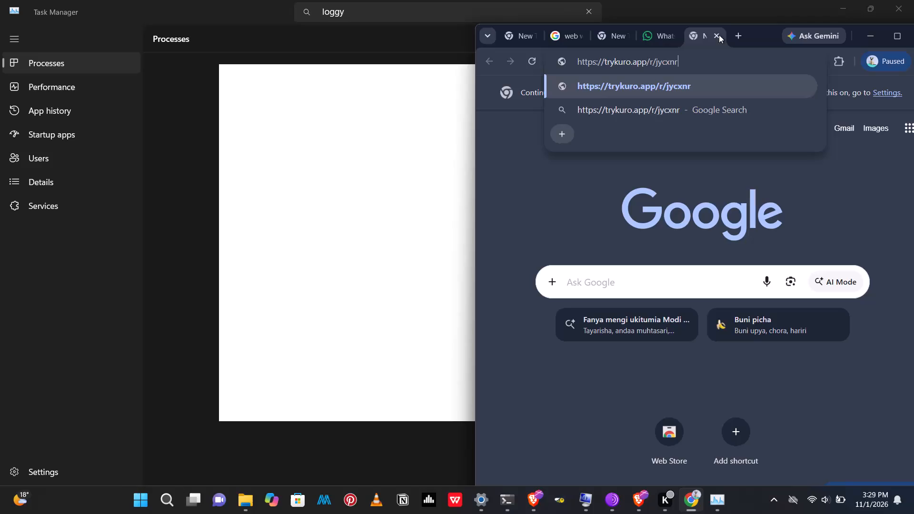
Search Google for chatgpt in a new browser tab.
left_click(736, 40)
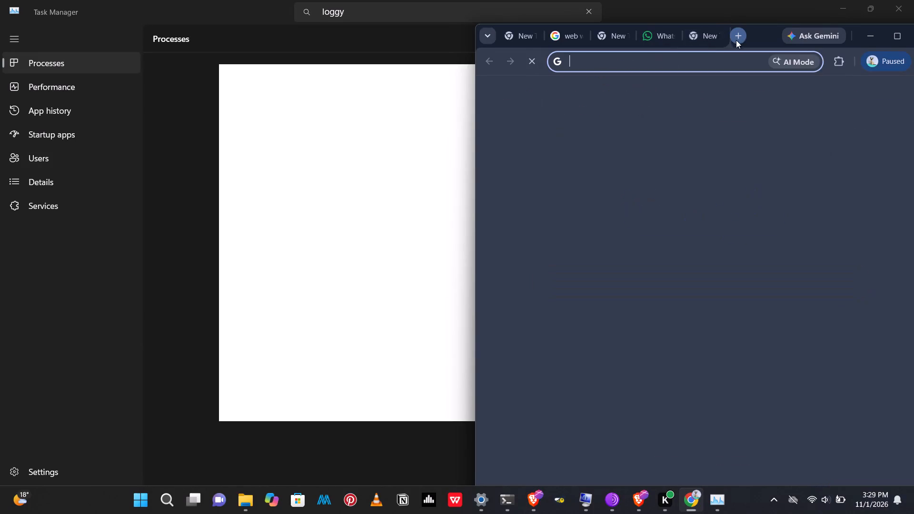
type("ch")
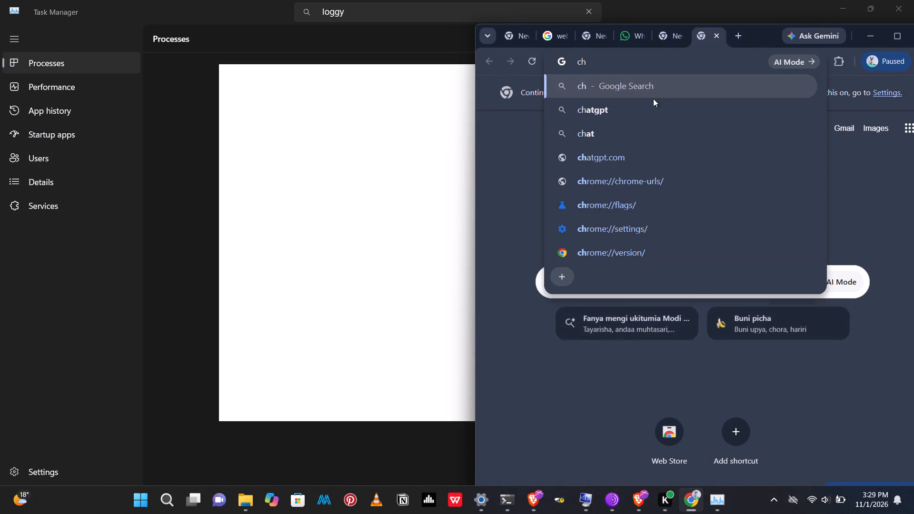
left_click(653, 99)
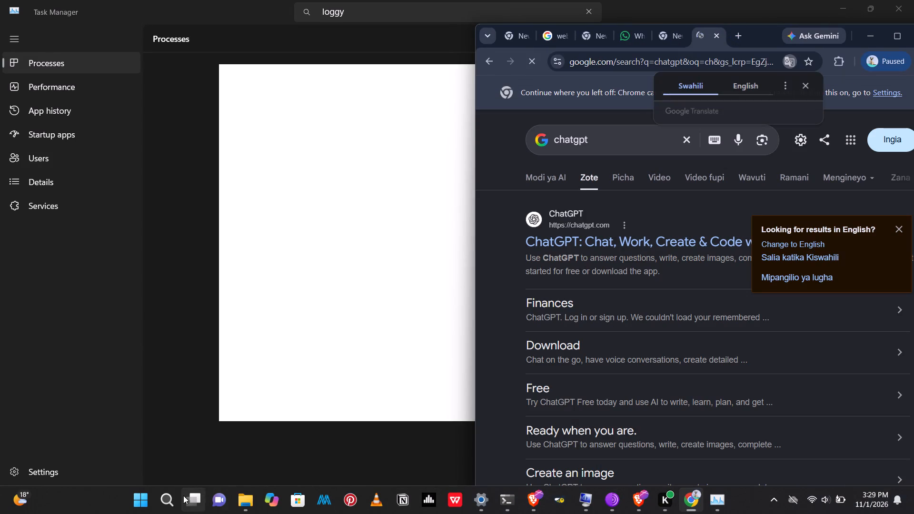
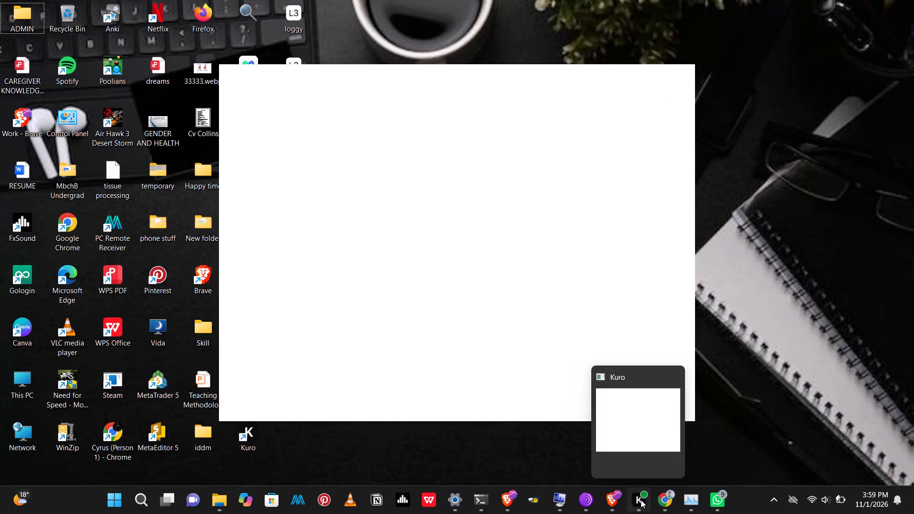
Close the blank Kuro window.
left_click(671, 384)
left_click(673, 380)
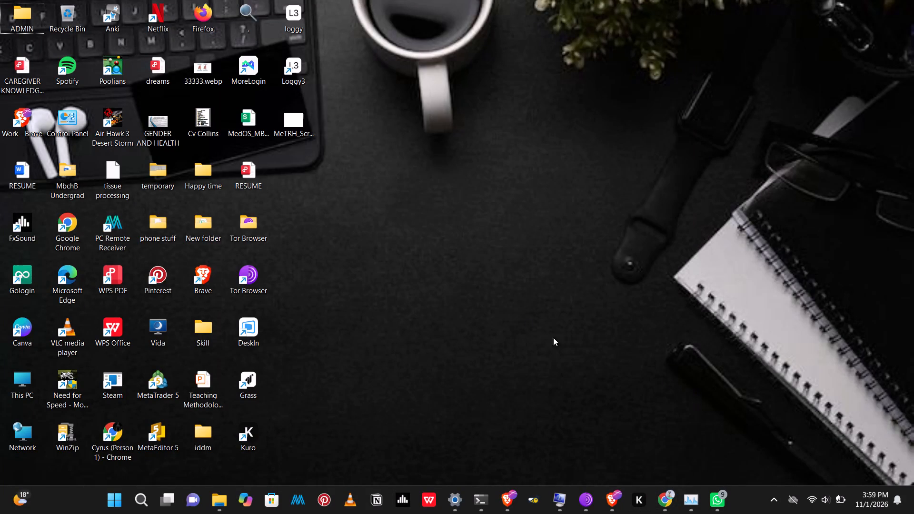
Open the downloaded MeTRH_Screen_Time_Research_Progress_Report presentation from the desktop.
left_click(300, 119)
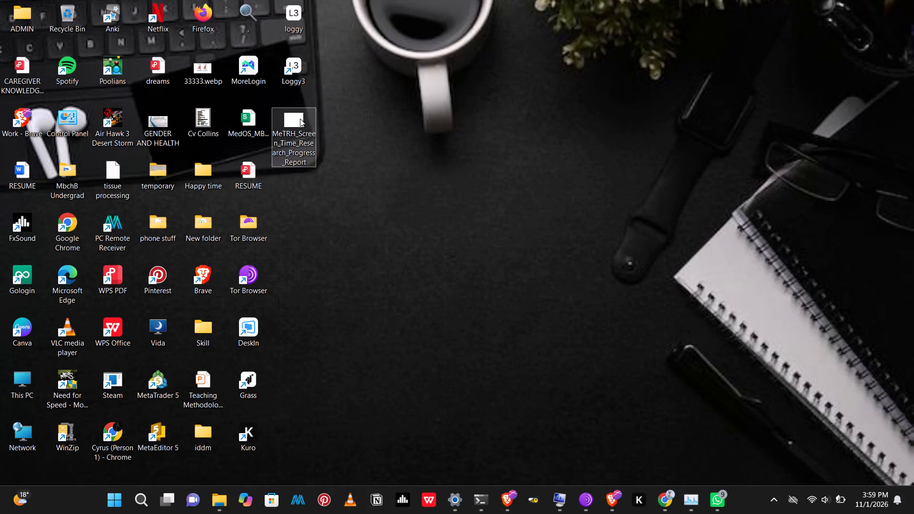
double_click(300, 119)
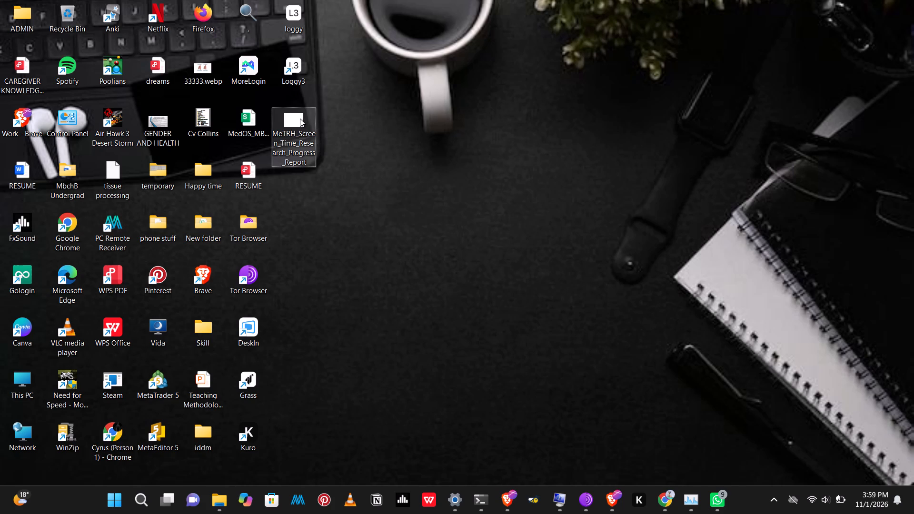
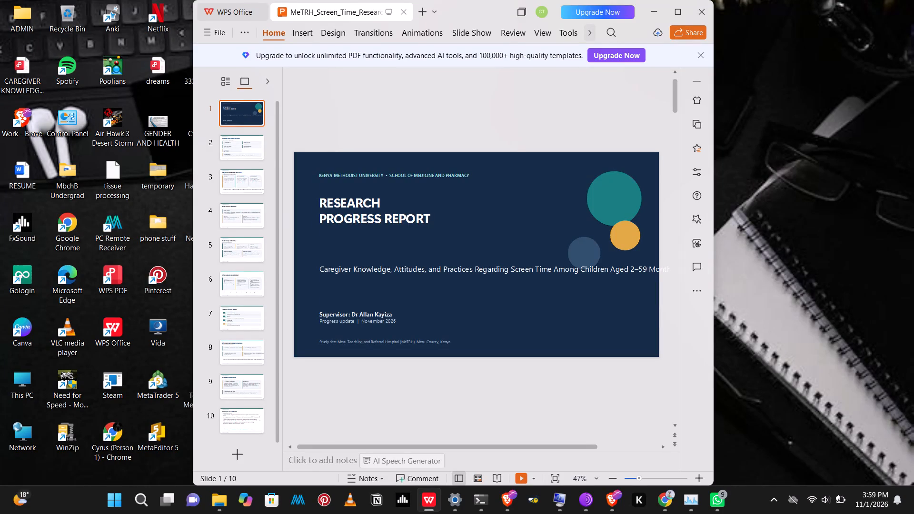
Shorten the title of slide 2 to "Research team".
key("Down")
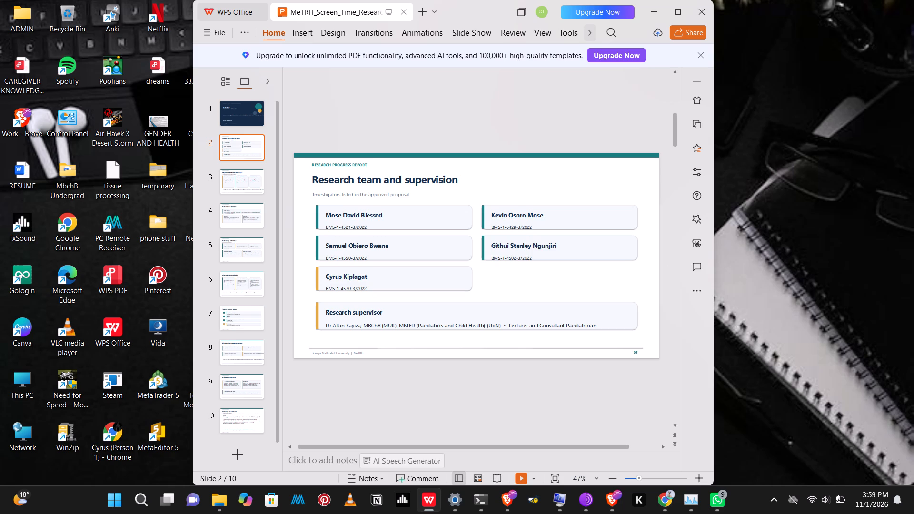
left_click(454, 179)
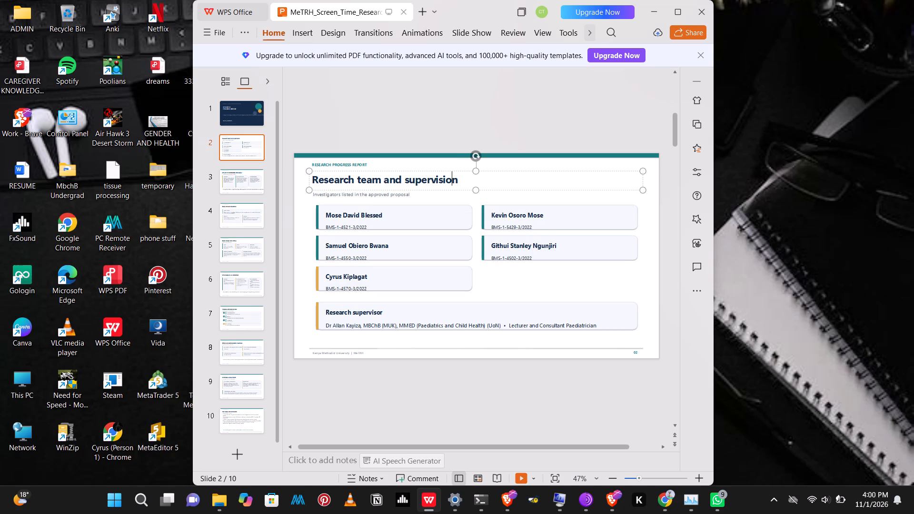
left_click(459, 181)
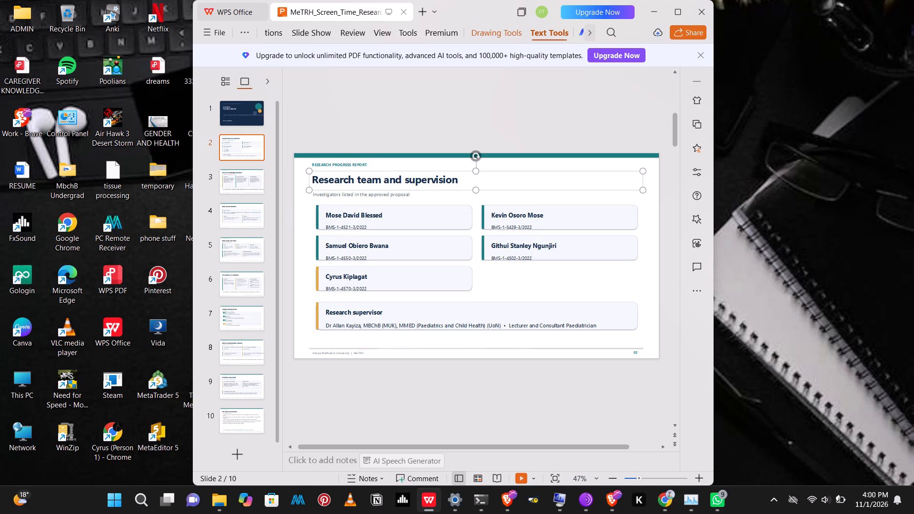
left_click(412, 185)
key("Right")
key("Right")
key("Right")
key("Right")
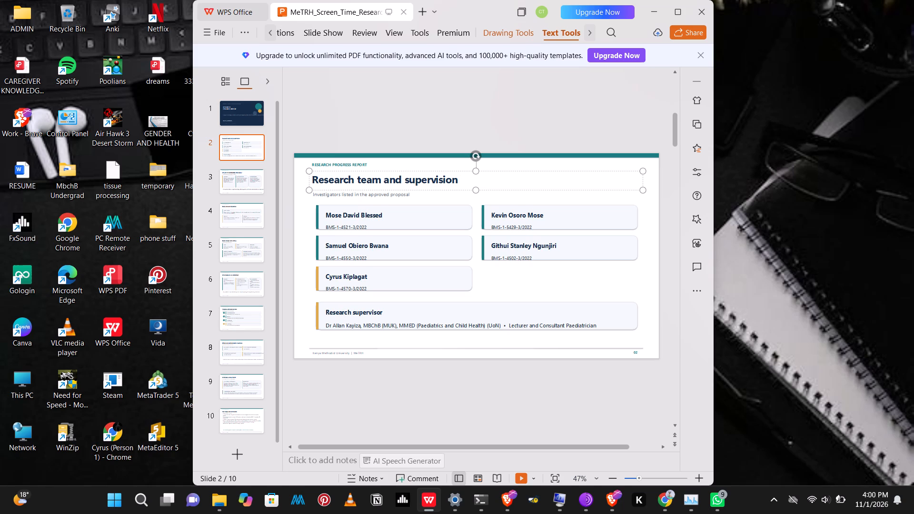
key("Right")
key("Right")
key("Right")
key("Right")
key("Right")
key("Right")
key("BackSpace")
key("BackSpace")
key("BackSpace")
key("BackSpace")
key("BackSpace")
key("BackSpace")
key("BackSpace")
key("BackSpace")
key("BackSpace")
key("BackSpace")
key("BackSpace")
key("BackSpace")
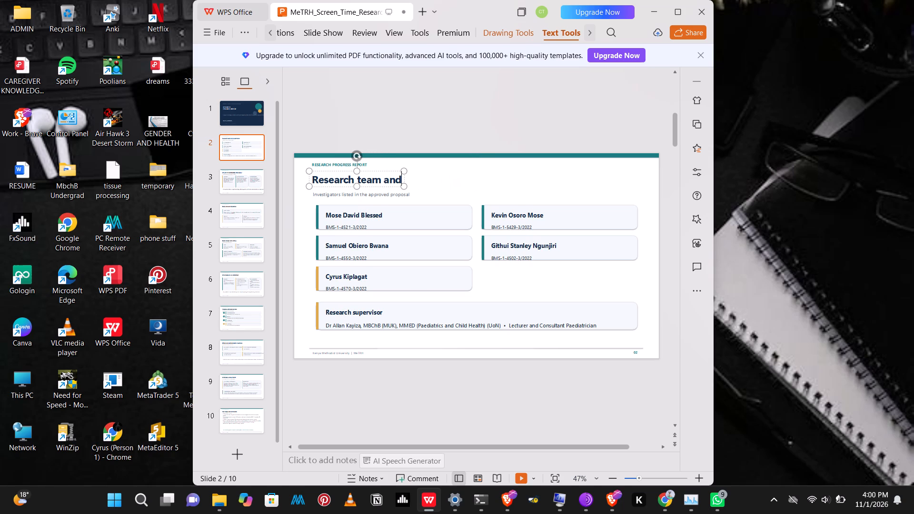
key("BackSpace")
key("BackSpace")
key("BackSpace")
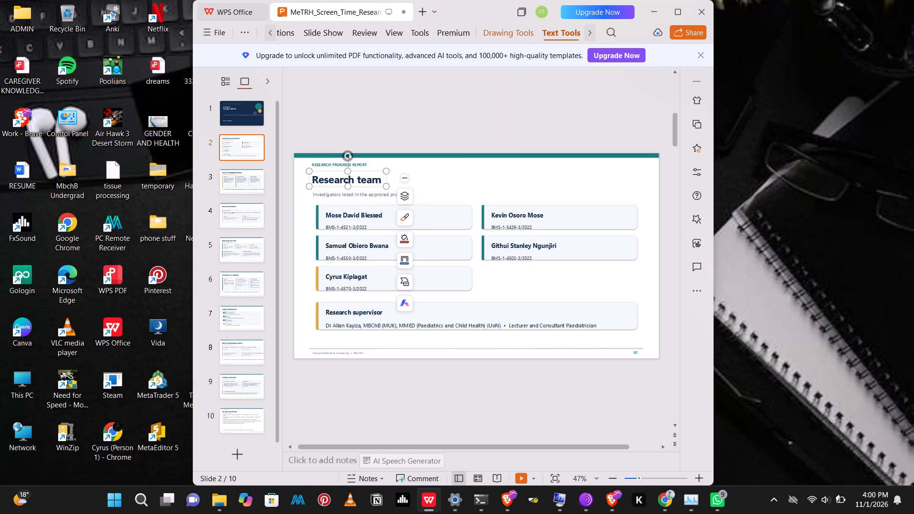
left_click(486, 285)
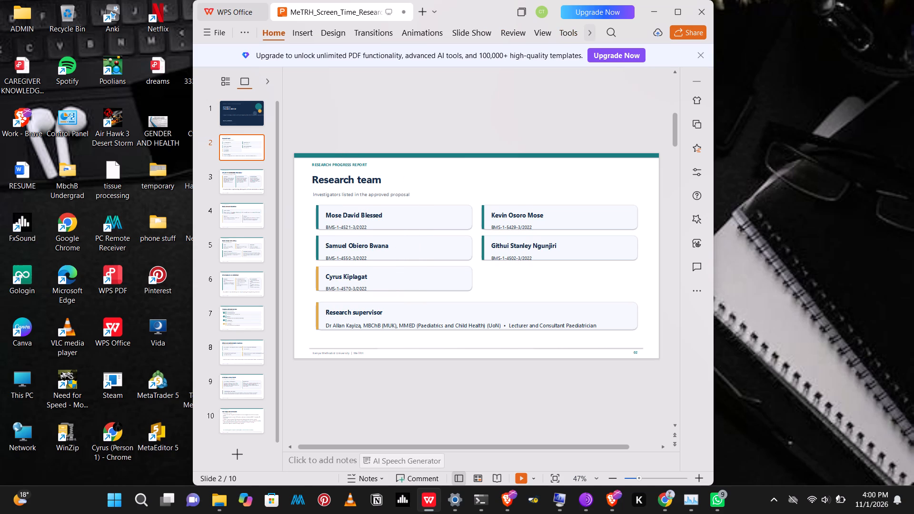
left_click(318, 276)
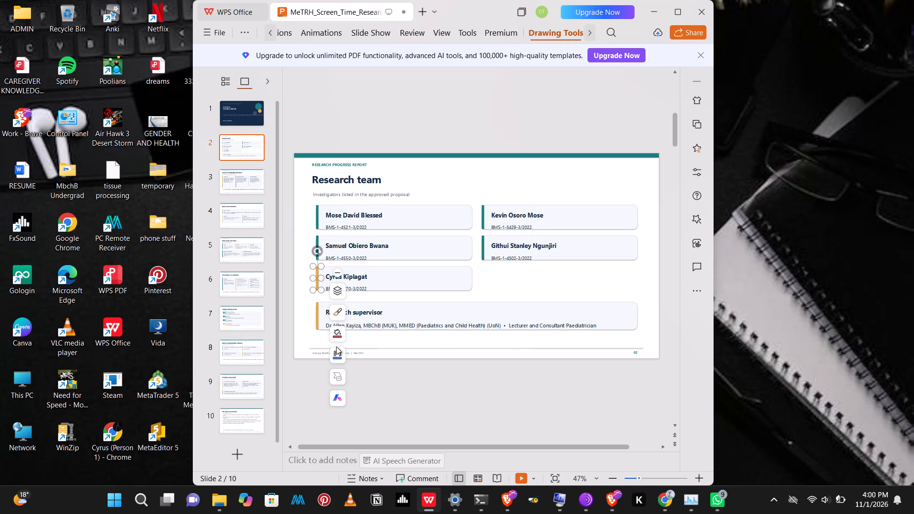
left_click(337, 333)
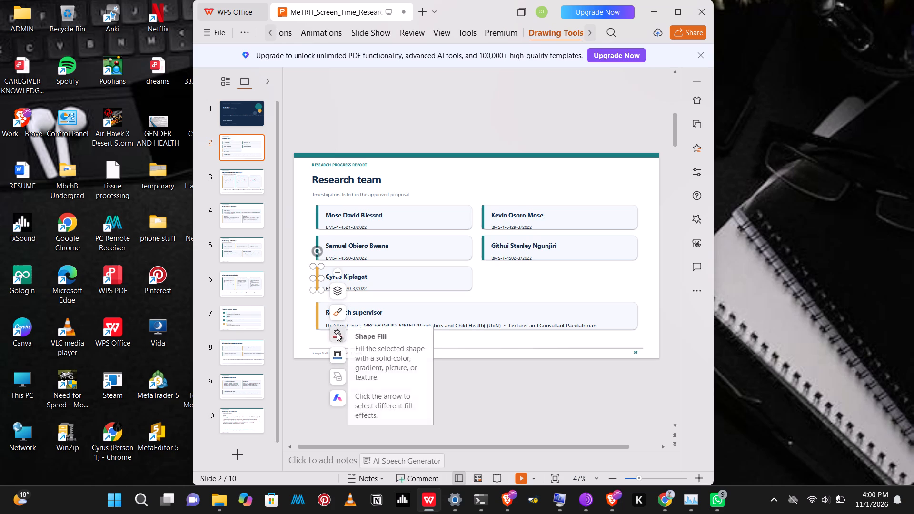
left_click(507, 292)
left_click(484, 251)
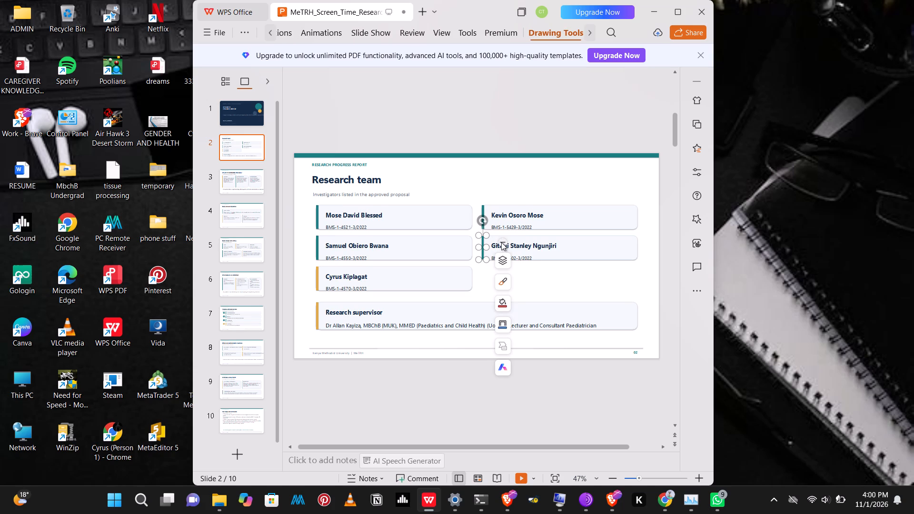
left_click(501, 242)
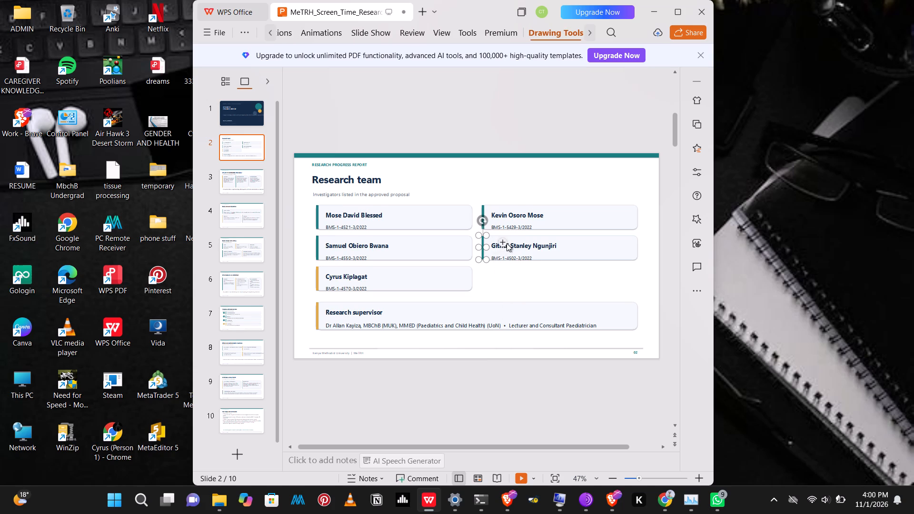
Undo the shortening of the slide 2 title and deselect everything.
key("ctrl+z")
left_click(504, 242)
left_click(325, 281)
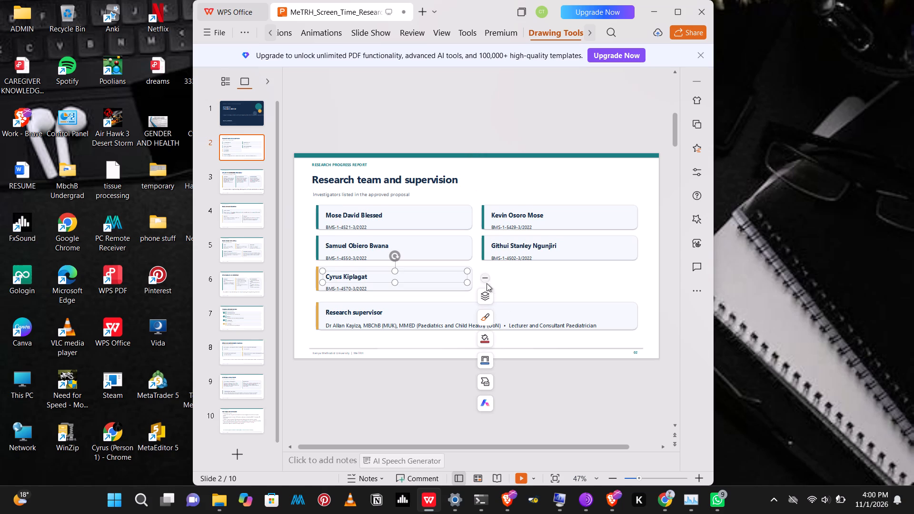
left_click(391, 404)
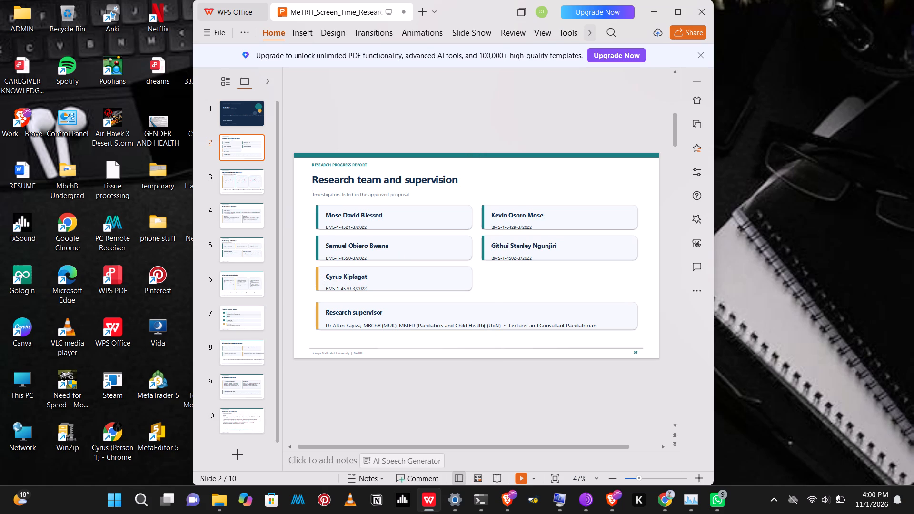
On slide 3, break the overflowing core question onto a second line before "shape young children's screen exposure?".
key("Down")
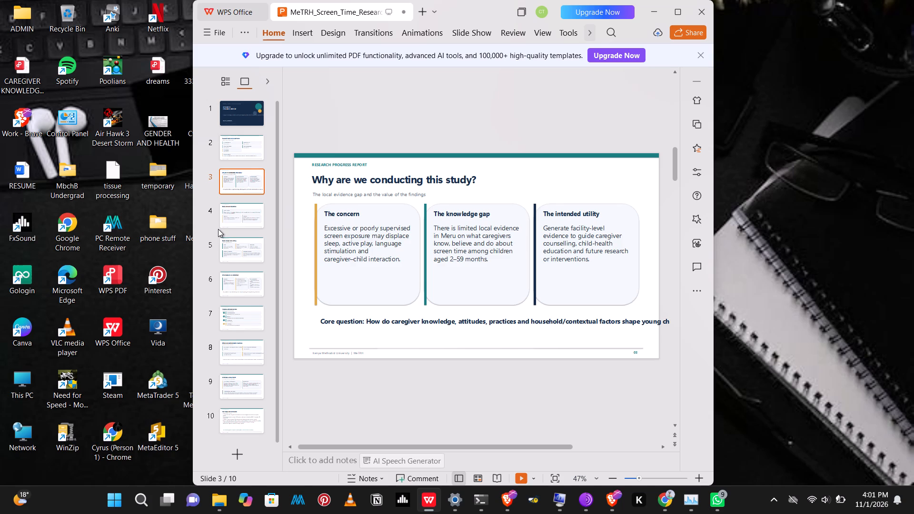
left_click(477, 320)
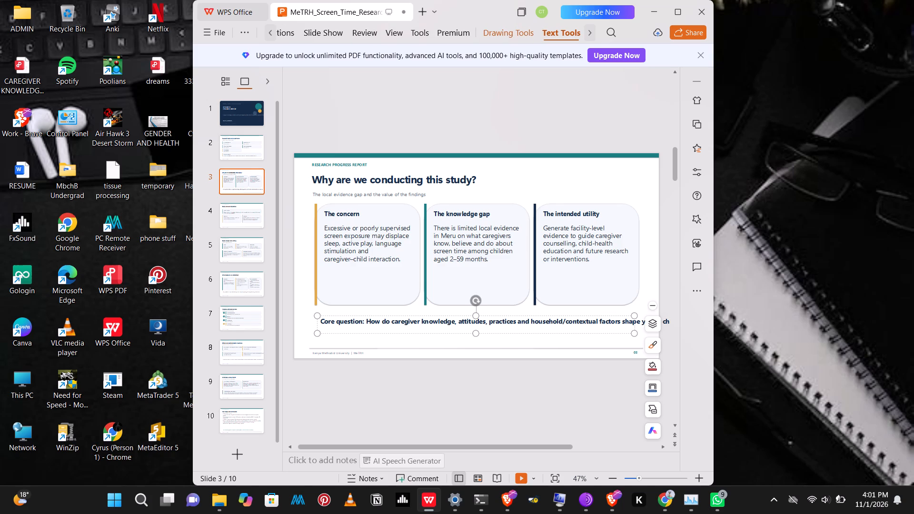
left_click(581, 322)
key("Right")
key("Right")
key("Right")
key("Right")
key("Right")
key("Right")
key("Right")
key("Right")
key("Right")
key("Right")
key("Right")
key("Right")
key("Right")
key("Right")
key("Right")
key("Right")
key("Right")
key("Right")
key("Right")
key("Right")
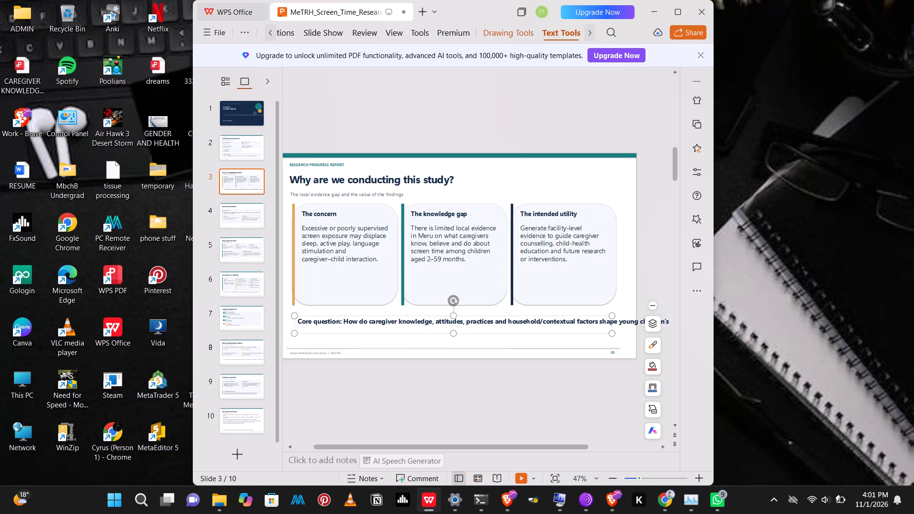
key("Right")
key("Right")
key("Right")
key("Right")
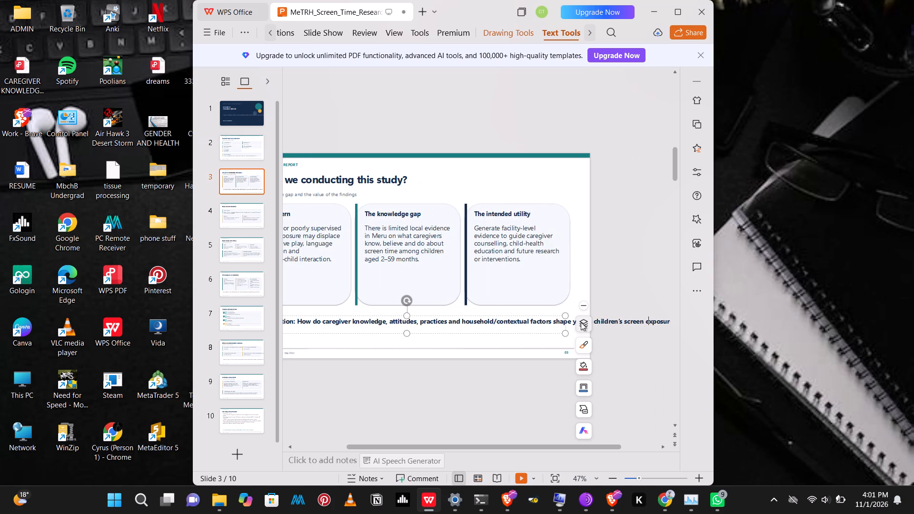
left_click(546, 320)
key("Right")
key("Right")
key("Return")
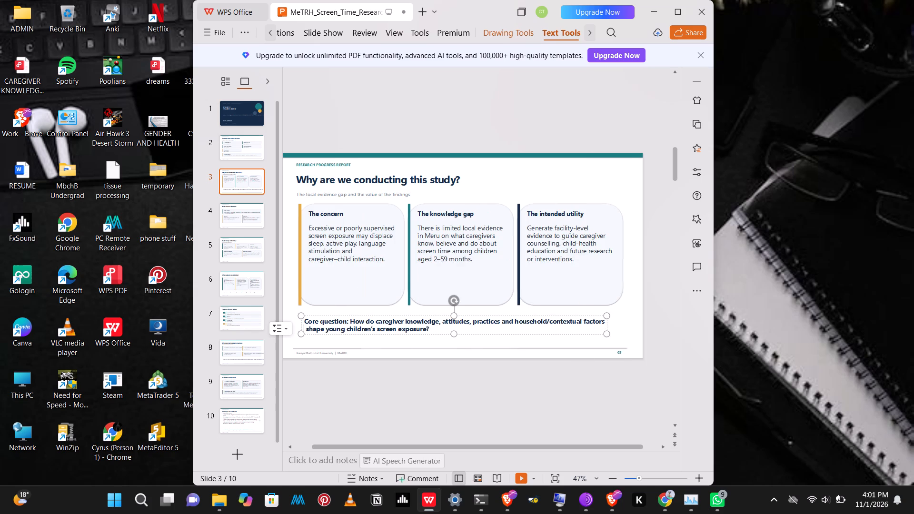
left_click(479, 375)
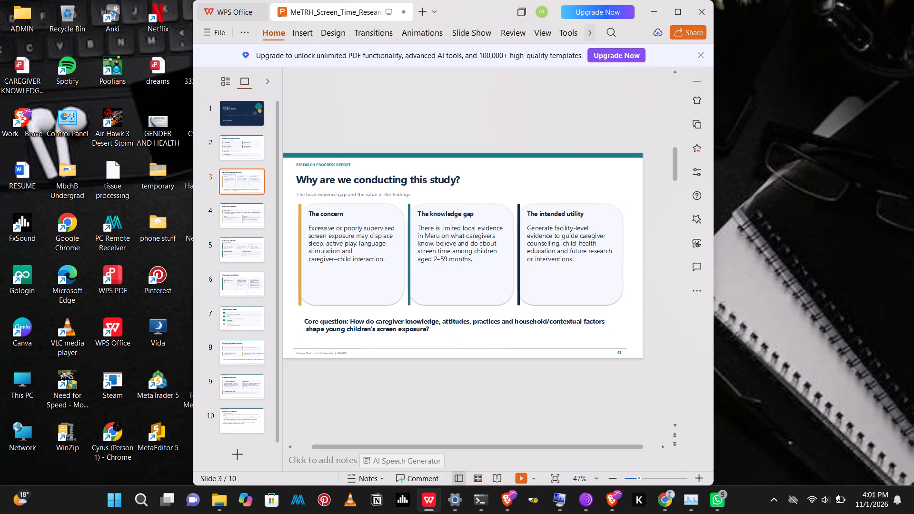
Review slides 2, 3, 5 and 6 for layout and text overflow.
left_click(237, 148)
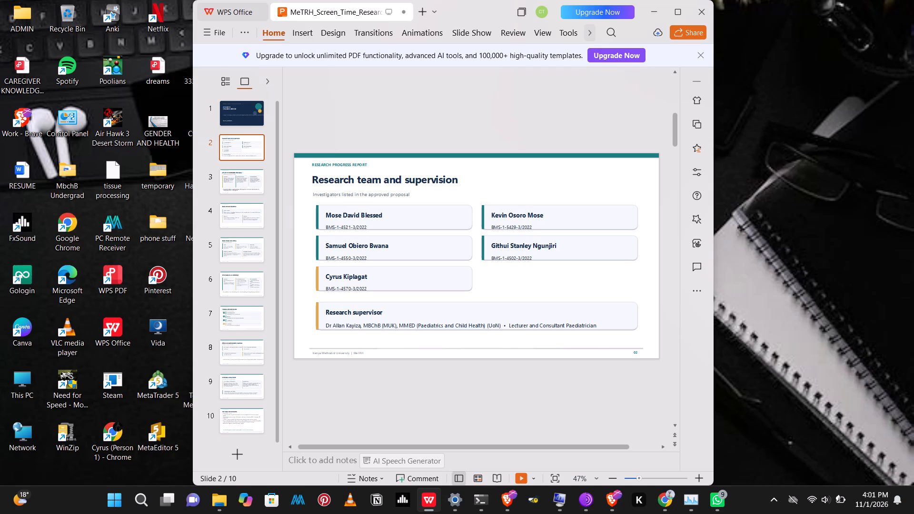
left_click(223, 173)
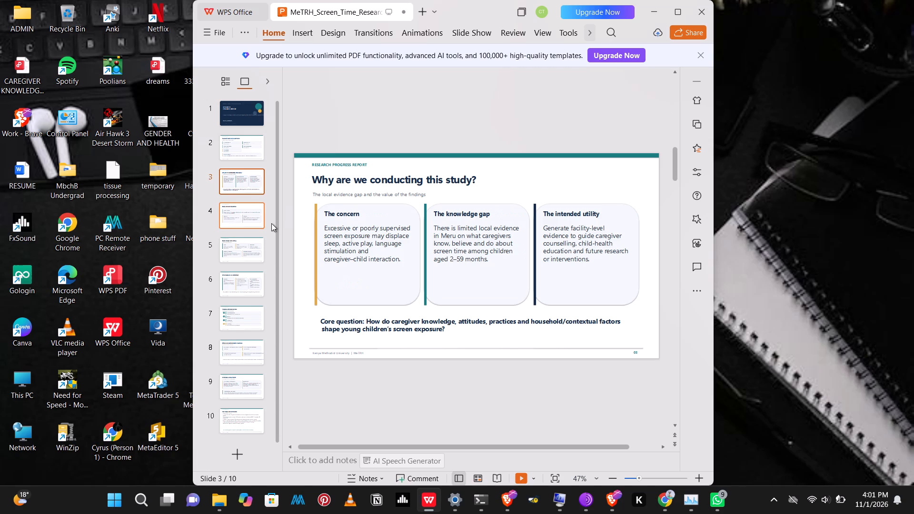
left_click(243, 241)
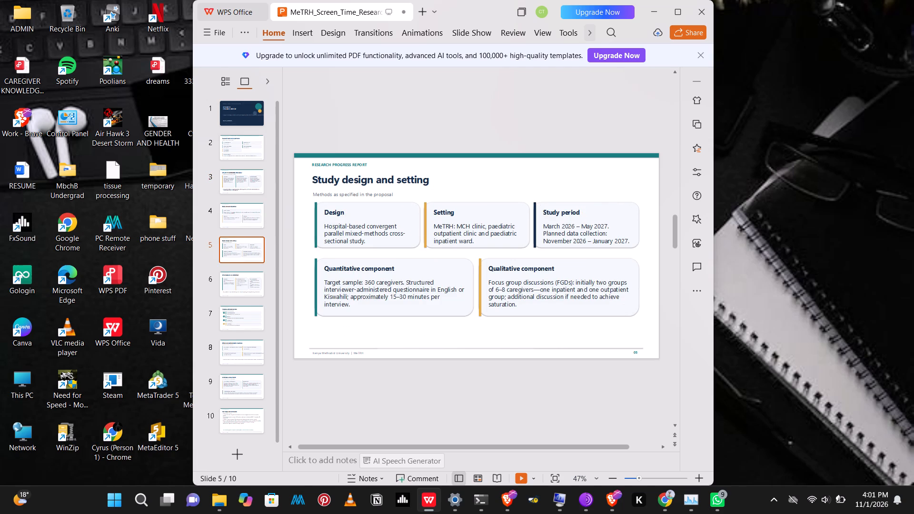
left_click(239, 279)
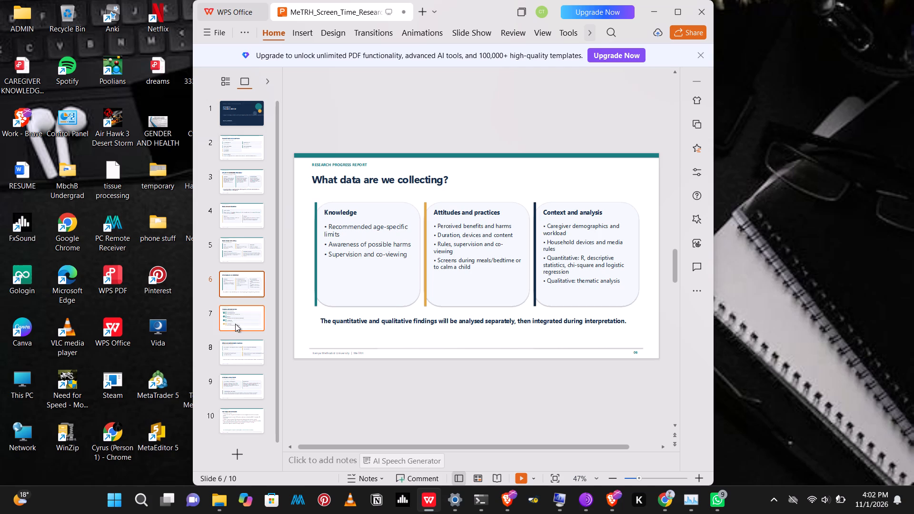
On slide 7, move the description under "Proposal and planning" slightly up so it sits inside its card.
left_click(247, 320)
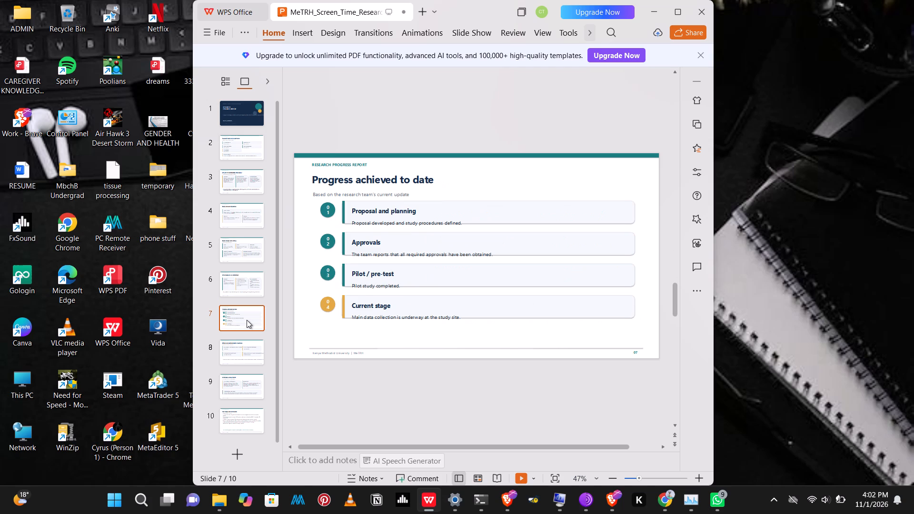
left_click(430, 217)
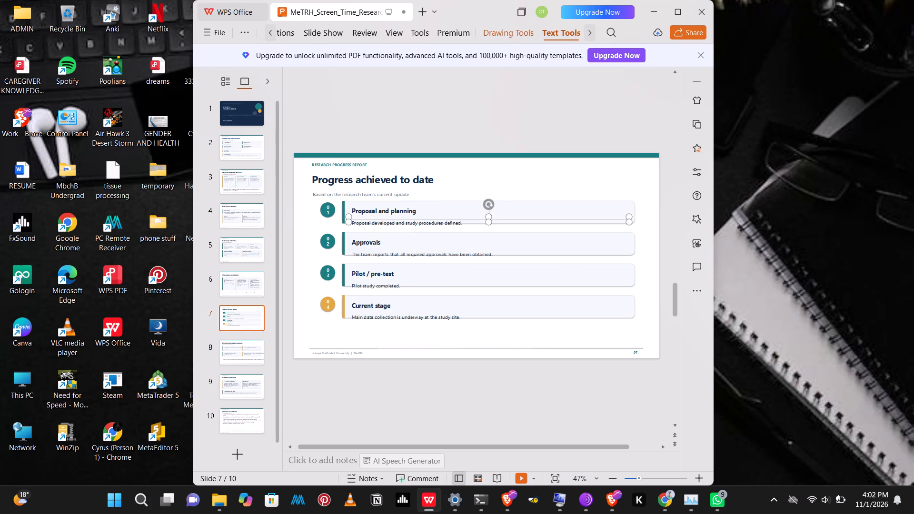
left_click_drag(510, 219, 513, 215)
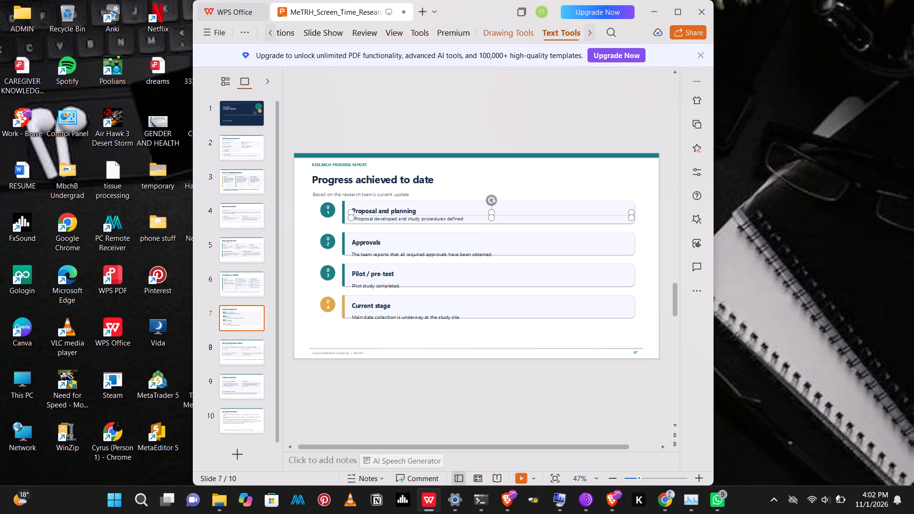
Move the "Approvals" heading and its description slightly up within their card on slide 7.
left_click(429, 250)
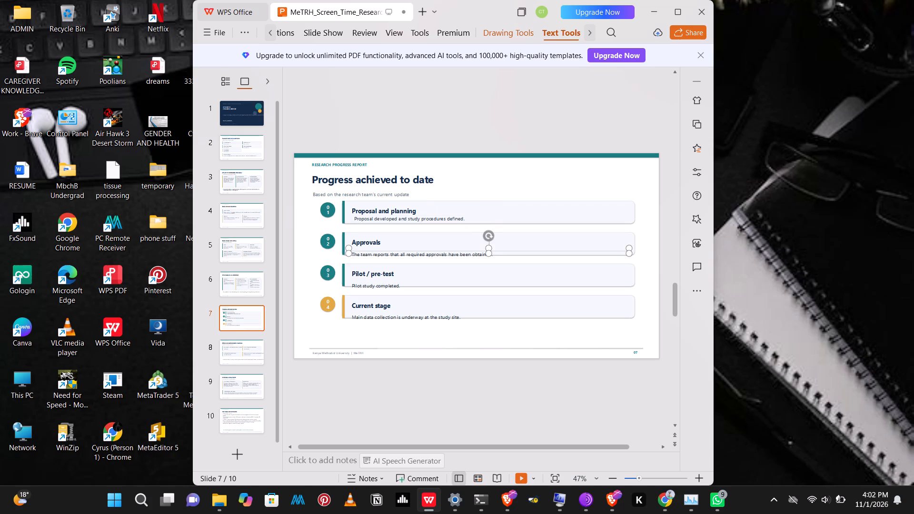
left_click(375, 245)
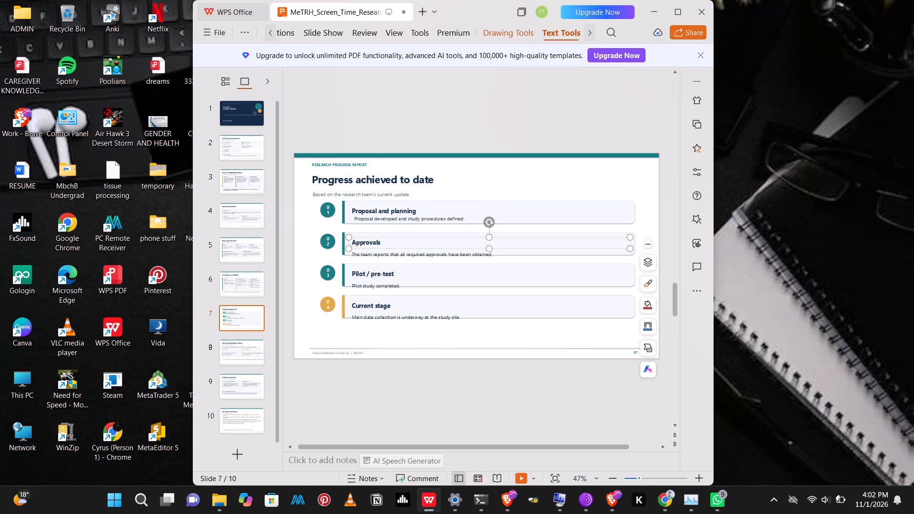
left_click(398, 237)
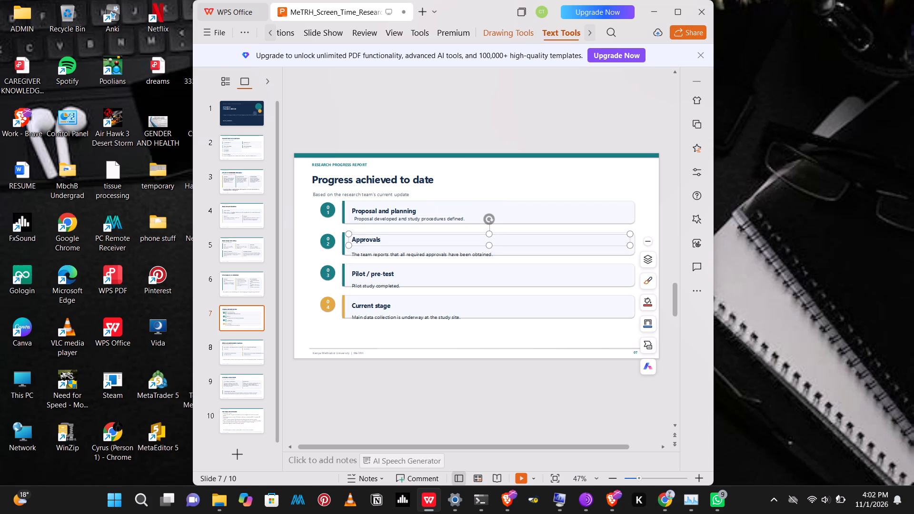
left_click(396, 252)
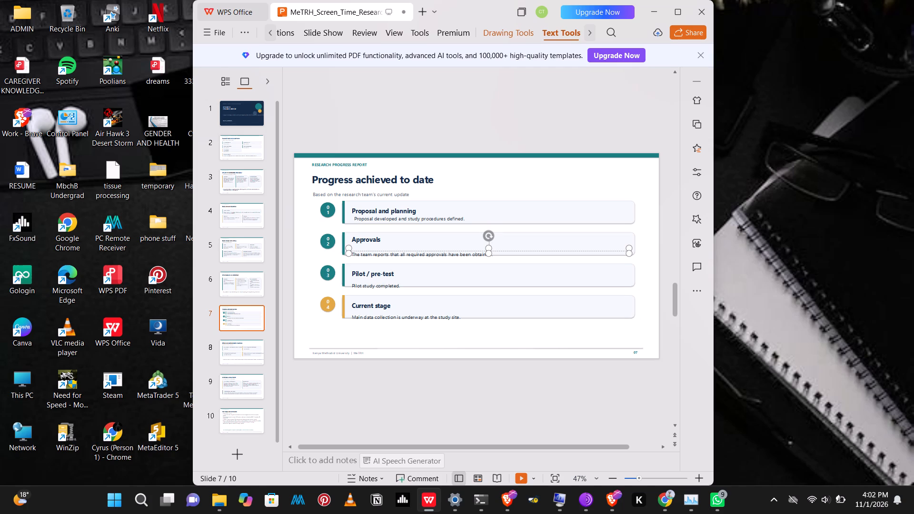
left_click(406, 250)
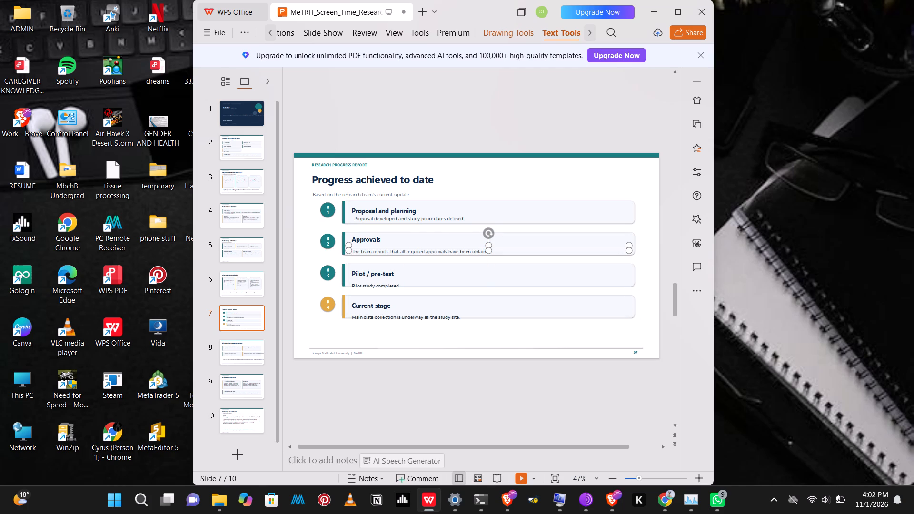
Move the "Pilot / pre-test" heading and its description slightly up within their card on slide 7.
left_click(381, 274)
left_click(423, 268)
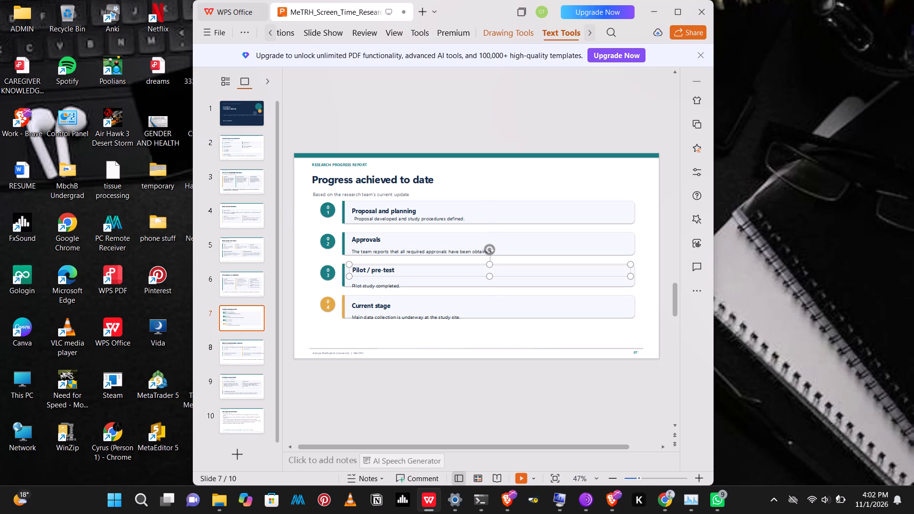
left_click(387, 284)
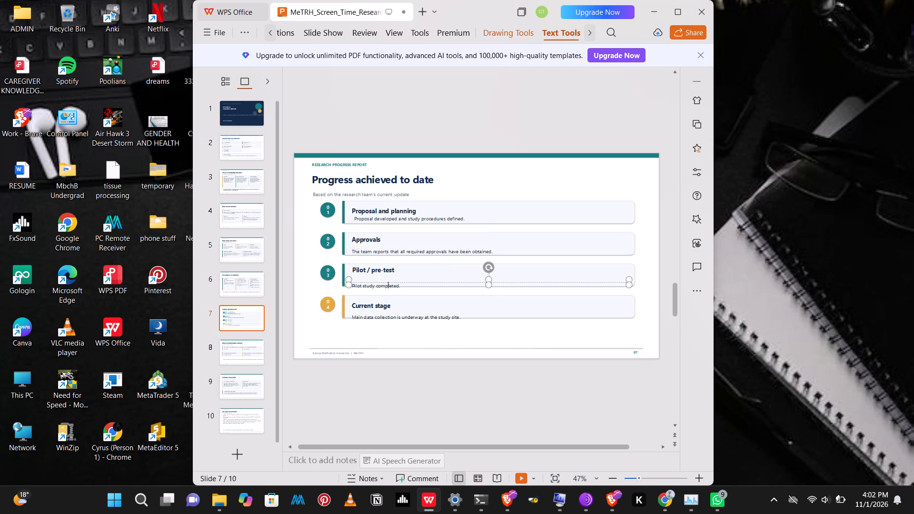
left_click_drag(425, 283, 425, 277)
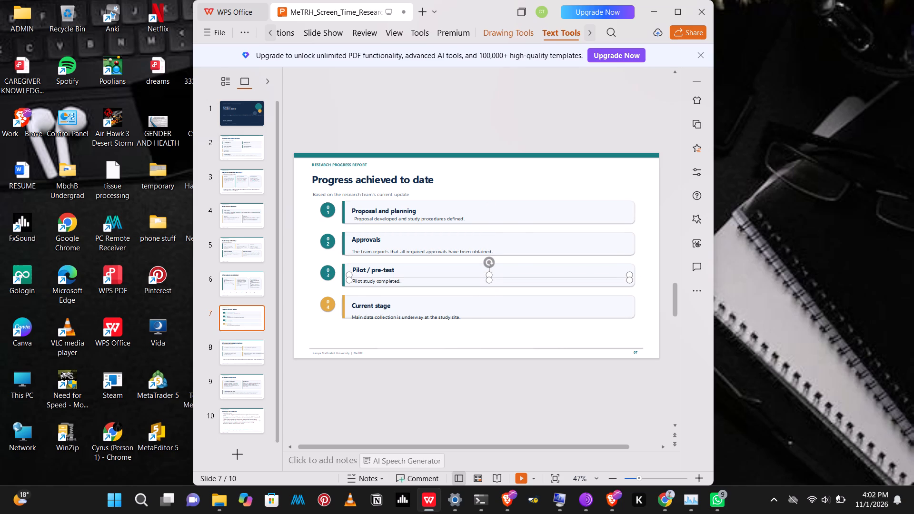
Move the "Current stage" heading and its description slightly up so both sit inside their card on slide 7.
left_click(397, 307)
left_click(403, 300)
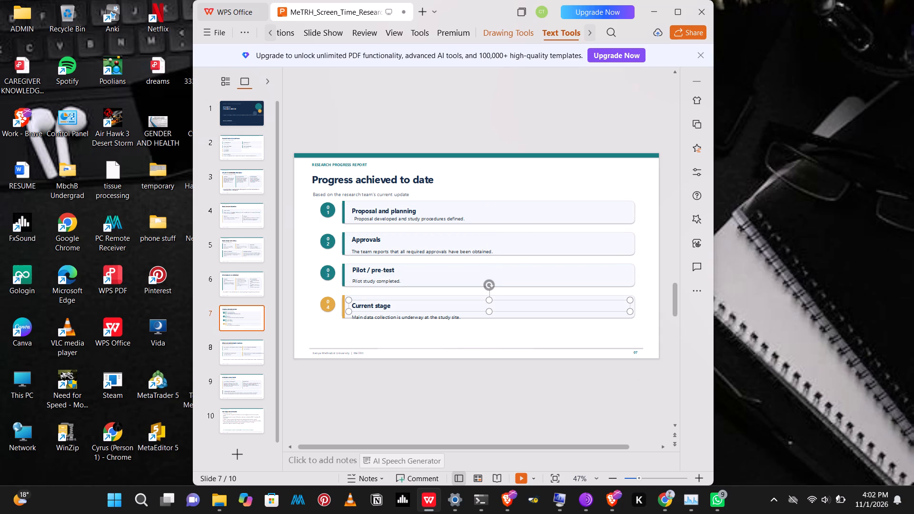
left_click(390, 316)
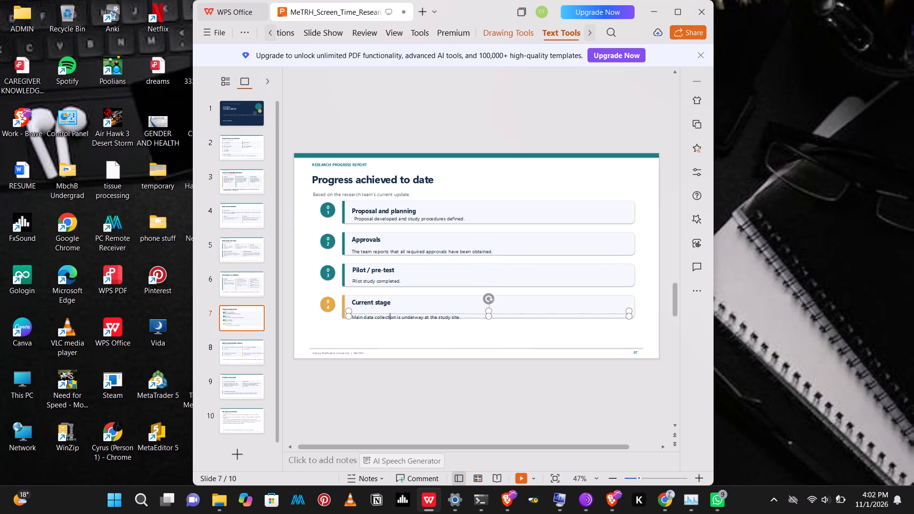
left_click(404, 314)
left_click(405, 312)
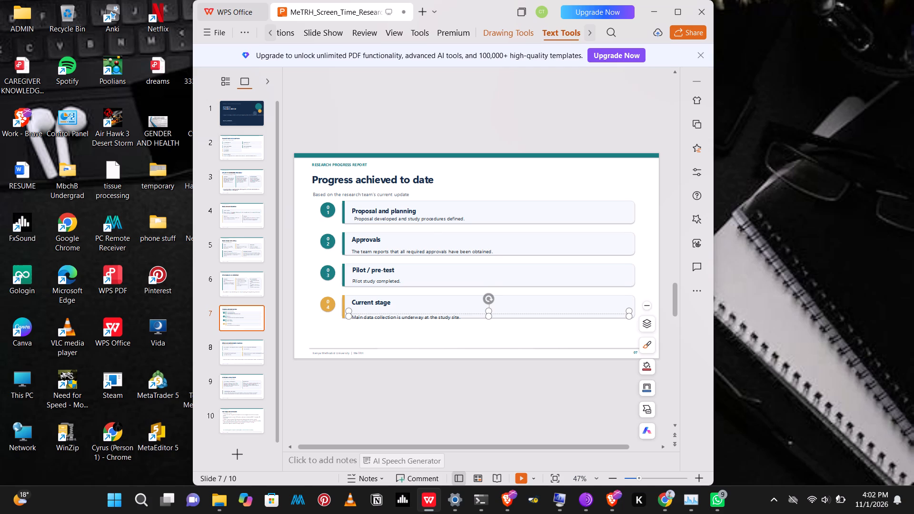
left_click(405, 310)
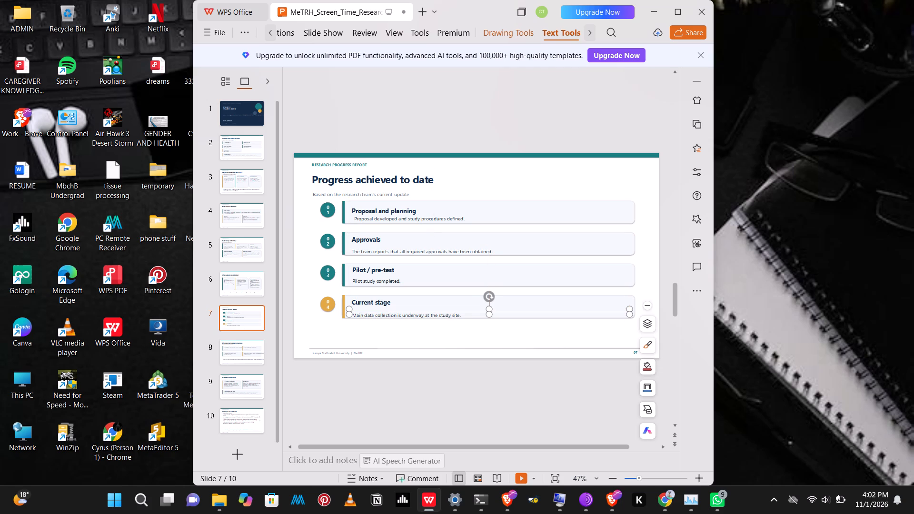
left_click(405, 311)
left_click(387, 379)
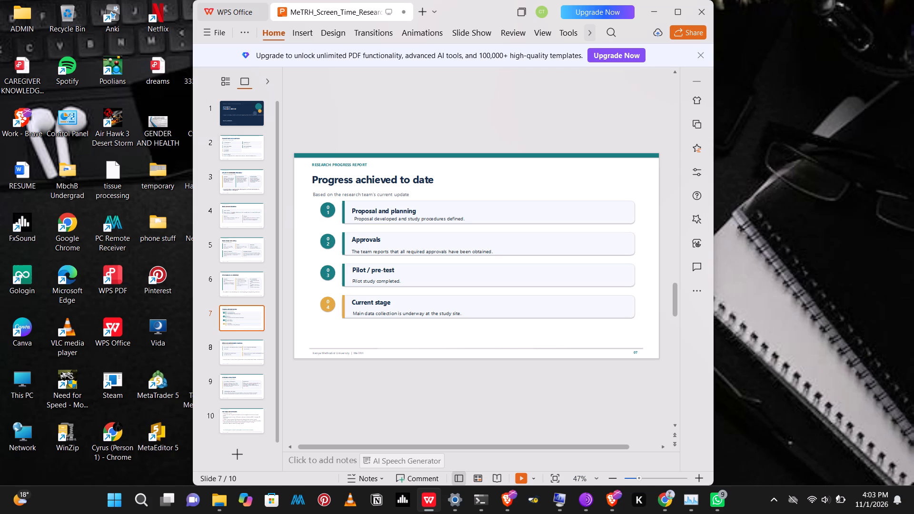
On slide 8, shift the "Kenya Methodist University Ethics Review Committee" heading slightly left so it fits inside its card.
left_click(234, 356)
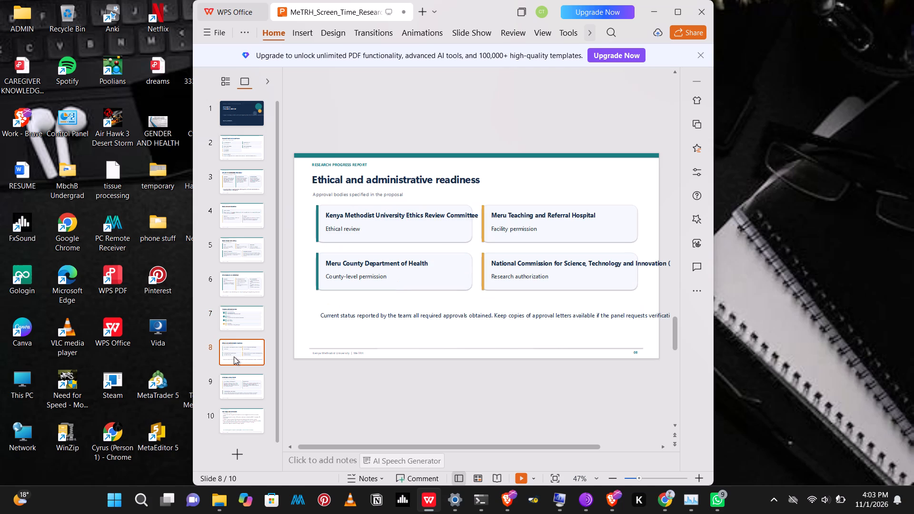
left_click(400, 218)
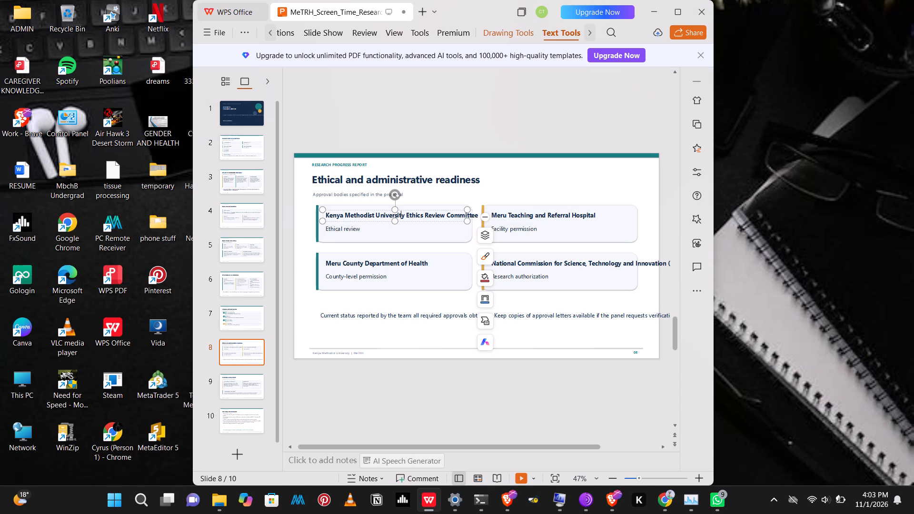
left_click(370, 210)
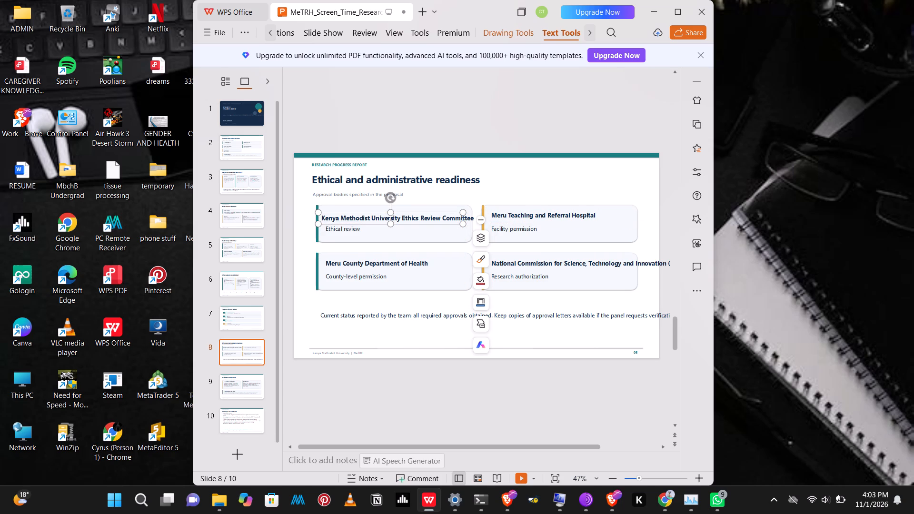
left_click(377, 214)
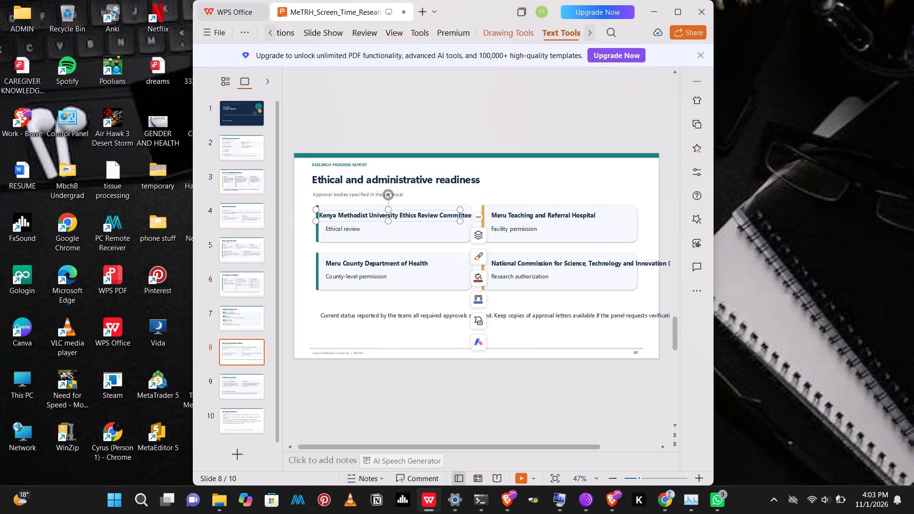
left_click(522, 189)
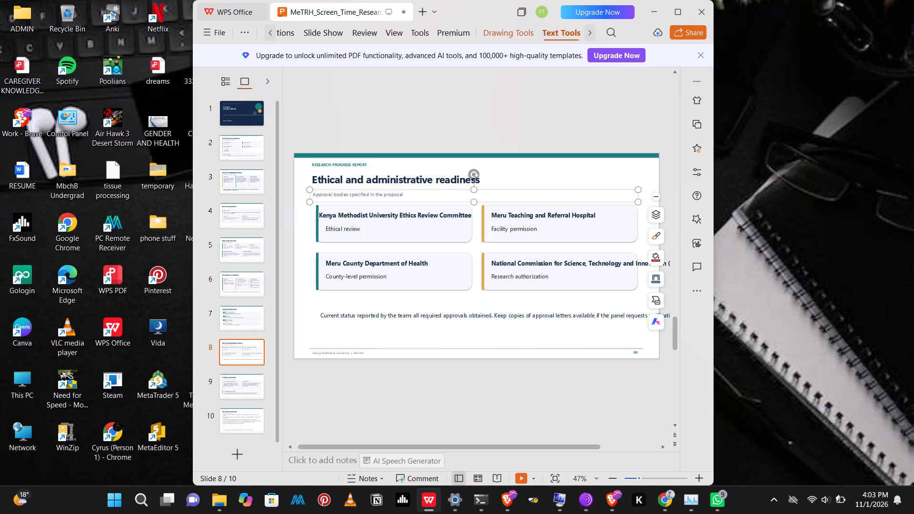
Break the overflowing National Commission heading on slide 8 onto a second line before "Innovation (NACOSTI)".
left_click(549, 266)
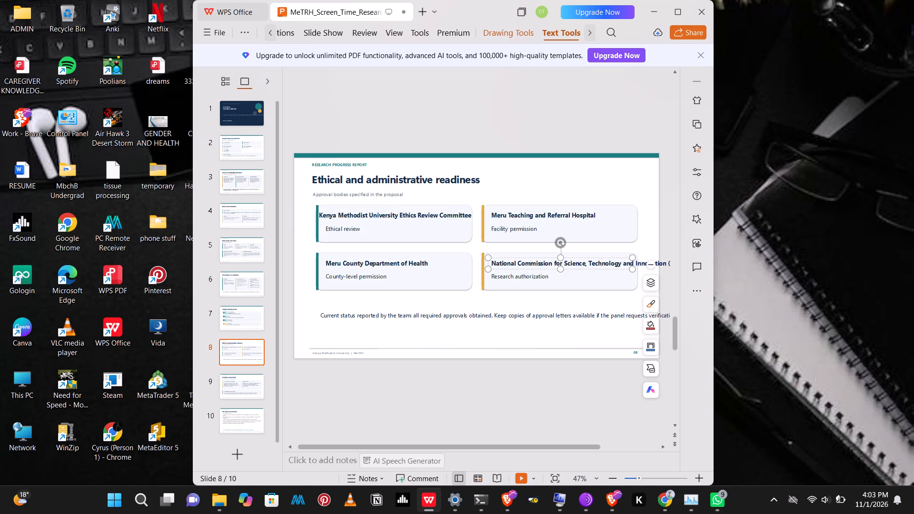
left_click(587, 262)
left_click(624, 261)
key("Right")
key("Right")
key("Right")
key("Return")
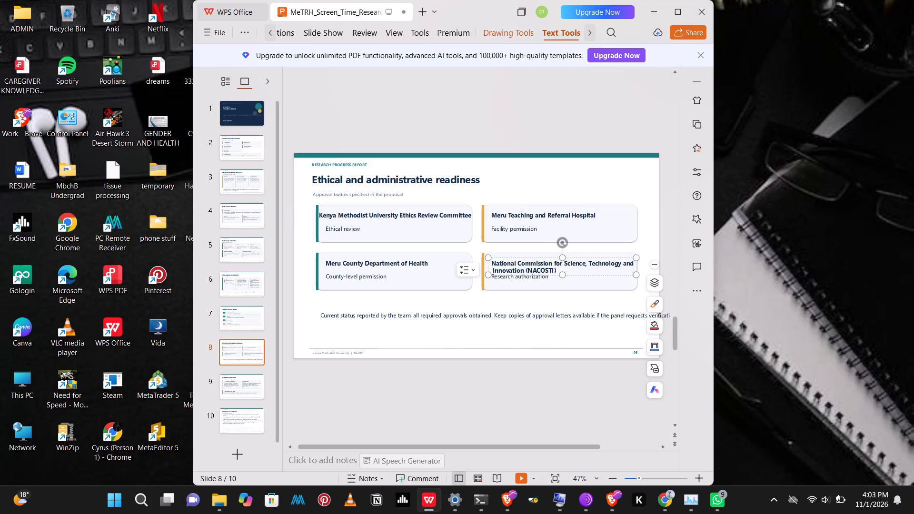
Move the "Research authorization" text slightly down so it clears the two-line NACOSTI heading and stays inside the card.
left_click(543, 280)
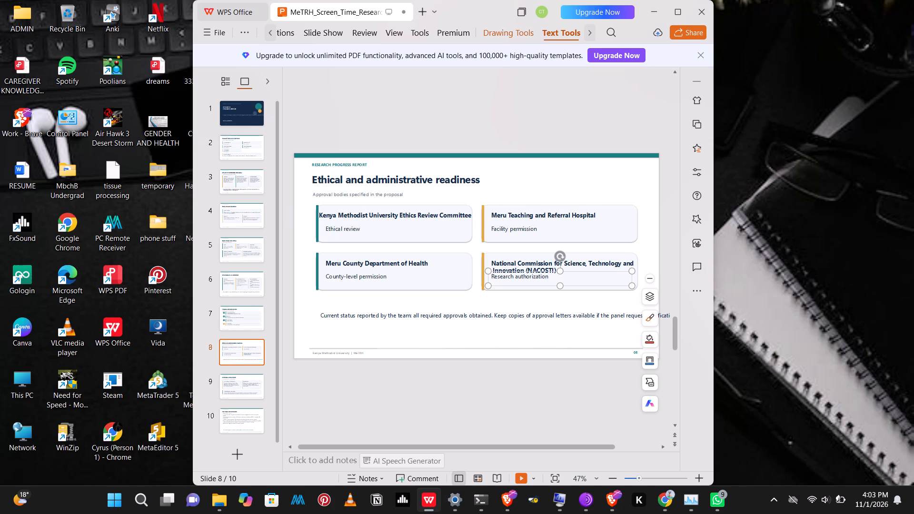
left_click_drag(546, 270, 547, 275)
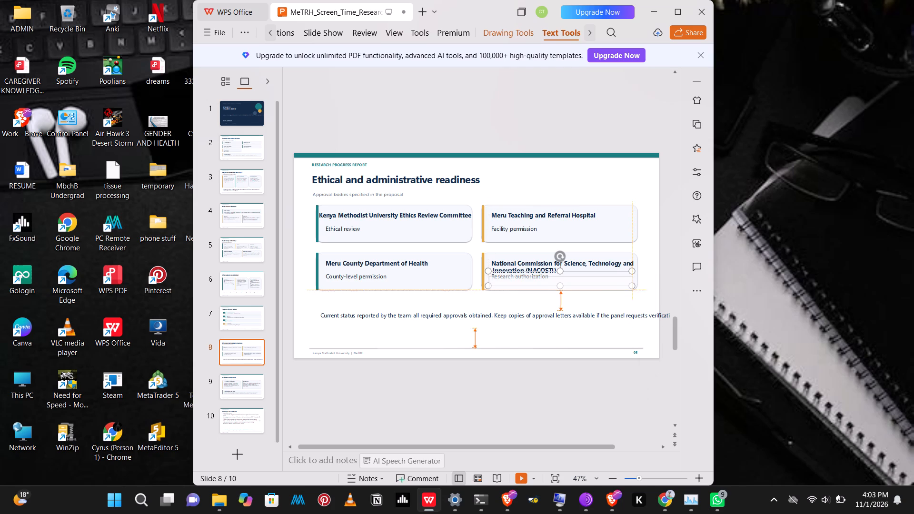
left_click_drag(547, 275, 547, 277)
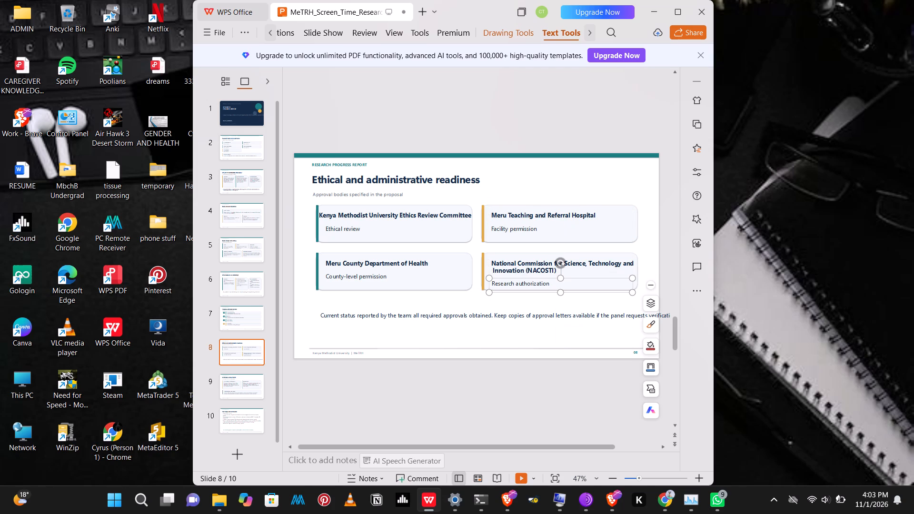
left_click(550, 277)
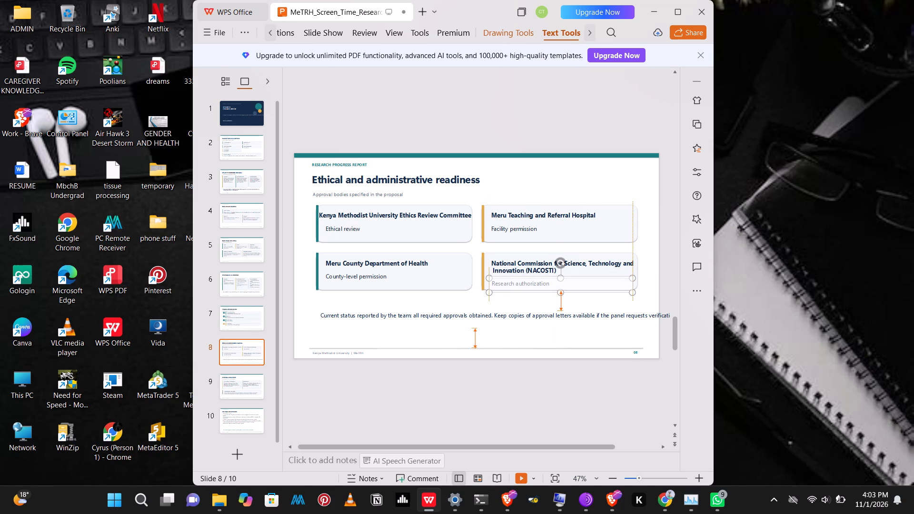
left_click(550, 276)
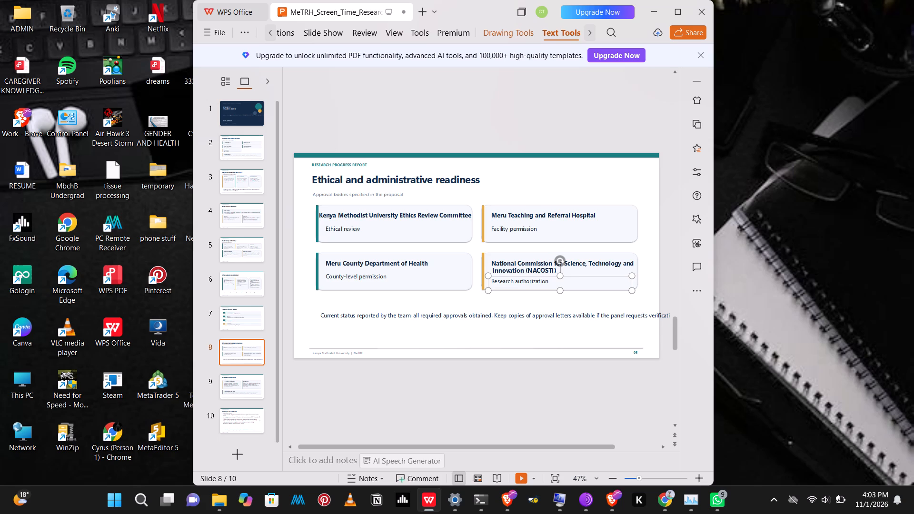
left_click(496, 396)
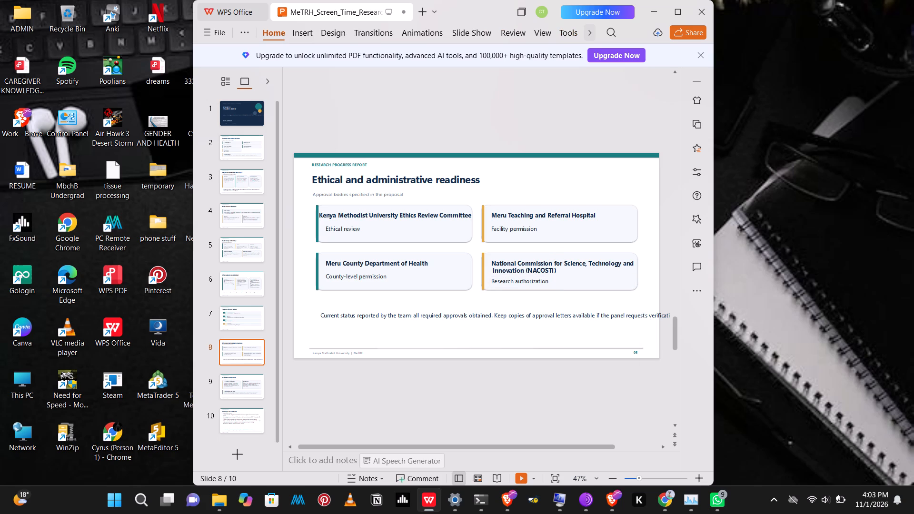
Move the current status note below the cards on slide 8 left toward the slide's edge.
left_click(539, 316)
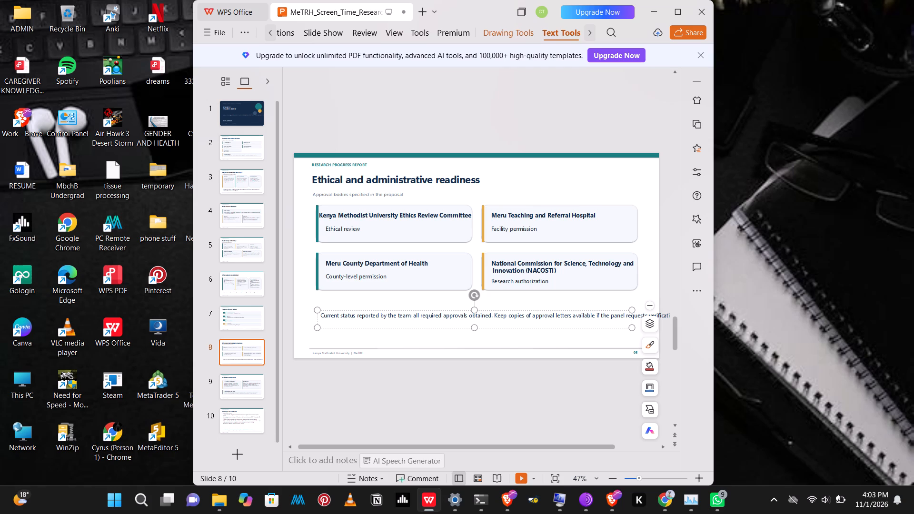
left_click_drag(510, 312, 493, 312)
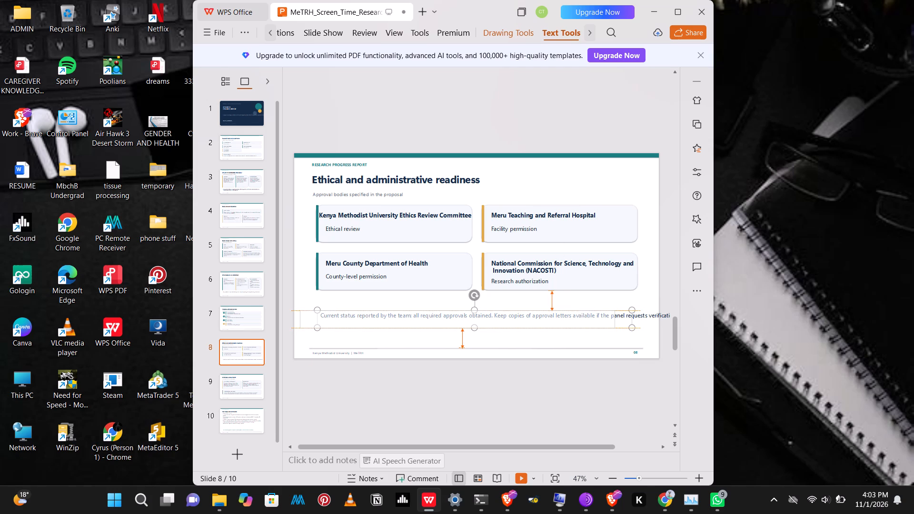
left_click_drag(493, 312, 493, 311)
Delete the sentence "Keep copies of approval letters available if the panel requests verification." from slide 8's status note.
left_click(517, 318)
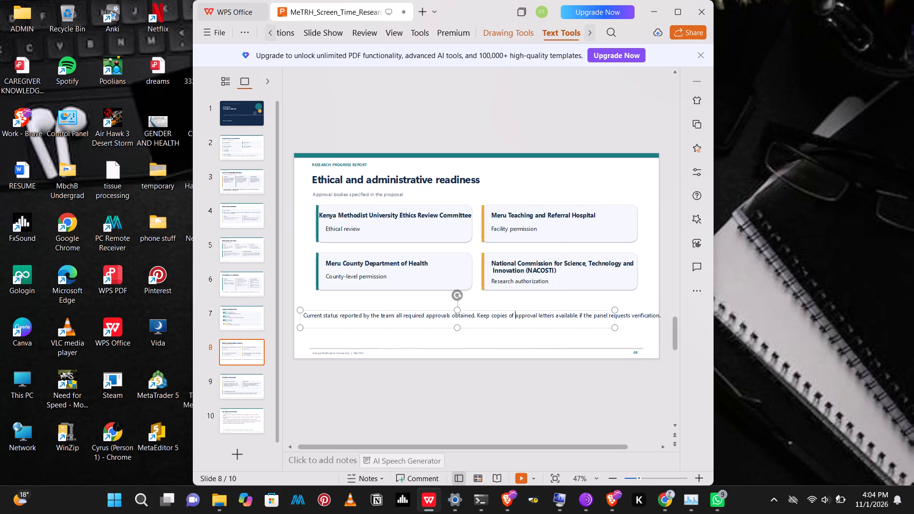
left_click(480, 319)
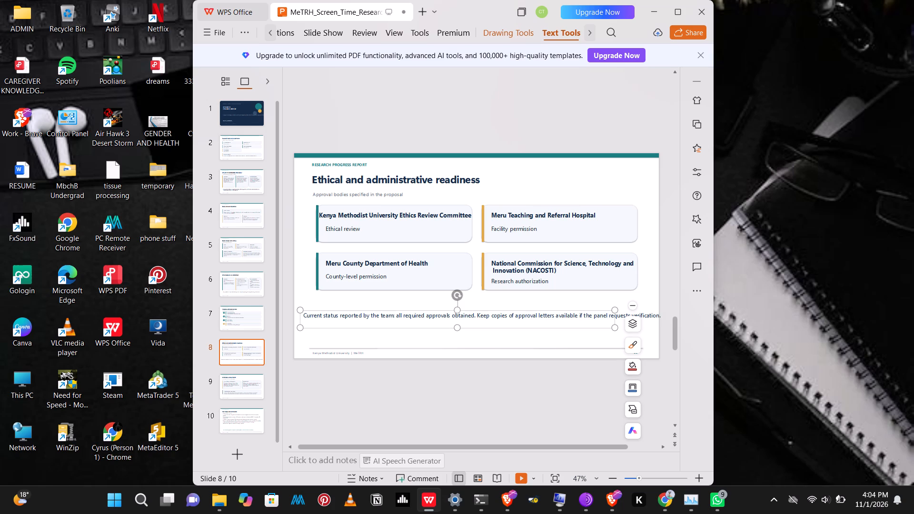
left_click(479, 315)
key("Left")
key("Right")
key("Right")
key("Right")
key("Right")
key("Right")
key("Right")
key("Right")
key("Right")
key("Right")
key("Right")
key("Right")
key("Right")
key("Right")
key("Right")
key("Right")
key("Right")
key("Right")
key("Right")
key("Right")
key("Right")
left_click_drag(481, 316, 568, 326)
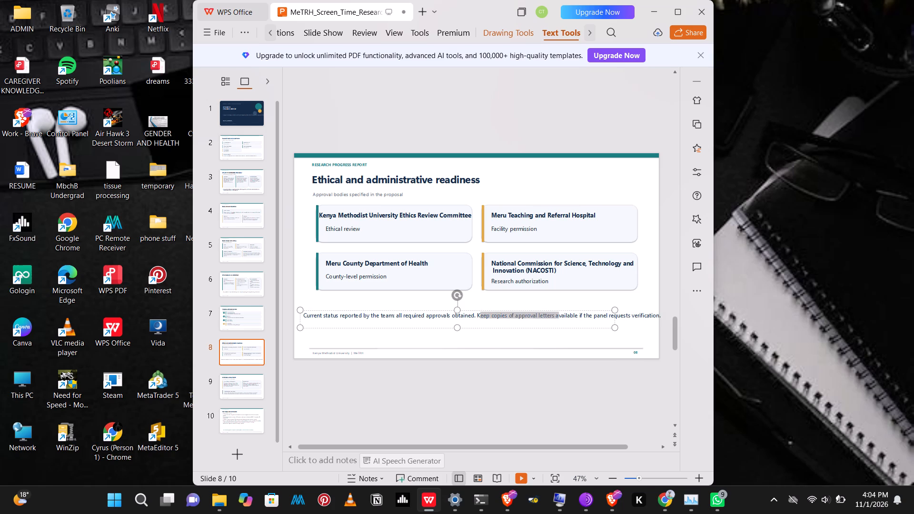
left_click_drag(568, 326, 661, 334)
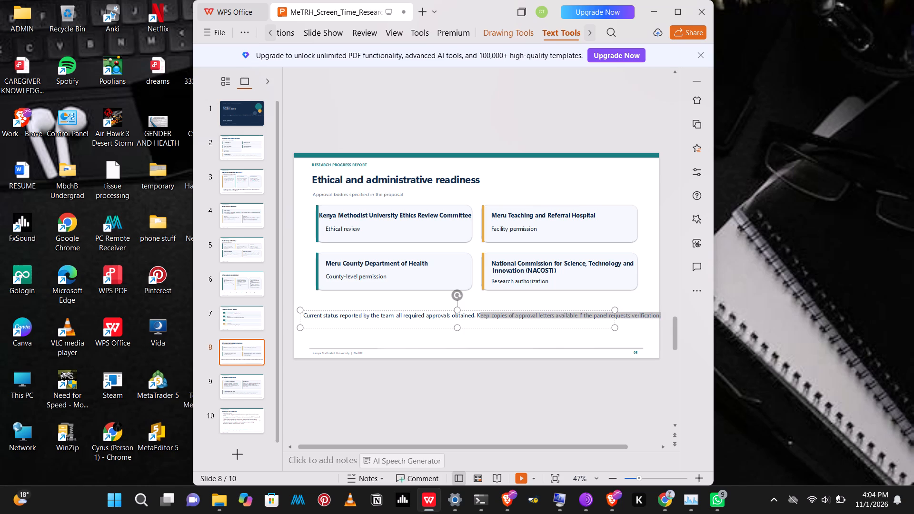
key("BackSpace")
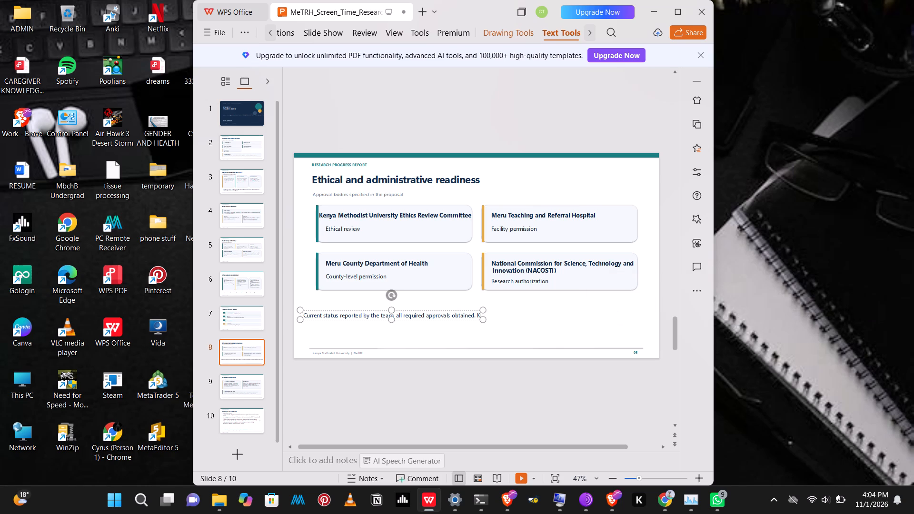
key("BackSpace")
key("BackSpace")
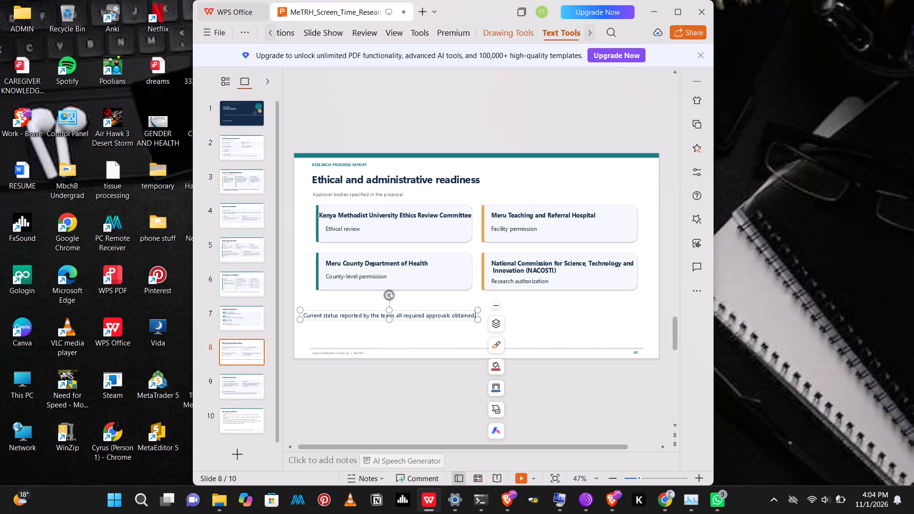
left_click(429, 301)
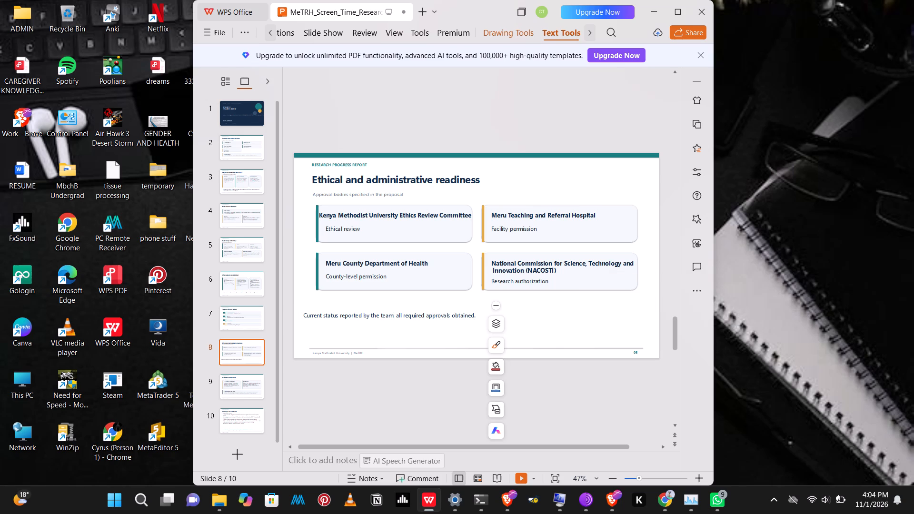
Move slide 8's current status note right to line up with the card text above, and widen its text box past the sentence.
left_click(465, 314)
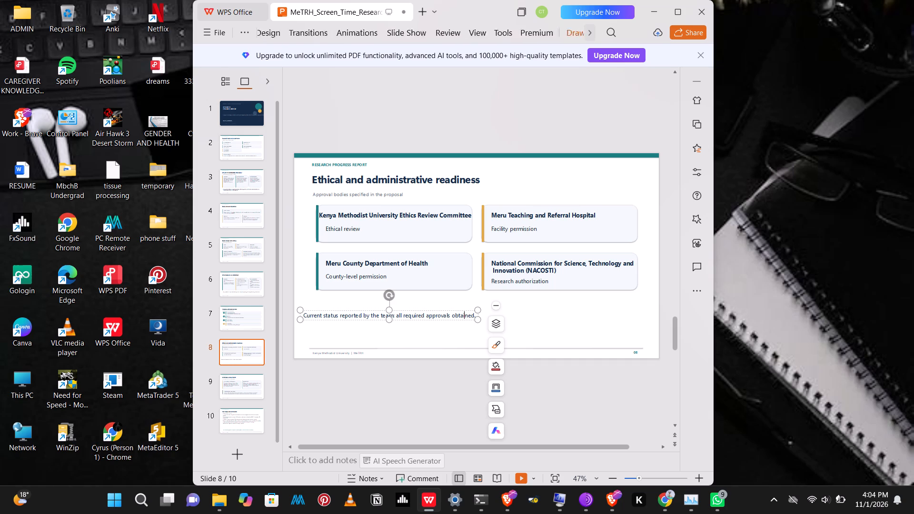
left_click_drag(480, 316, 562, 321)
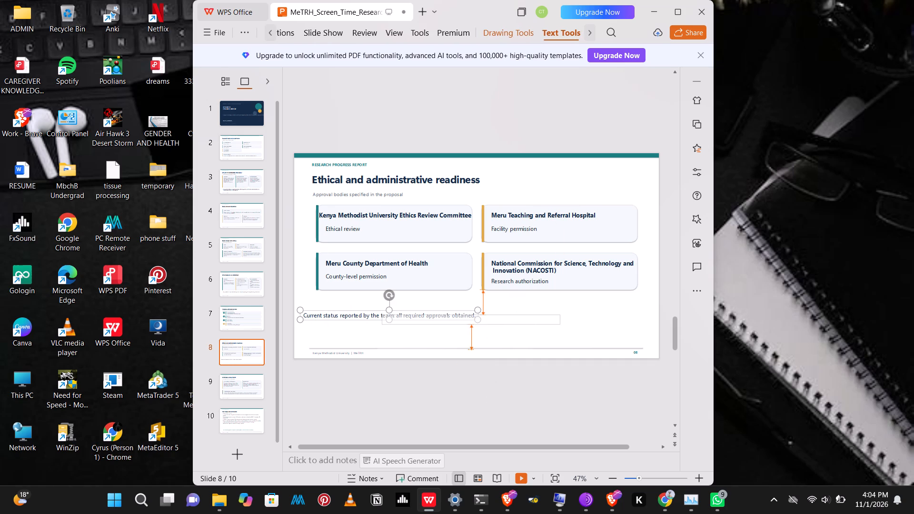
left_click_drag(562, 321, 506, 317)
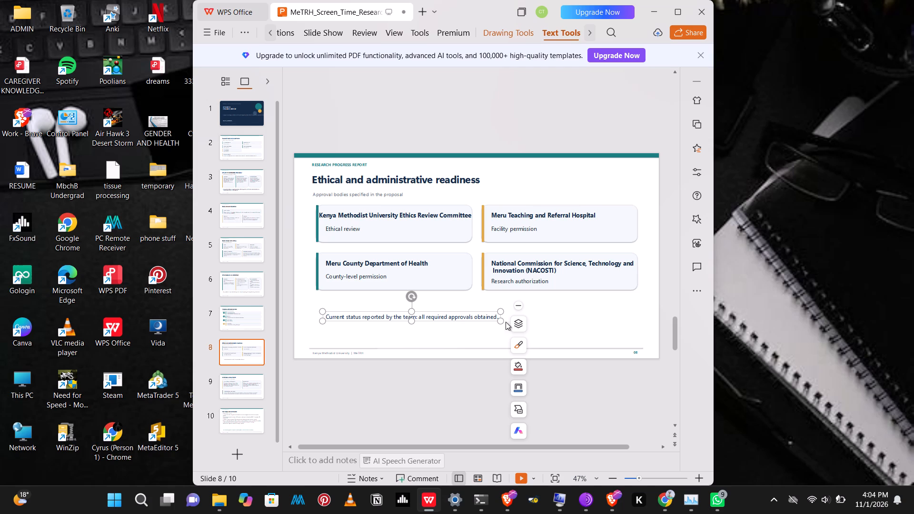
left_click_drag(500, 322, 512, 326)
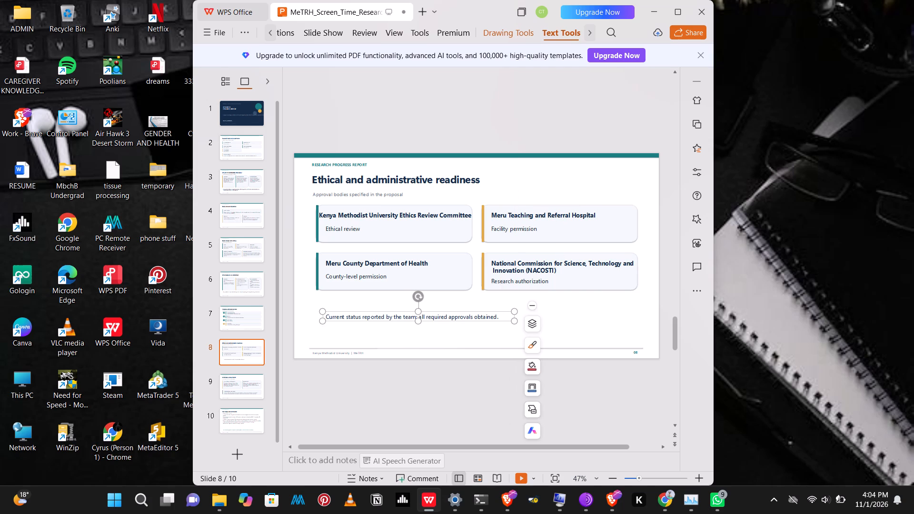
left_click_drag(514, 320, 562, 330)
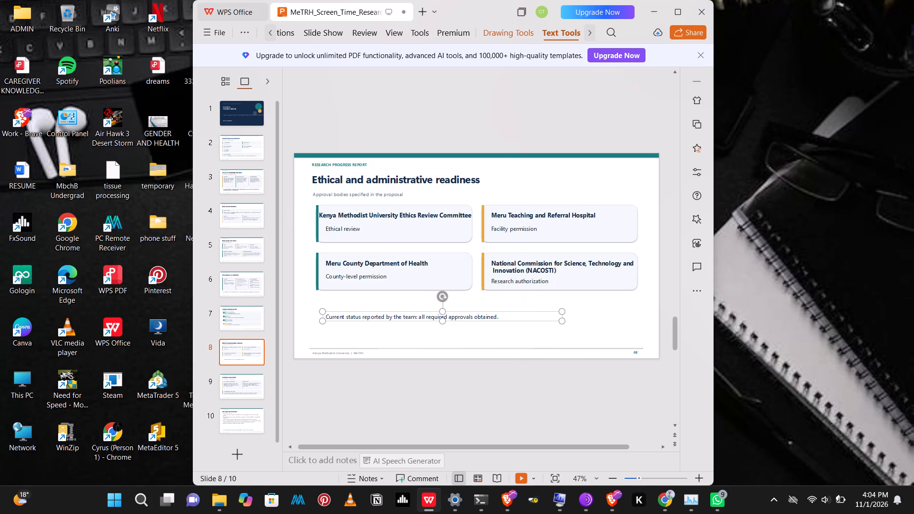
left_click(515, 390)
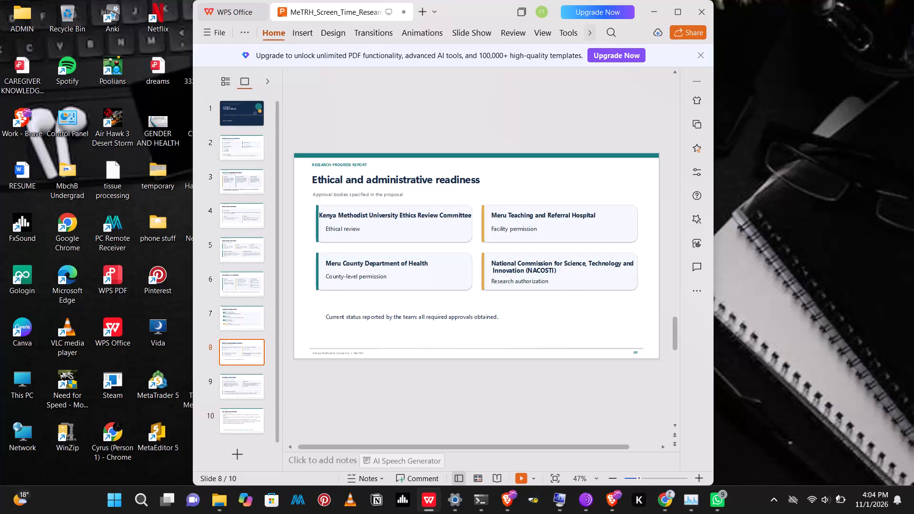
Advance from slide 8 to slide 9 to review its text and layout.
key("Down")
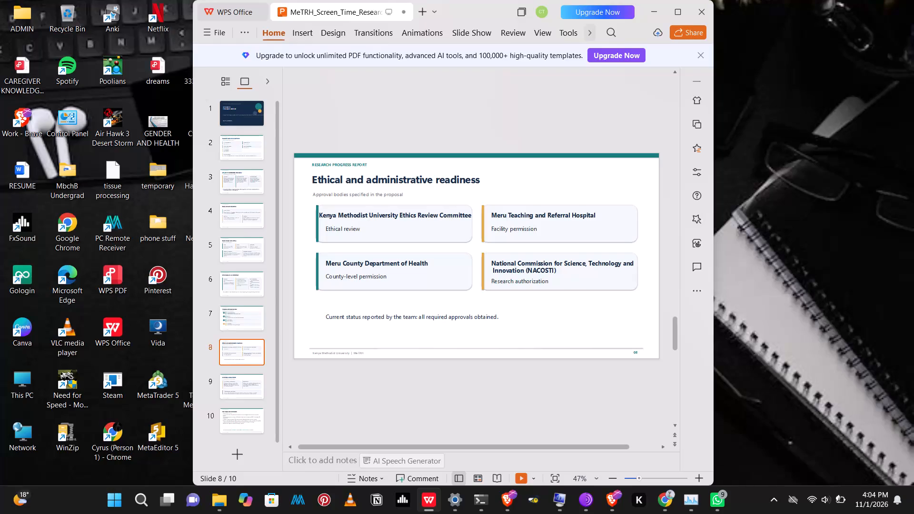
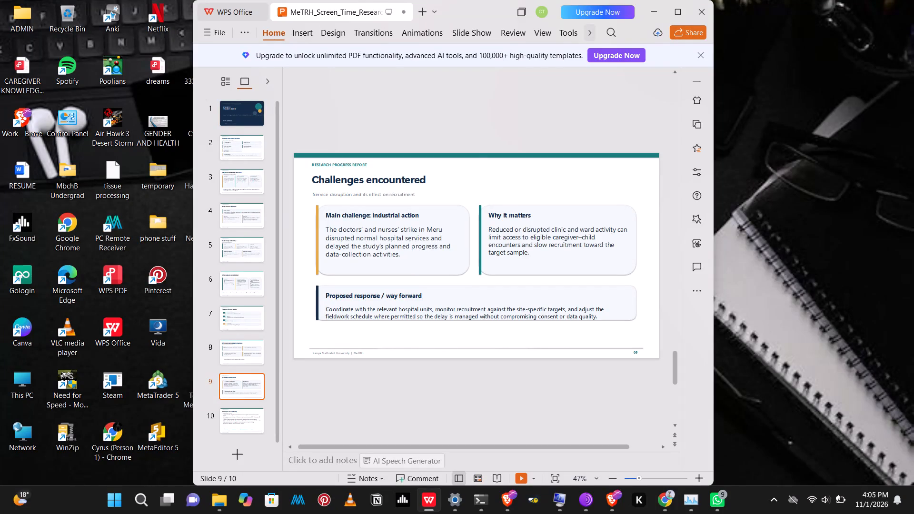
Move the body text of slide 9's "Proposed response / way forward" card up slightly so it sits inside the card.
left_click(407, 310)
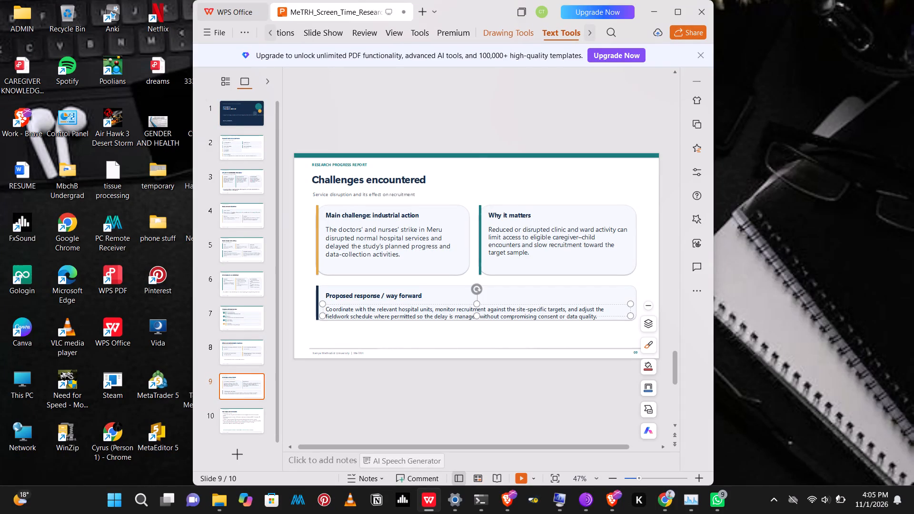
left_click(443, 304)
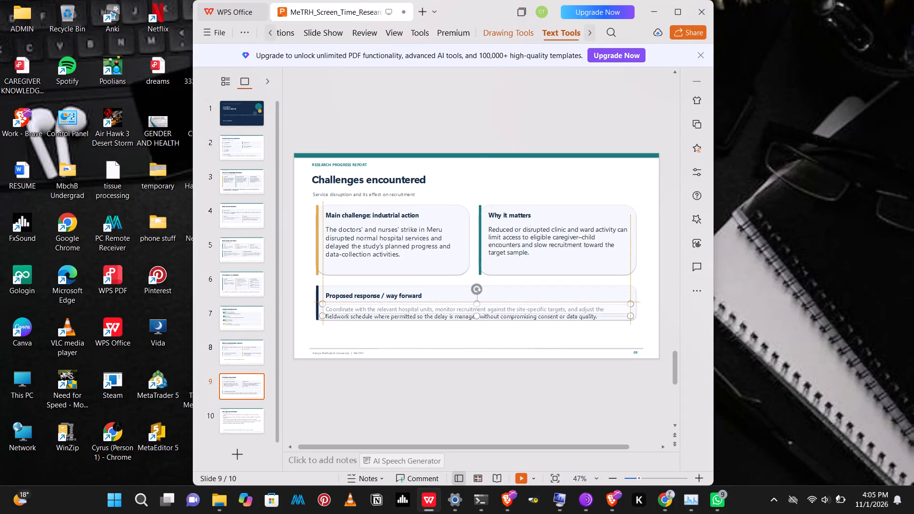
left_click(461, 379)
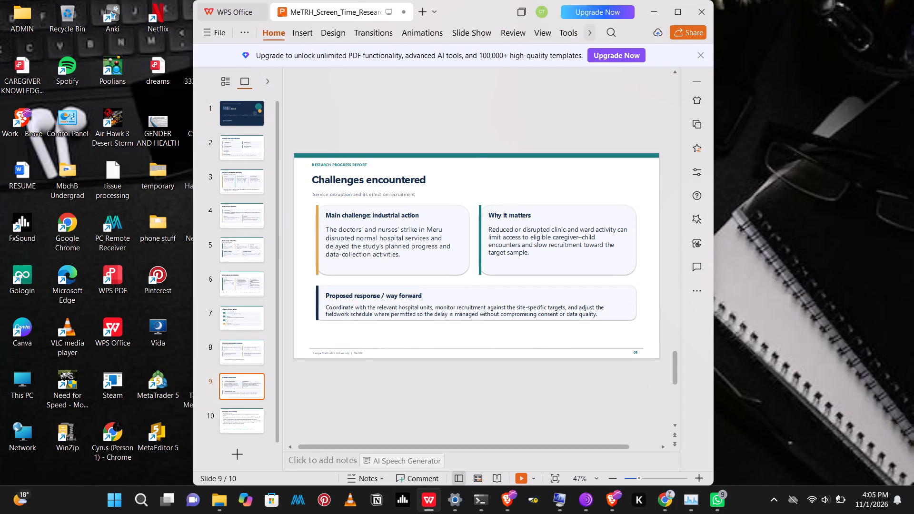
Advance from slide 9 to slide 10 to review its text and layout.
left_click(251, 415)
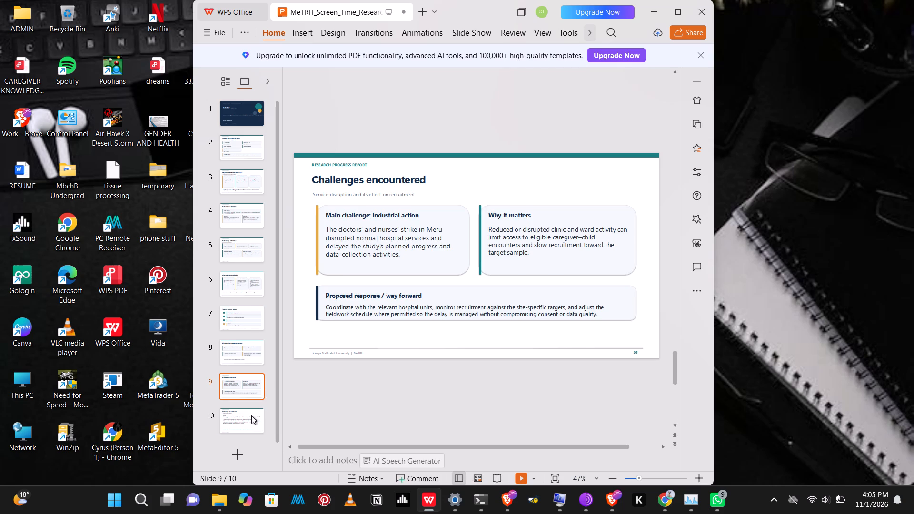
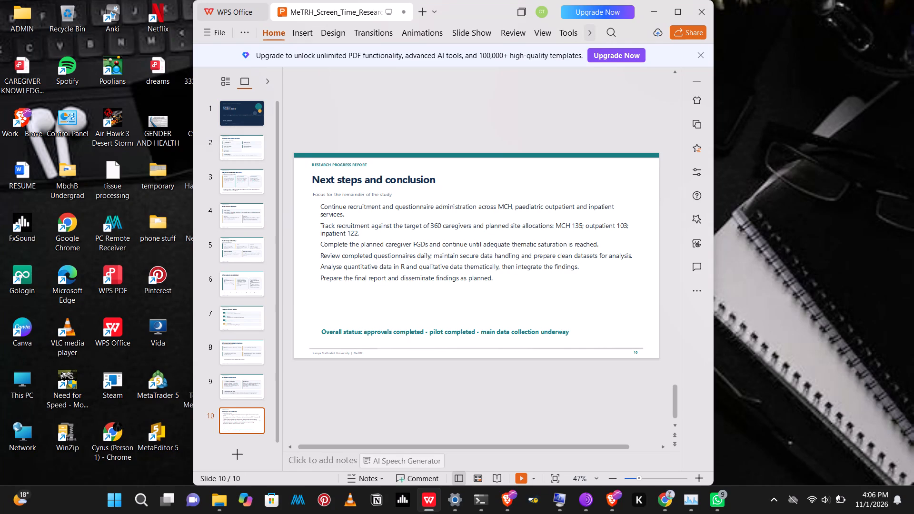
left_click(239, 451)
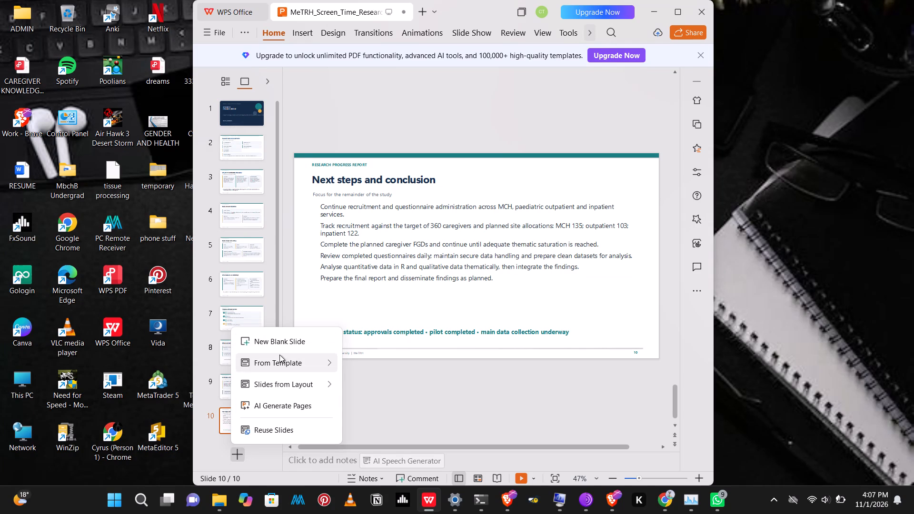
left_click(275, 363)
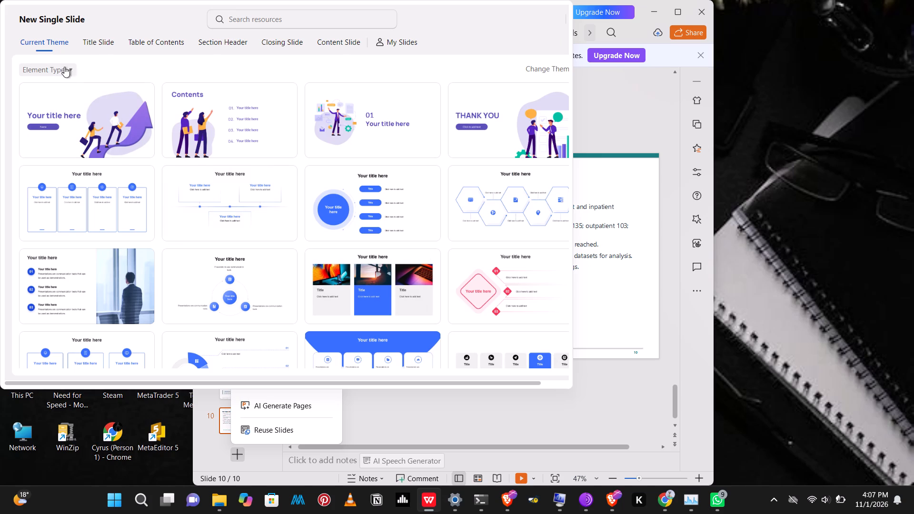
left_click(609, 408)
Add a new blank slide after slide 10.
left_click(234, 457)
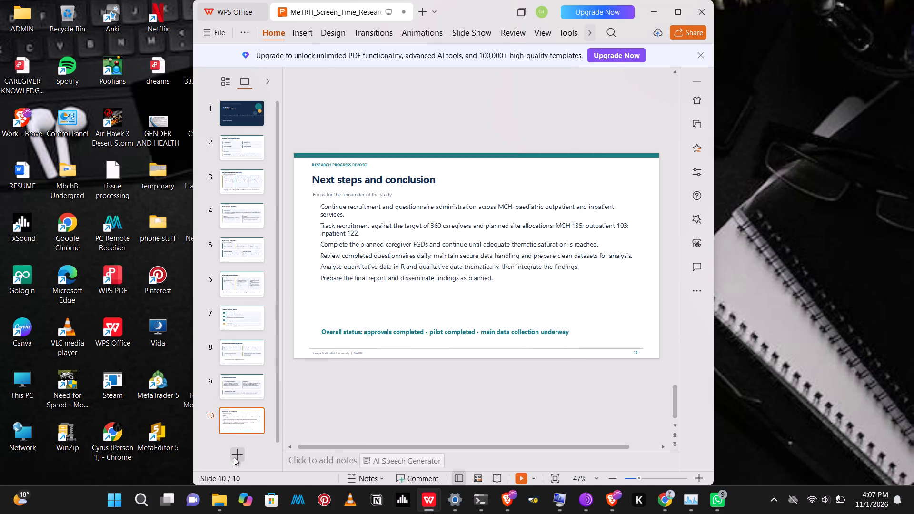
left_click(277, 339)
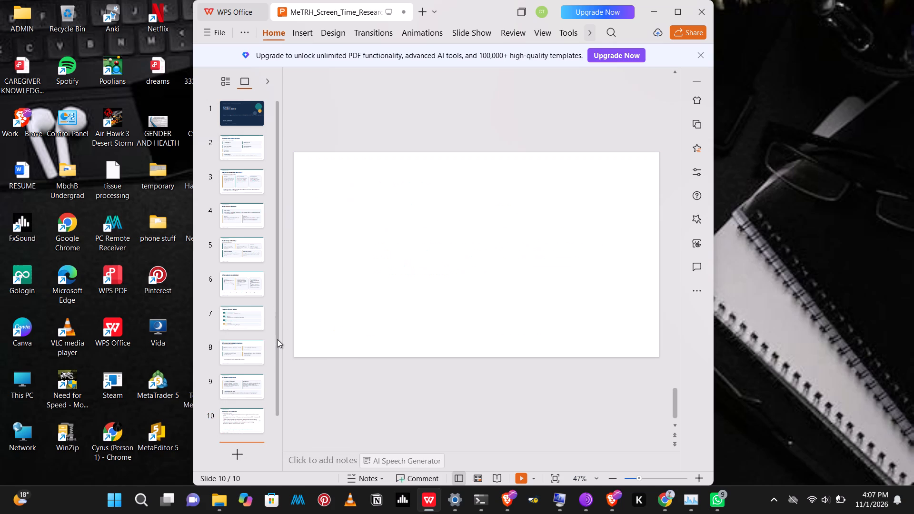
Duplicate slide 10, "Next steps and conclusion", to get a second copy of it in the same design.
left_click(242, 393)
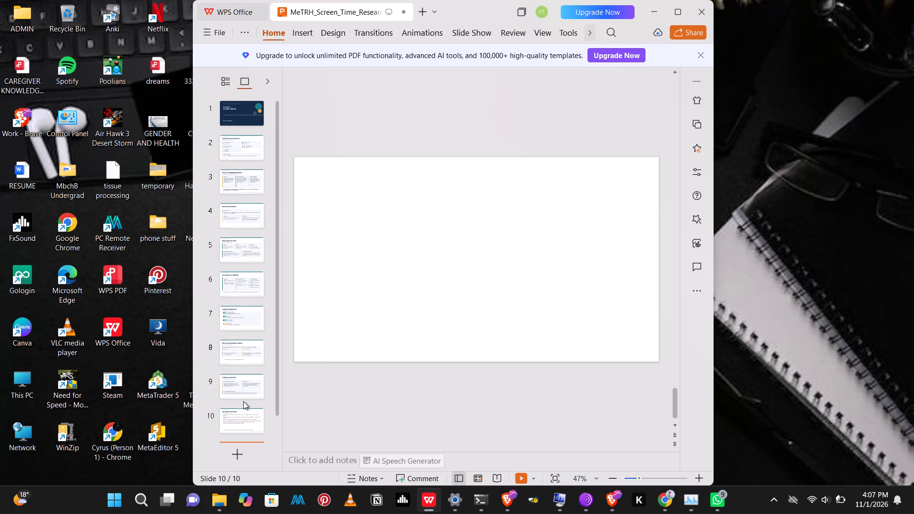
right_click(307, 243)
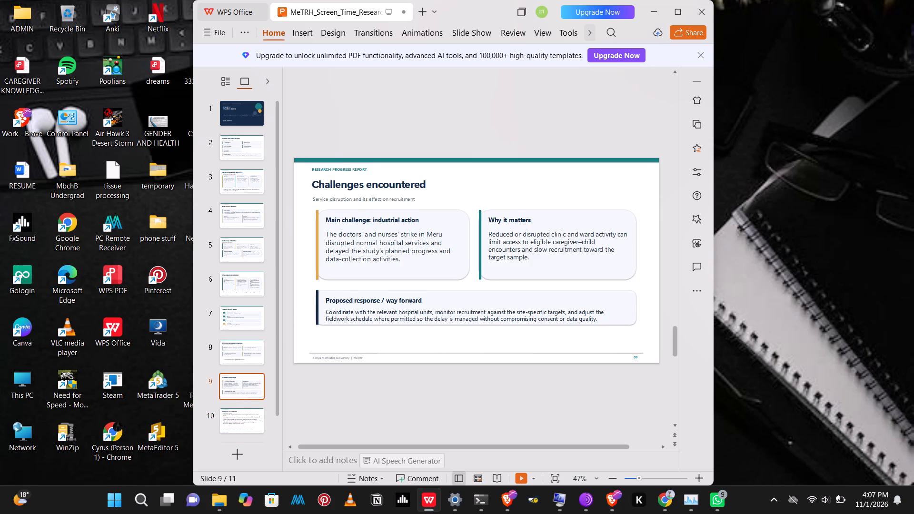
left_click(253, 417)
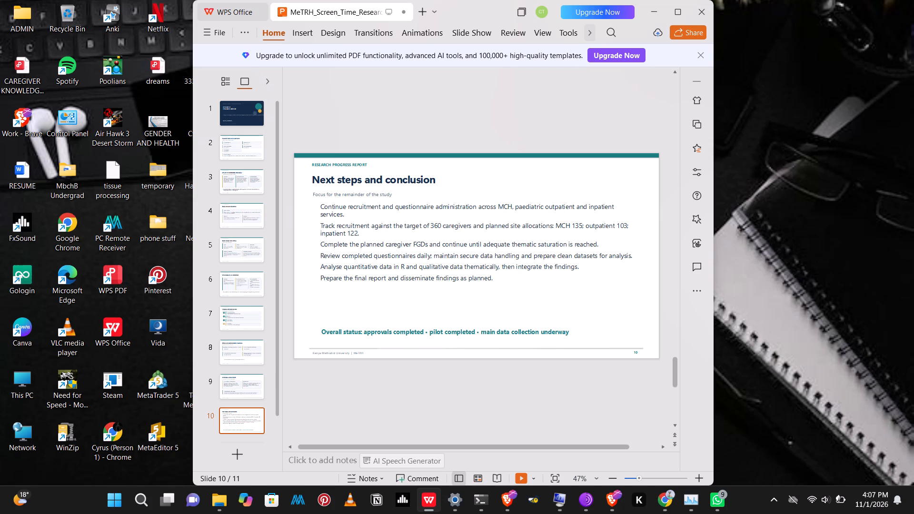
right_click(318, 253)
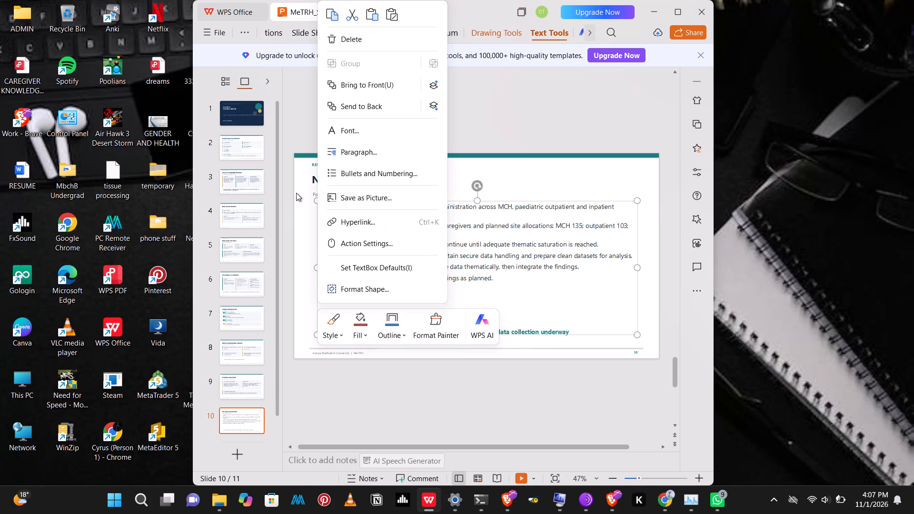
left_click(301, 189)
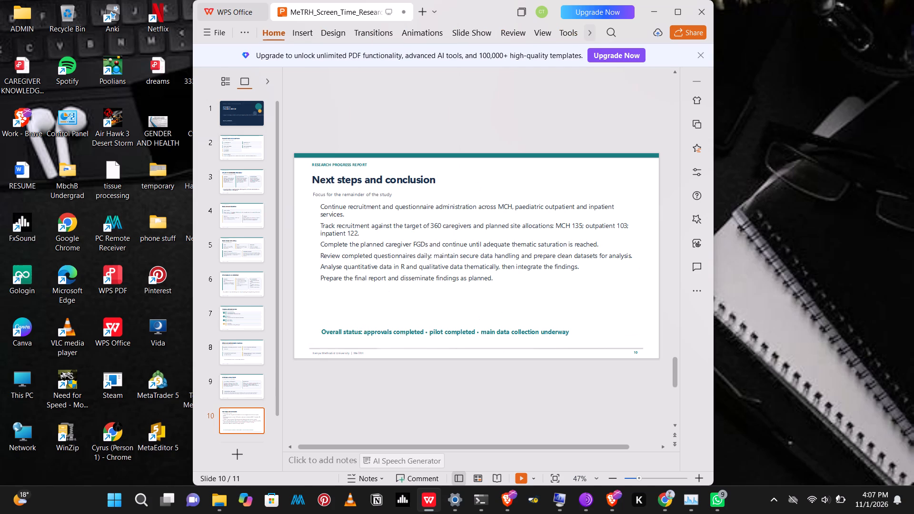
right_click(301, 189)
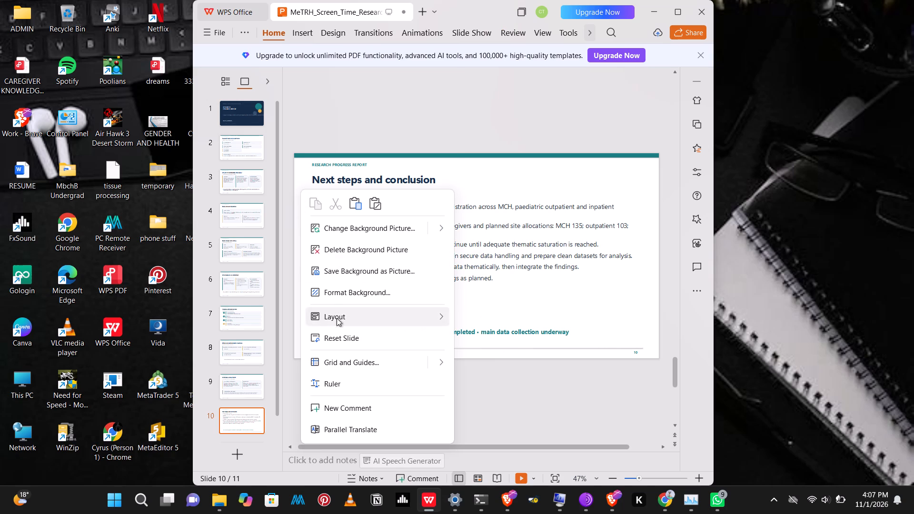
left_click(231, 430)
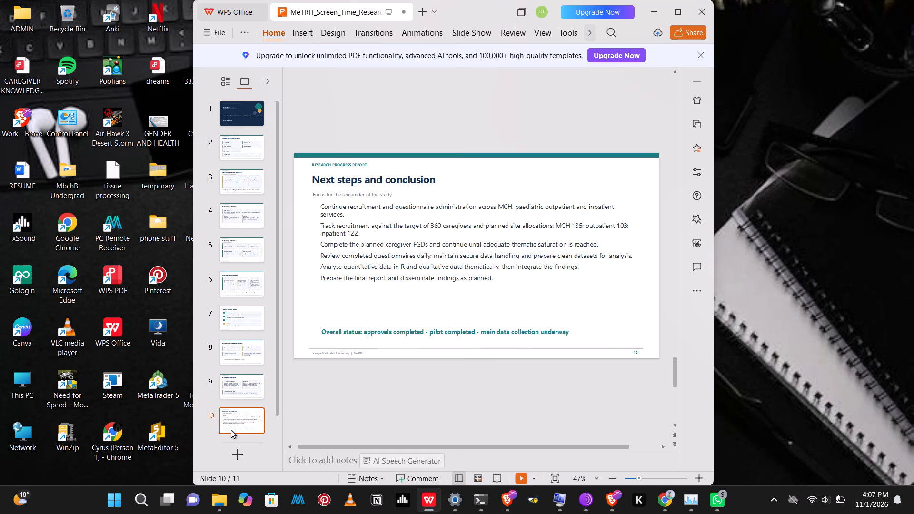
right_click(231, 430)
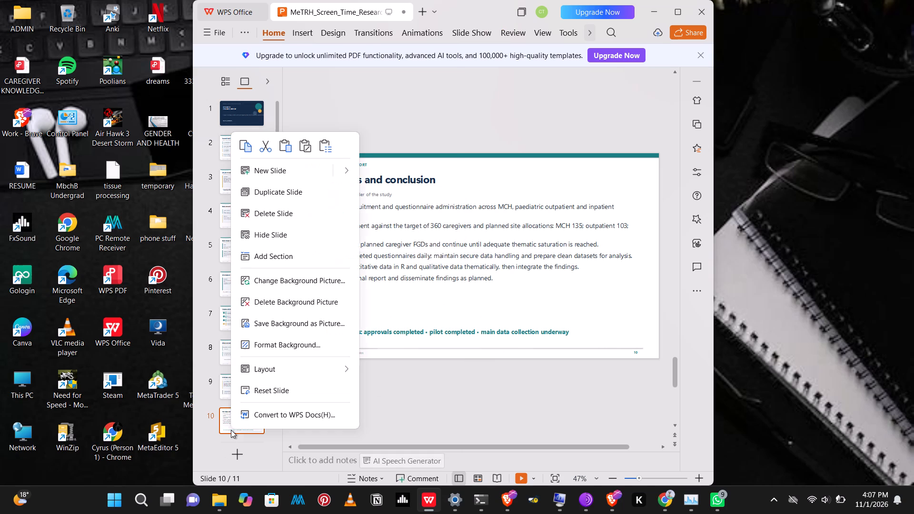
left_click(279, 192)
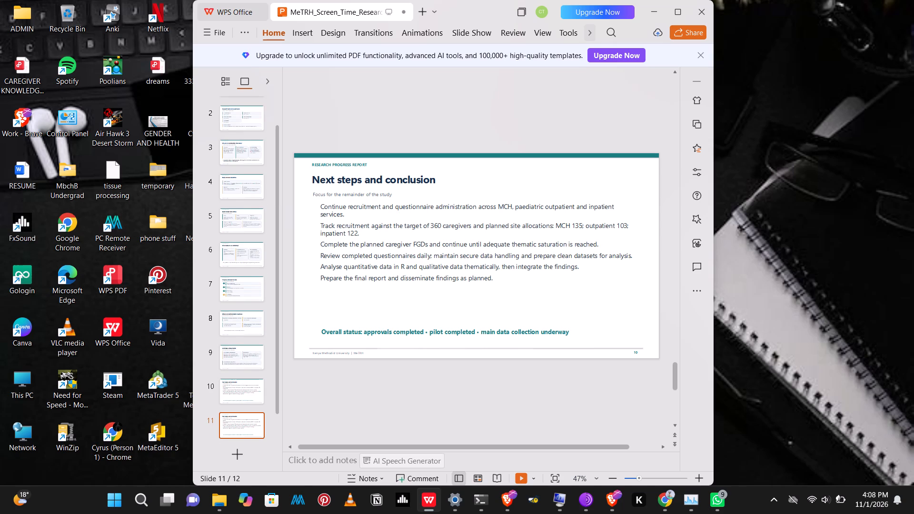
Delete all the body text listing the next steps on the duplicated slide 11.
left_click_drag(496, 277, 317, 212)
key("BackSpace")
key("BackSpace")
key("BackSpace")
key("BackSpace")
key("BackSpace")
key("BackSpace")
key("BackSpace")
key("BackSpace")
key("BackSpace")
key("BackSpace")
key("BackSpace")
key("BackSpace")
key("BackSpace")
key("BackSpace")
key("BackSpace")
key("BackSpace")
key("BackSpace")
key("BackSpace")
key("BackSpace")
key("BackSpace")
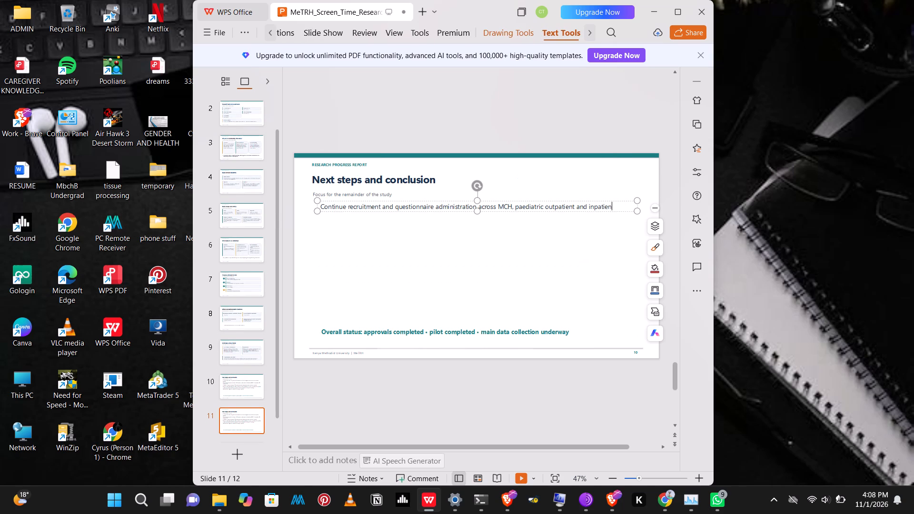
key("ctrl+a")
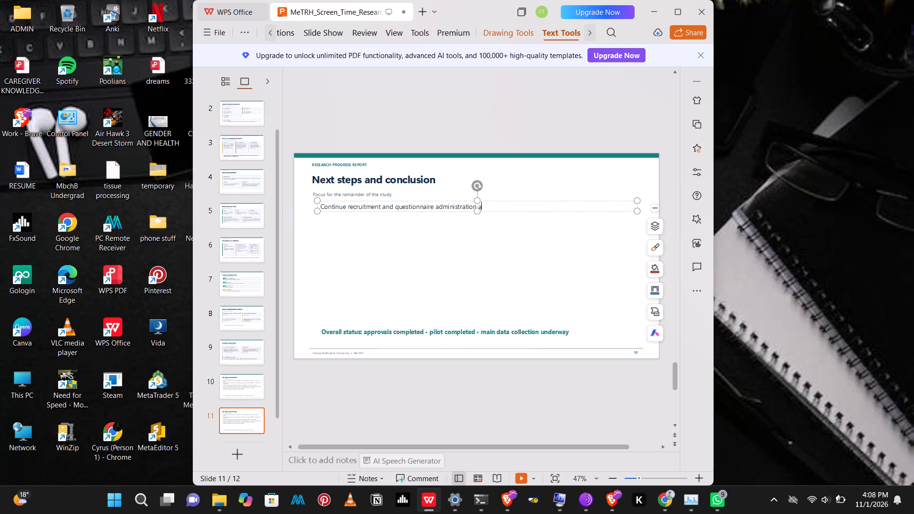
key("BackSpace")
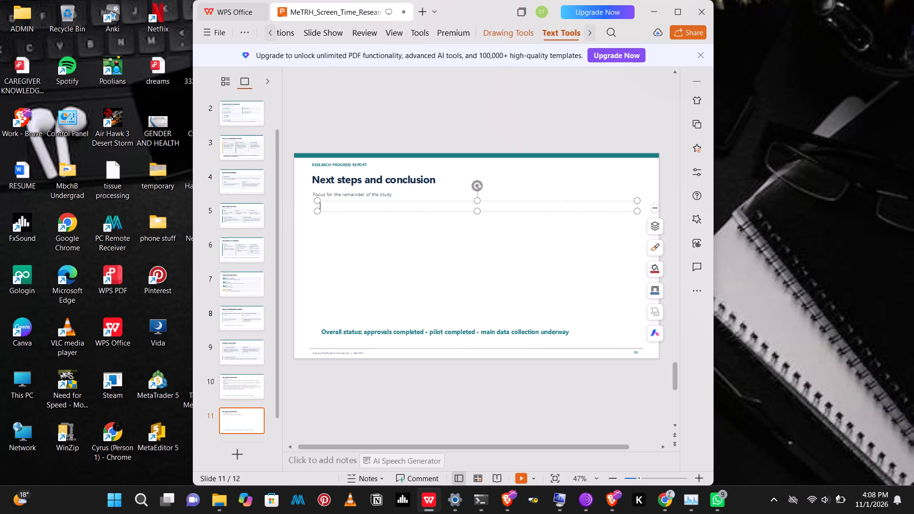
Move the "Overall status" line on slide 11 up from above the footer to the middle of the slide.
left_click(376, 331)
left_click_drag(449, 329, 444, 274)
left_click_drag(474, 325, 472, 216)
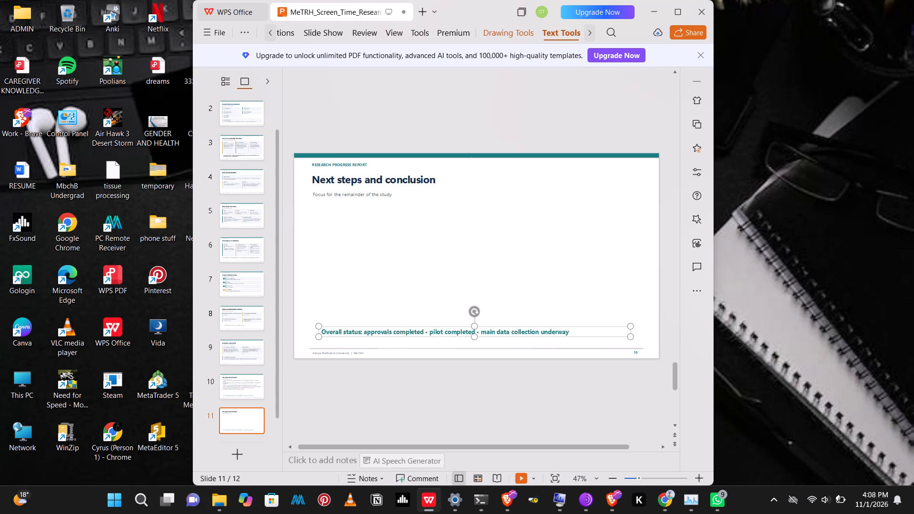
left_click_drag(488, 330, 493, 276)
left_click_drag(503, 325, 502, 261)
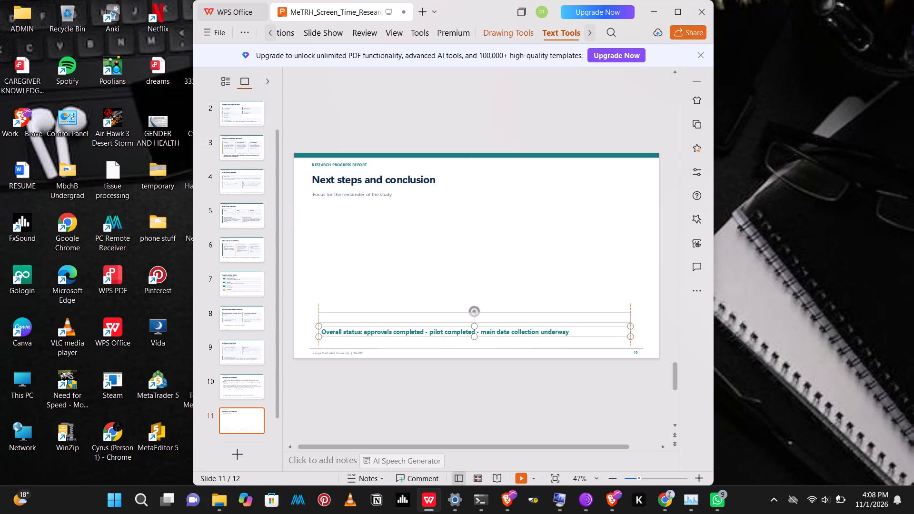
left_click_drag(502, 261, 501, 252)
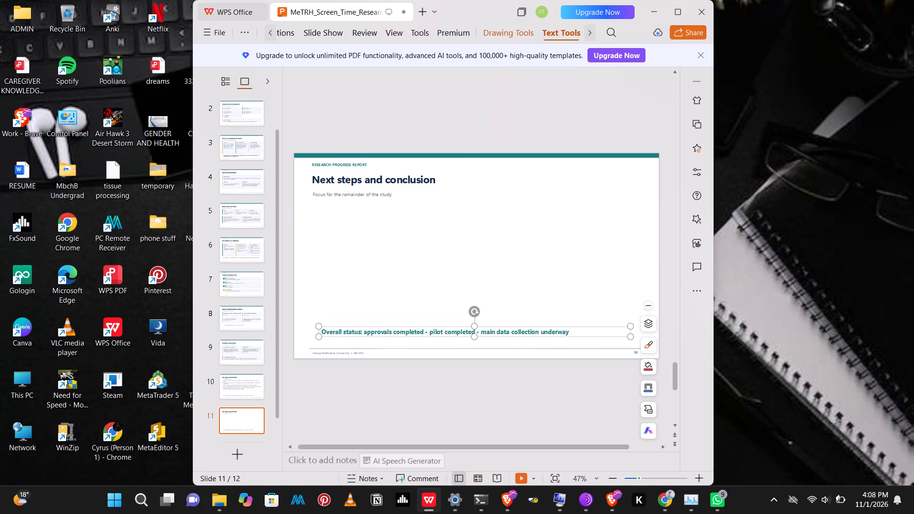
left_click_drag(495, 325, 502, 261)
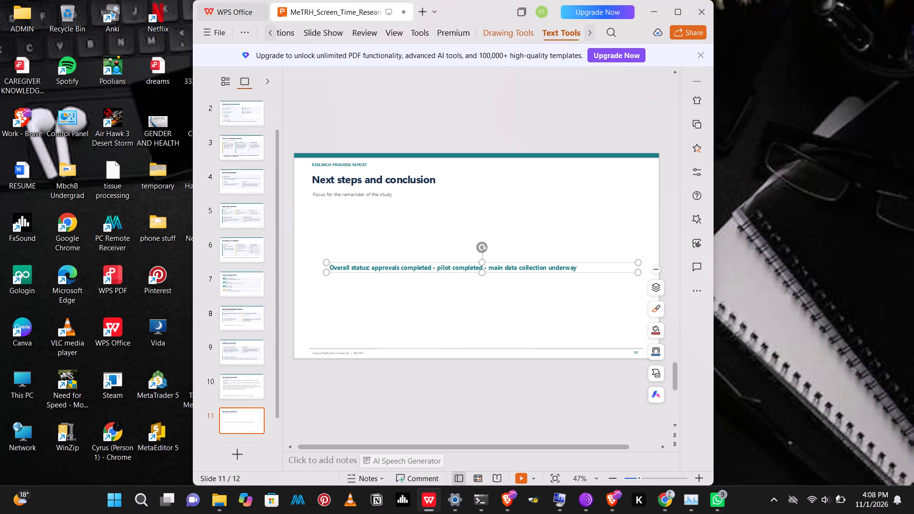
Select all text in slide 11's "Overall status" line and maximize the presentation window.
left_click(458, 264)
left_click(576, 264)
key("ctrl+a")
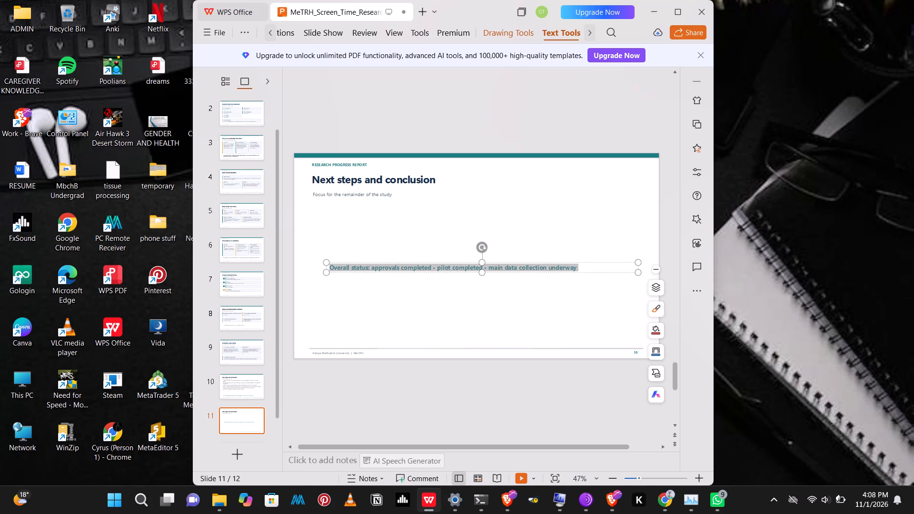
left_click(669, 12)
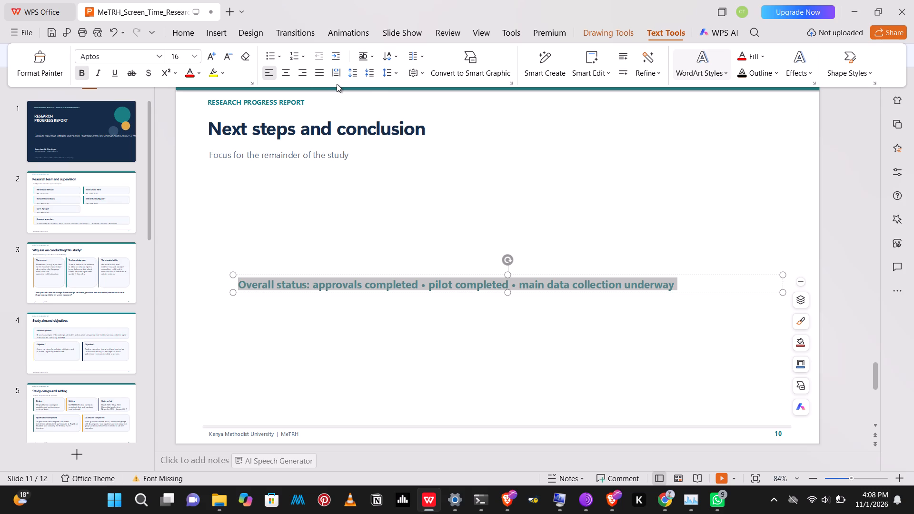
scroll(333, 81, "right", 10)
left_click(225, 92)
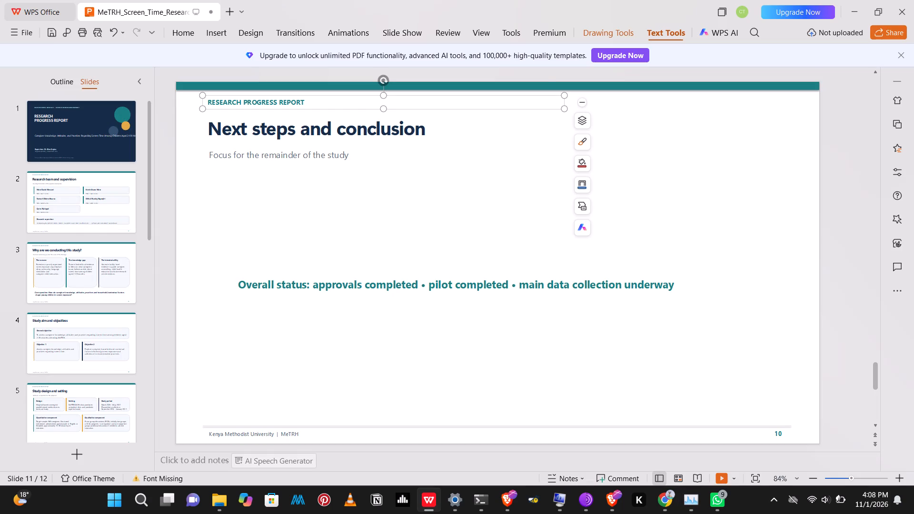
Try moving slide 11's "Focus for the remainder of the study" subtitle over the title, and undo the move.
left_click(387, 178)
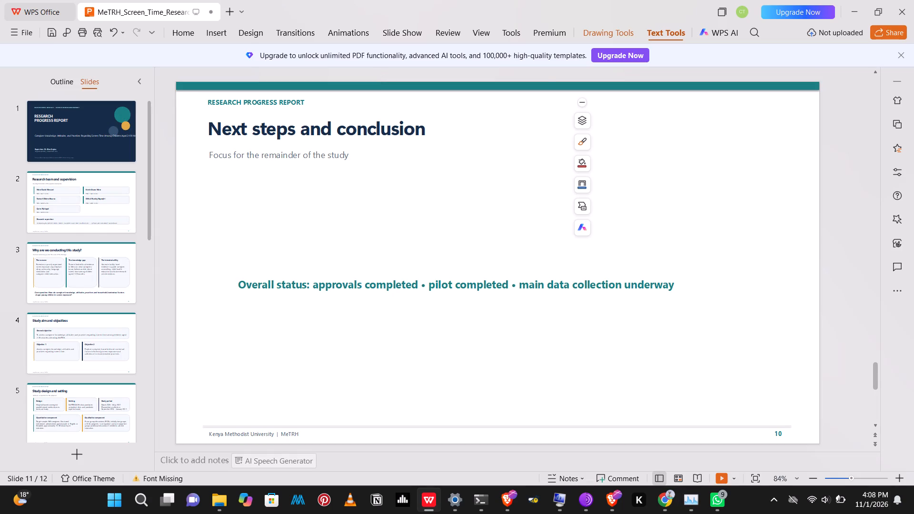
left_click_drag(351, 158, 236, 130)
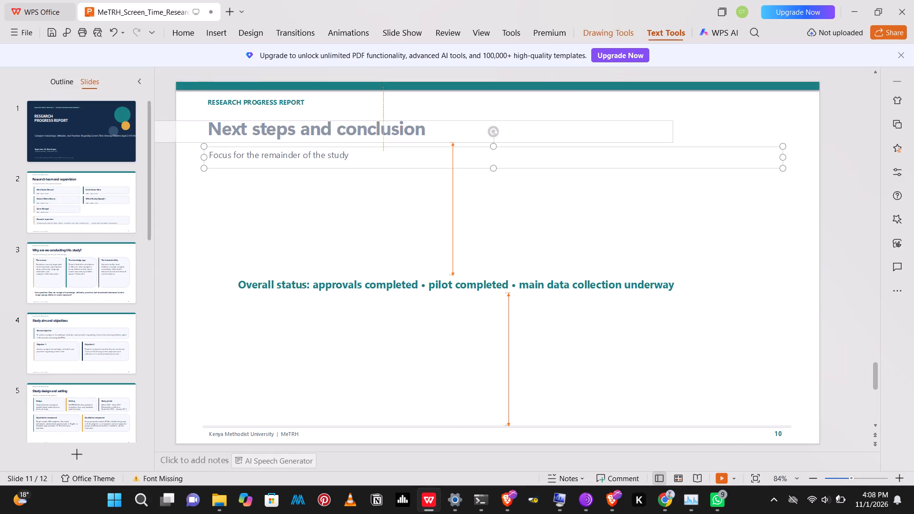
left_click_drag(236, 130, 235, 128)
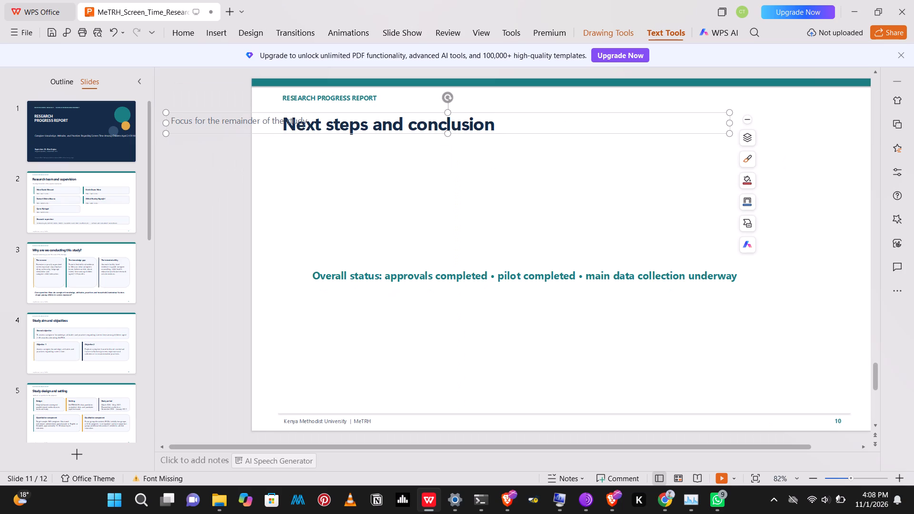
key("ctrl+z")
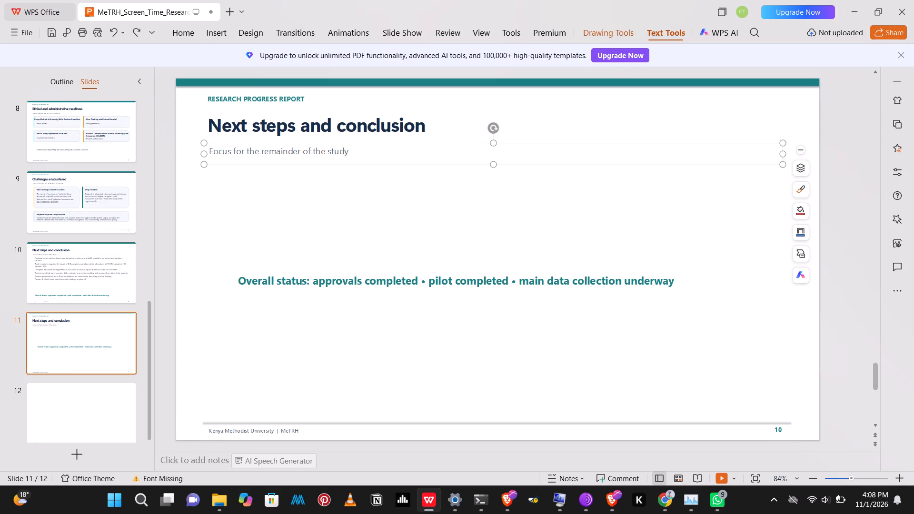
Delete the "Next steps and conclusion" title text box from slide 11.
left_click(795, 148)
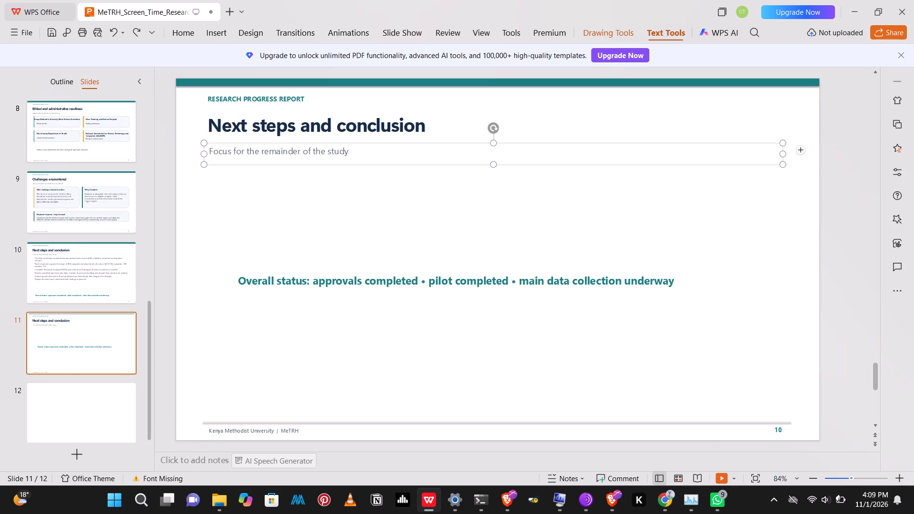
left_click(418, 129)
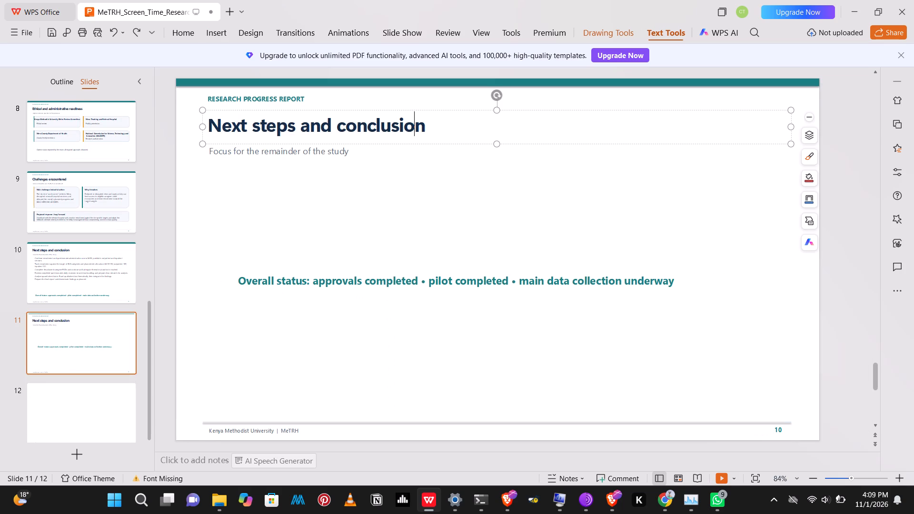
left_click(810, 117)
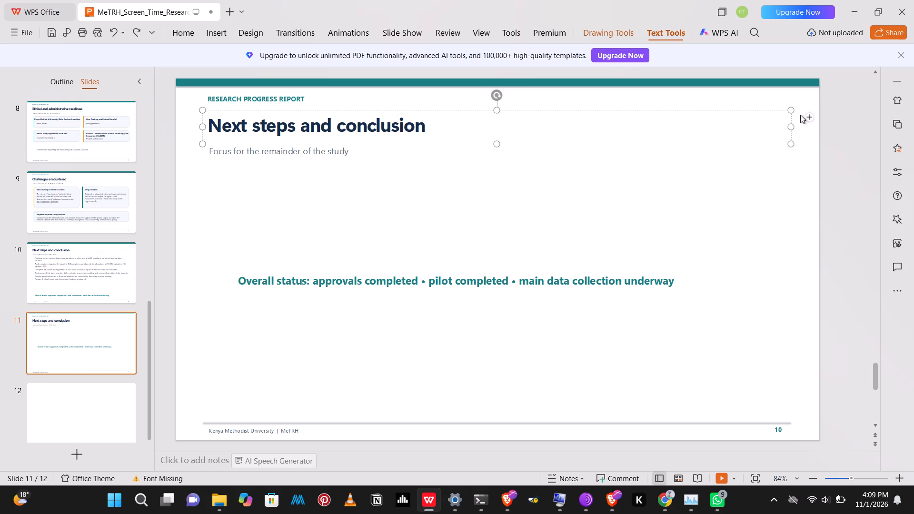
left_click(752, 120)
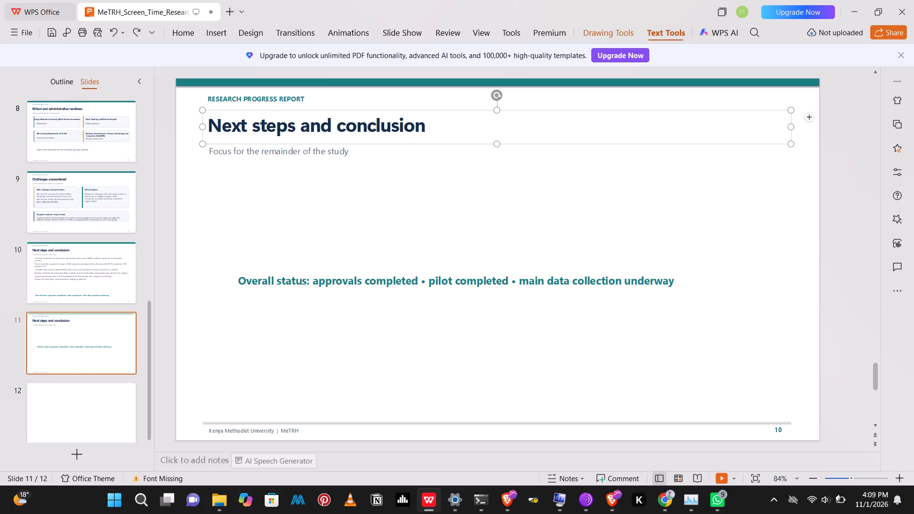
right_click(758, 113)
left_click(805, 142)
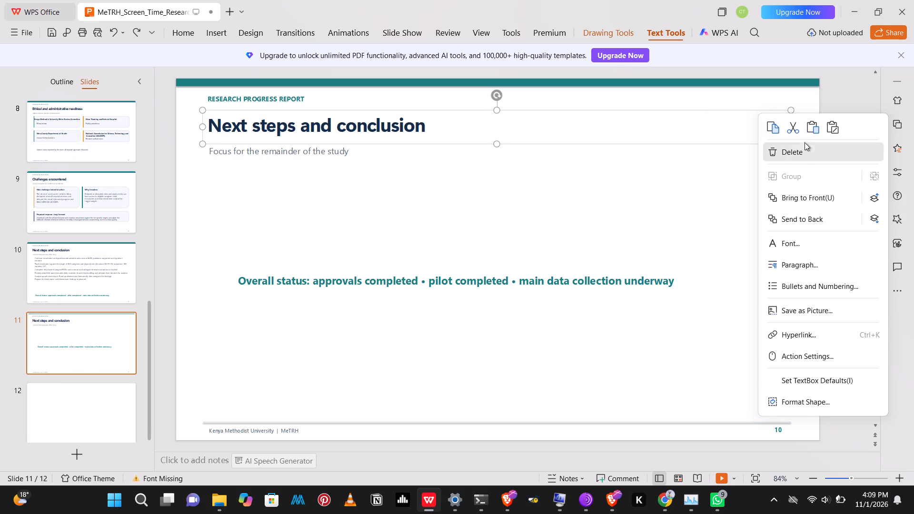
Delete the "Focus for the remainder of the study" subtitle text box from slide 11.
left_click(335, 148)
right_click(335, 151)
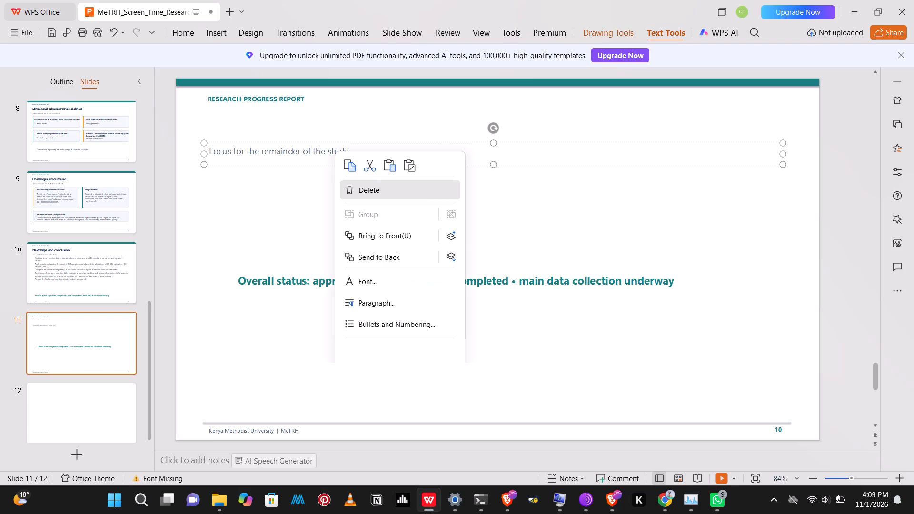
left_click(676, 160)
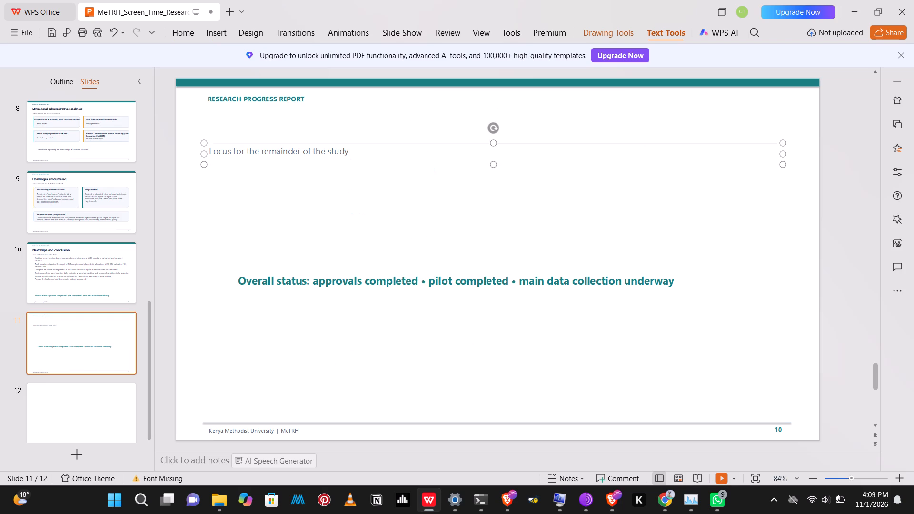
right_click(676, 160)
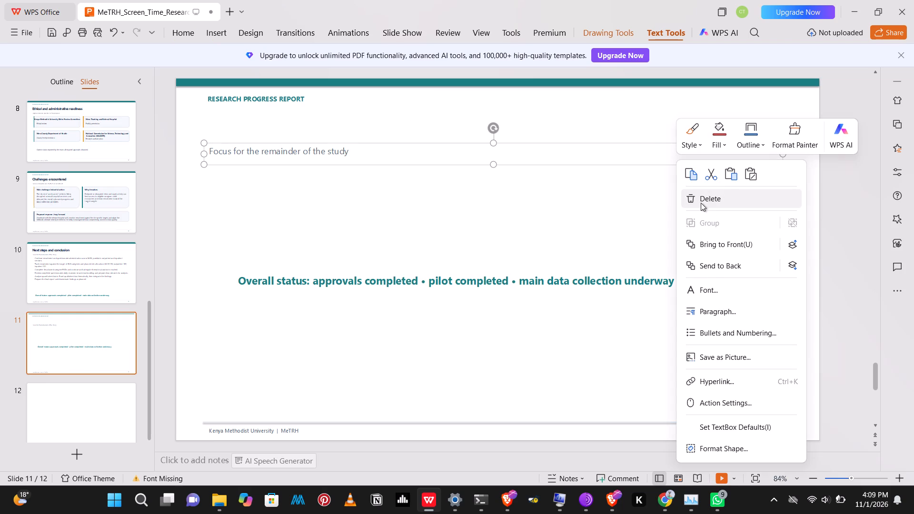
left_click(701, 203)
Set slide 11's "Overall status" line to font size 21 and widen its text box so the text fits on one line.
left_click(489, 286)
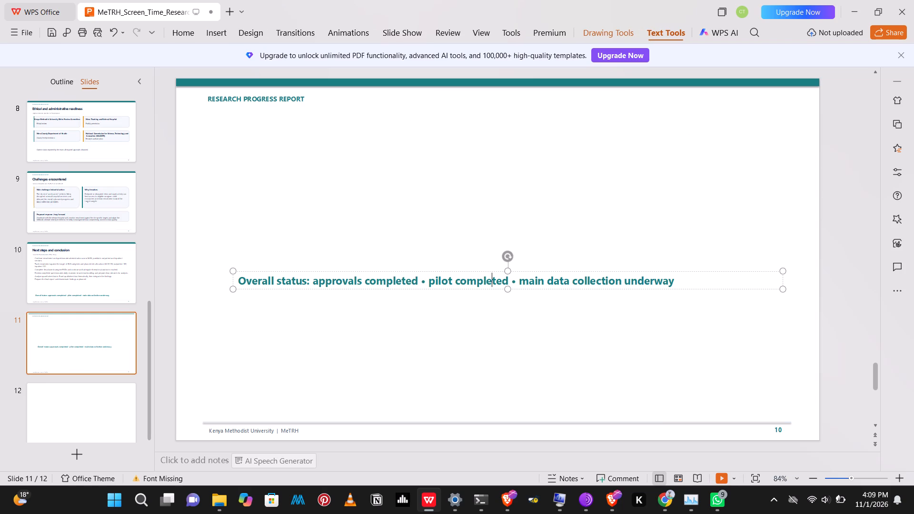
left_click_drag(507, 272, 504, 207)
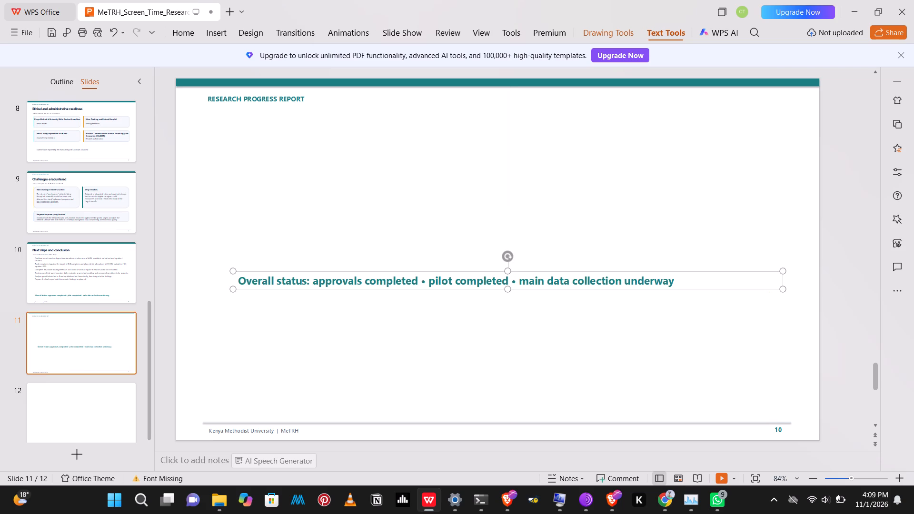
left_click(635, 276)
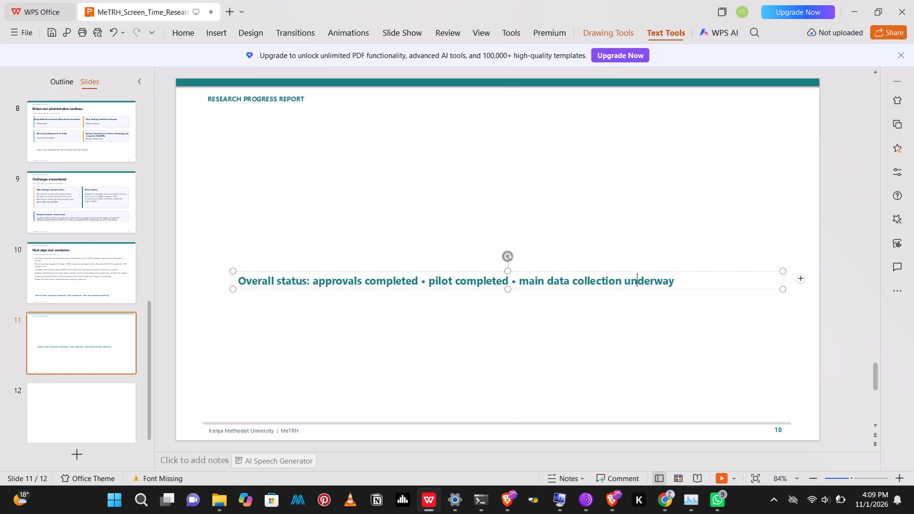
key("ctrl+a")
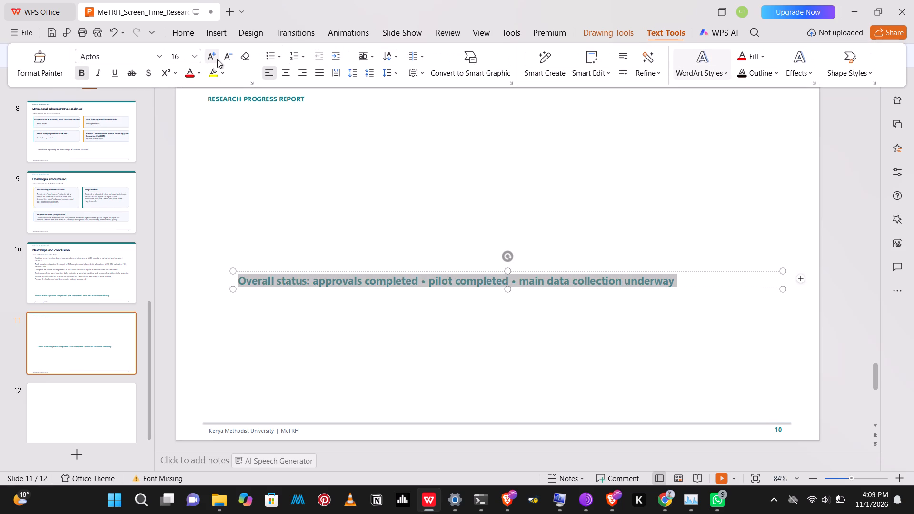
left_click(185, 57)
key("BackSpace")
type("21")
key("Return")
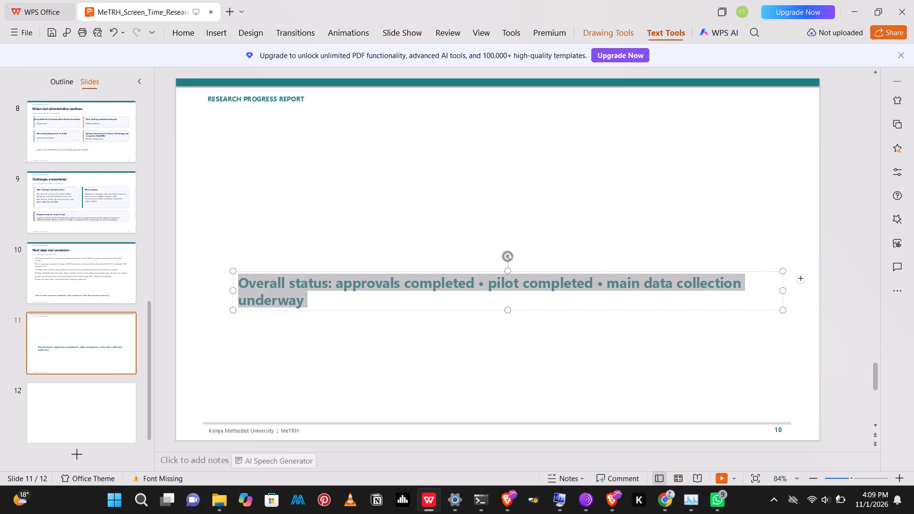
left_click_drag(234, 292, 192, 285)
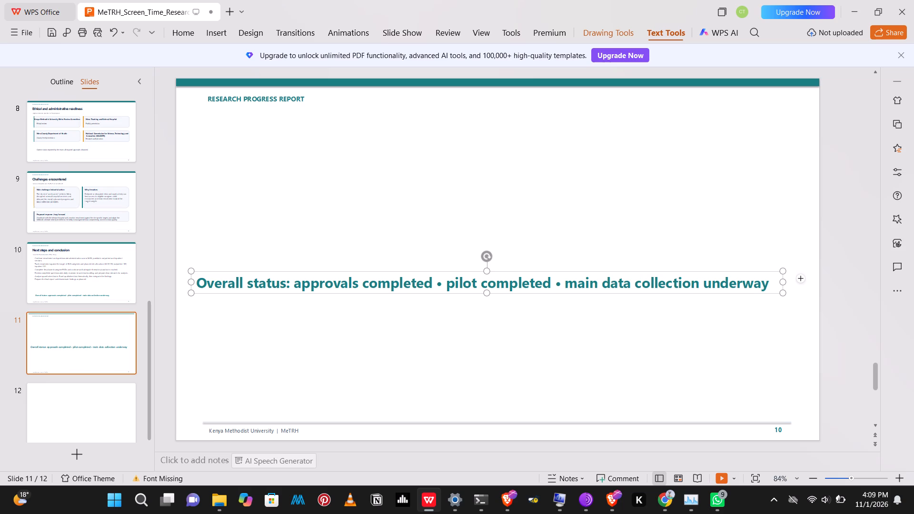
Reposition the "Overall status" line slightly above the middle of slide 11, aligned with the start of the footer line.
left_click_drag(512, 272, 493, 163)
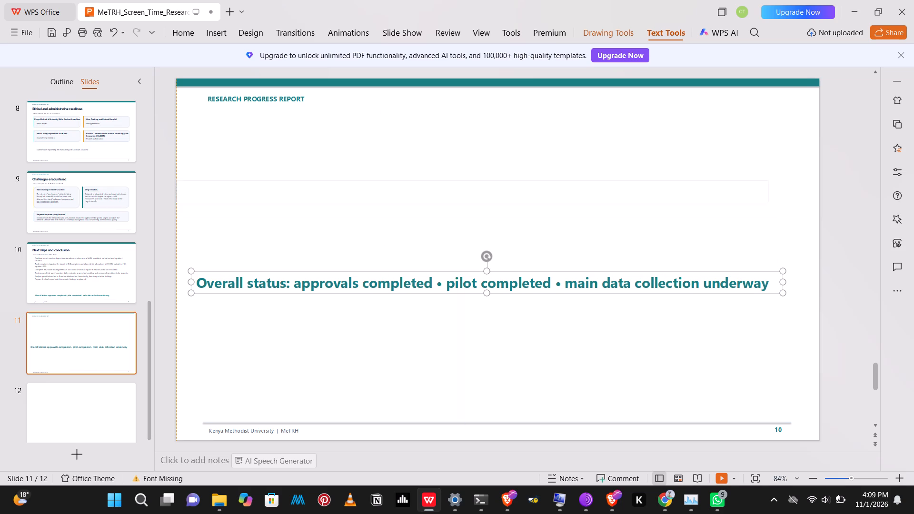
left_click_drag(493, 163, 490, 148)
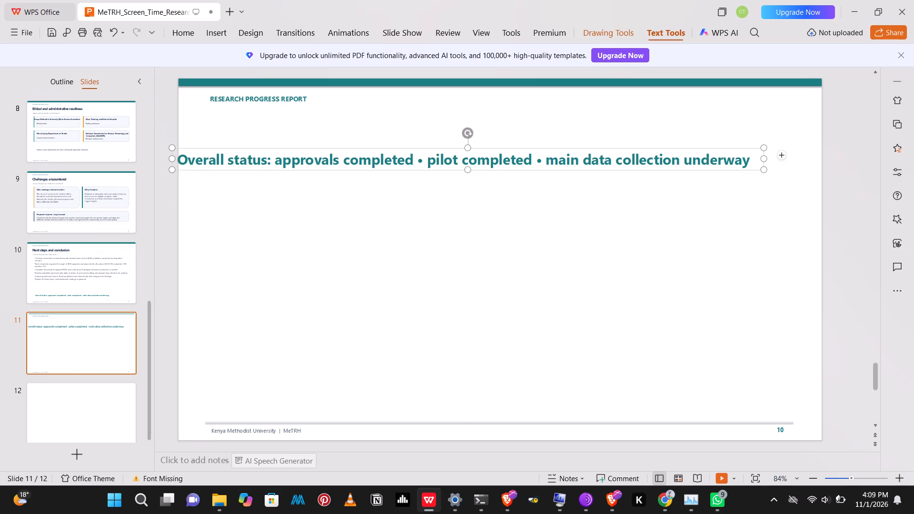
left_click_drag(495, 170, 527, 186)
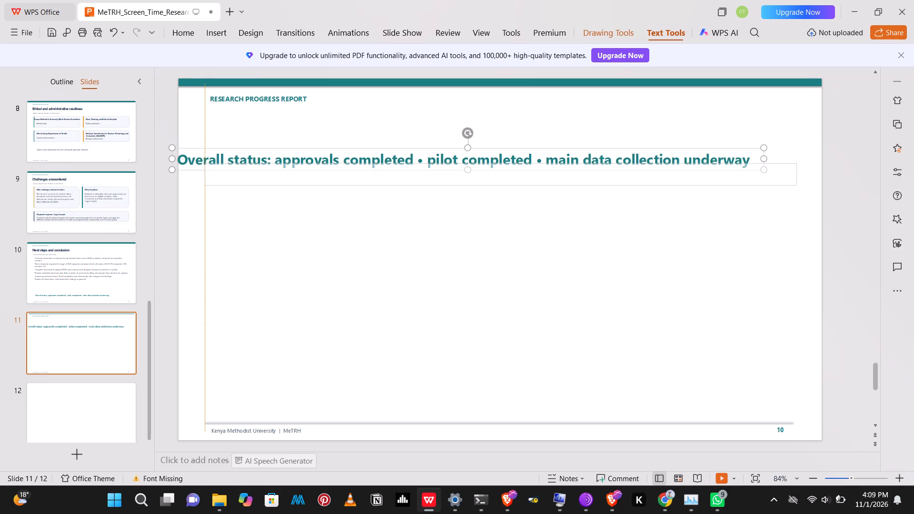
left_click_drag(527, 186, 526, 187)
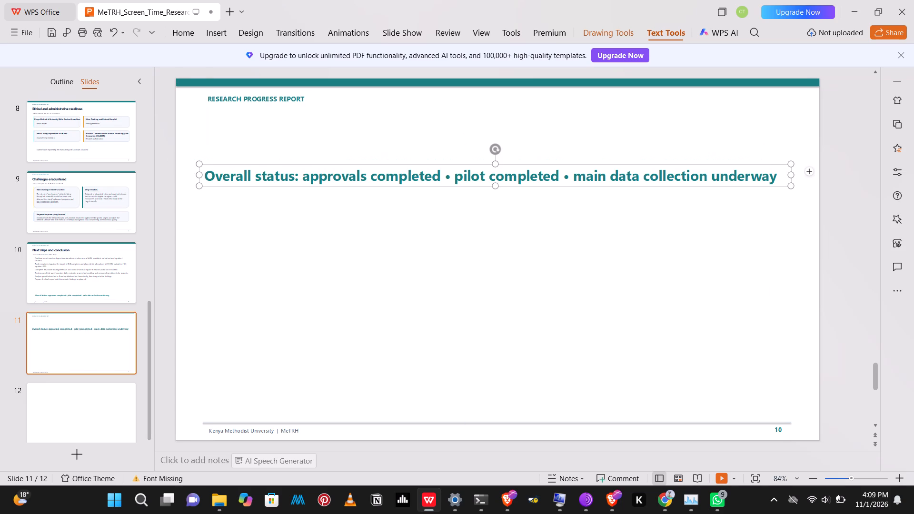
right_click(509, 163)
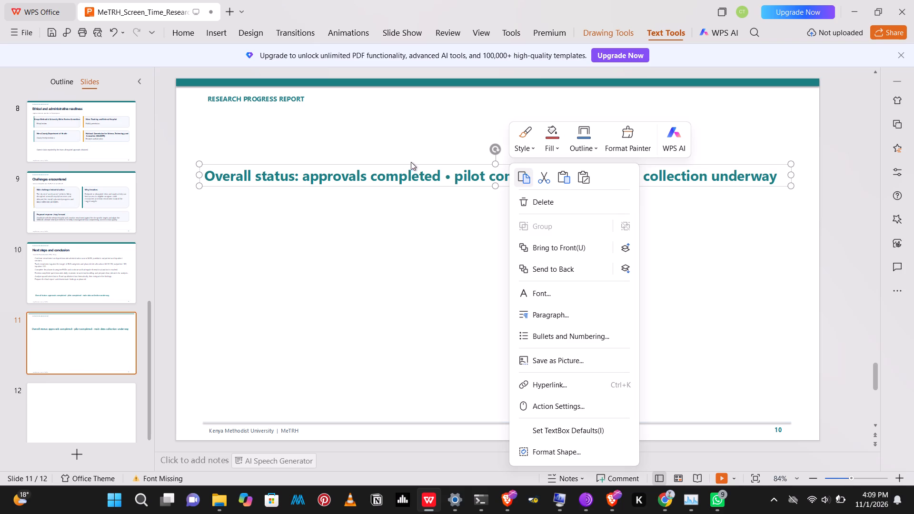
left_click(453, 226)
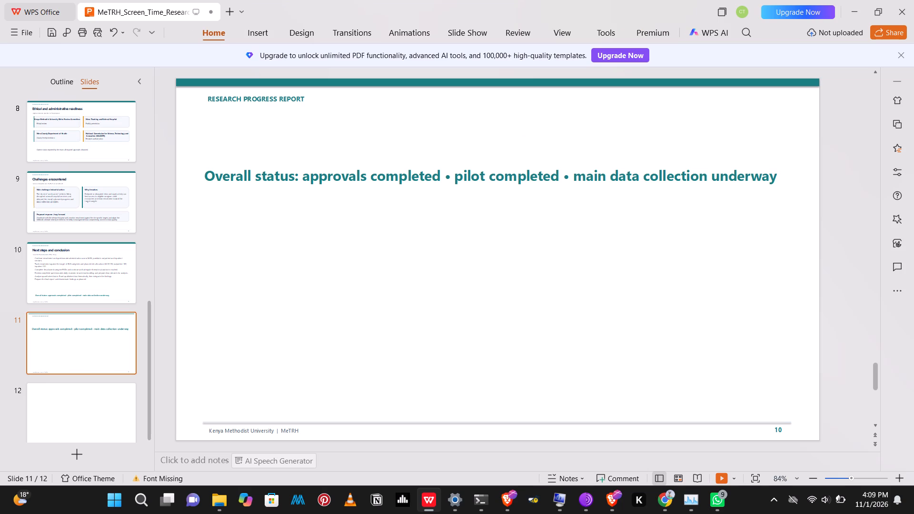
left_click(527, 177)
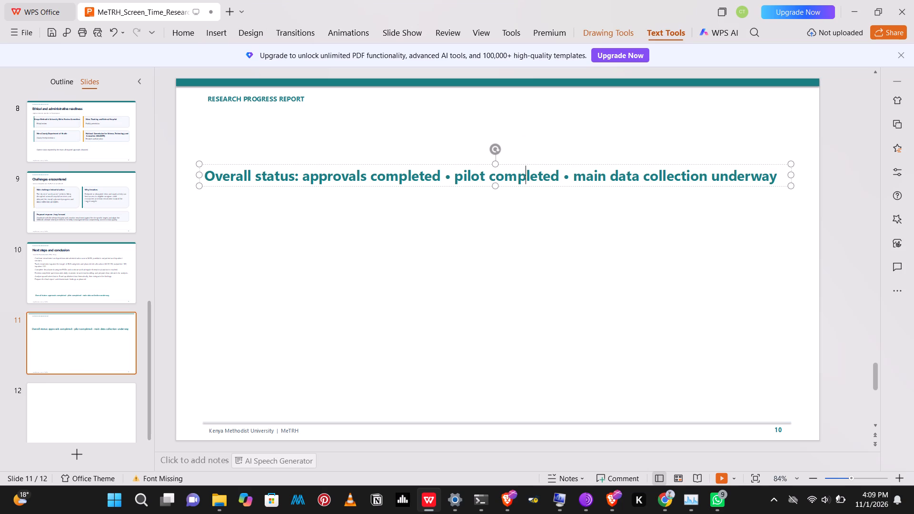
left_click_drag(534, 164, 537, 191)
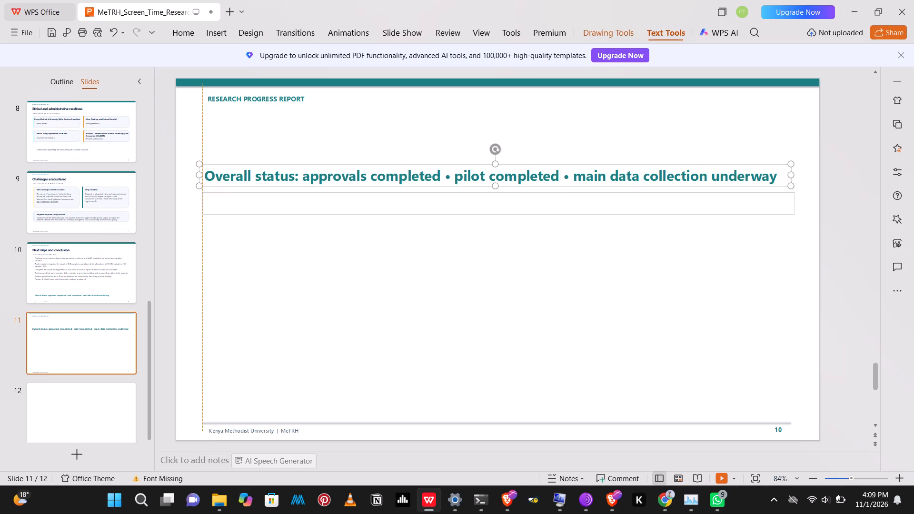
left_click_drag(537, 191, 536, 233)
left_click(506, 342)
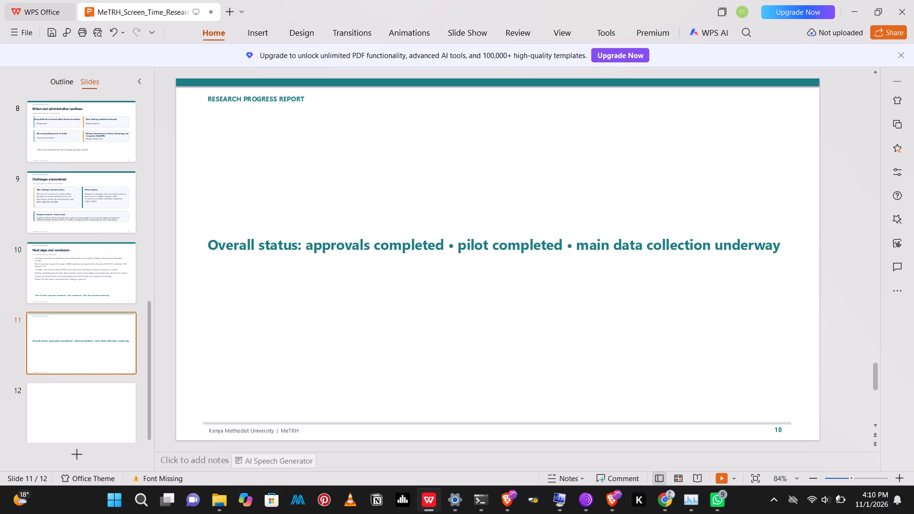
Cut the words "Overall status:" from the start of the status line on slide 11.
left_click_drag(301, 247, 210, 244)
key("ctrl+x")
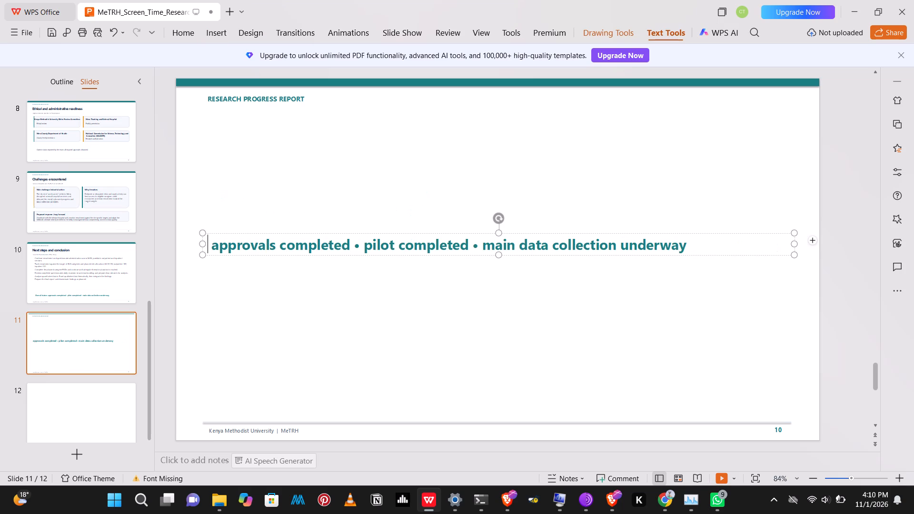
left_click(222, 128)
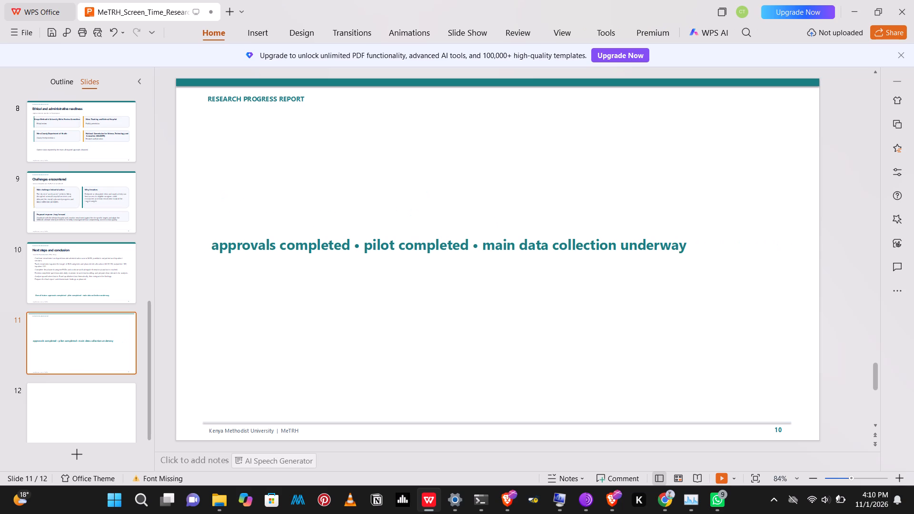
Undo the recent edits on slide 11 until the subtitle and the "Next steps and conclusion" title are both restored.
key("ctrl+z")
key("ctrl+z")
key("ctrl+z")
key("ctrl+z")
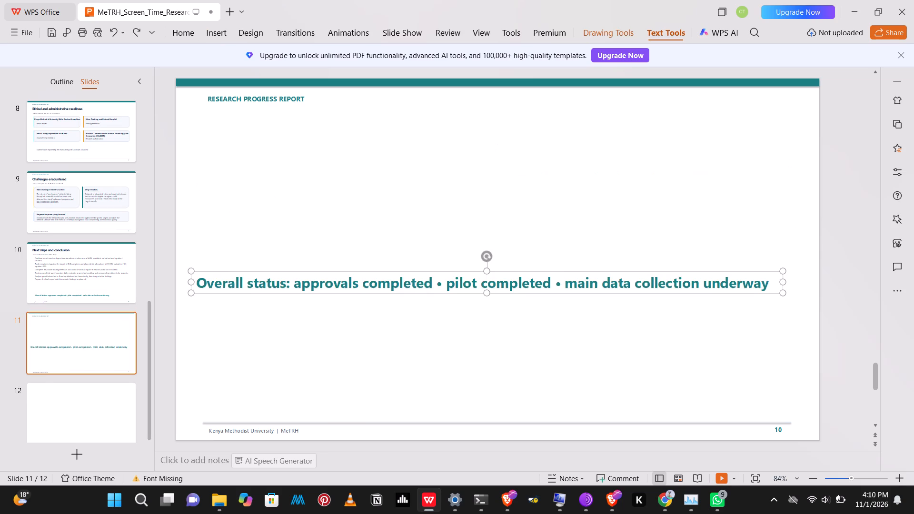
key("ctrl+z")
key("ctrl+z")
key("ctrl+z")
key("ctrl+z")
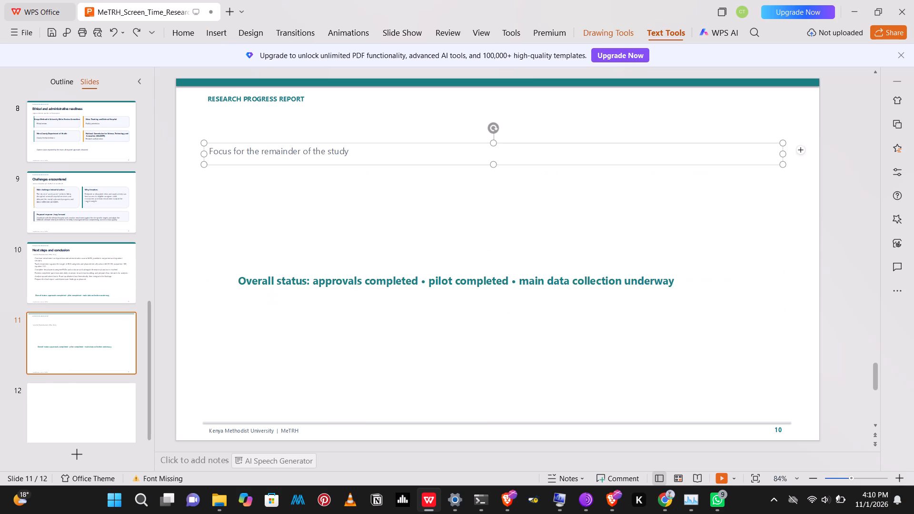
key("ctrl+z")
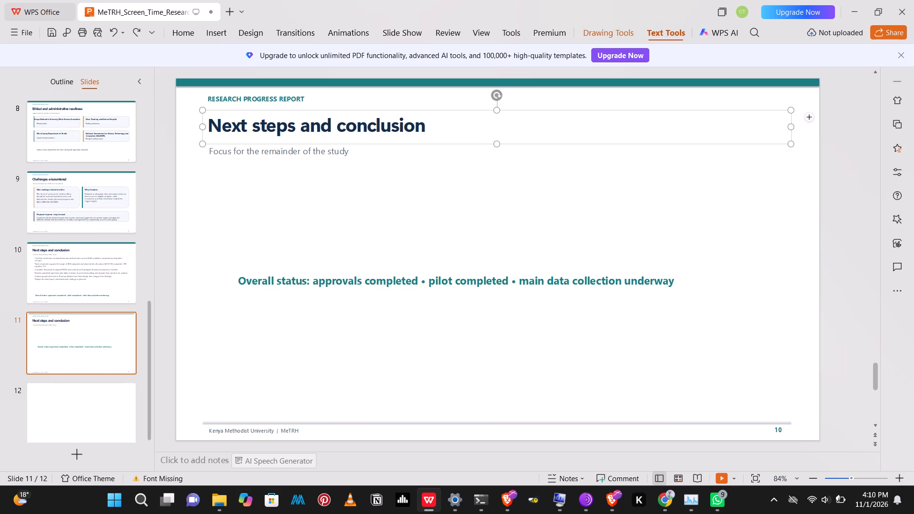
Copy the words "Overall status" from the status line on slide 11.
left_click_drag(306, 284, 283, 282)
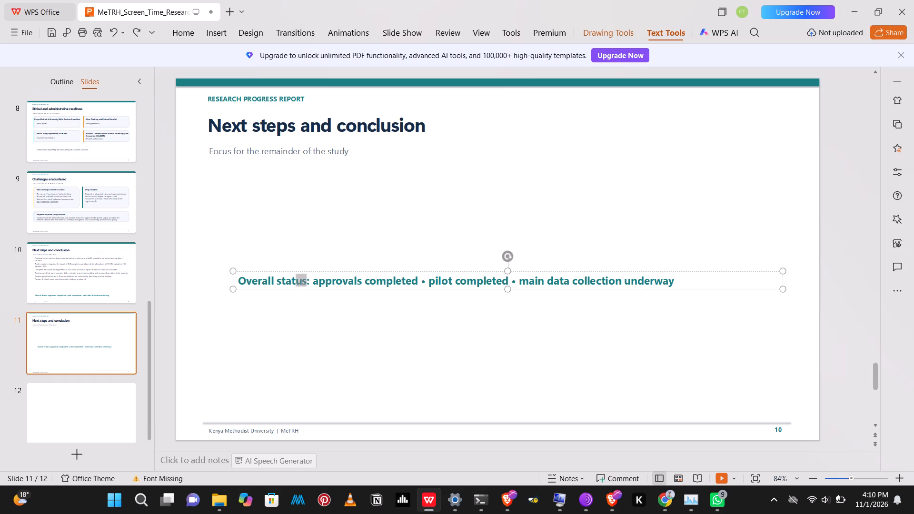
left_click_drag(283, 282, 238, 280)
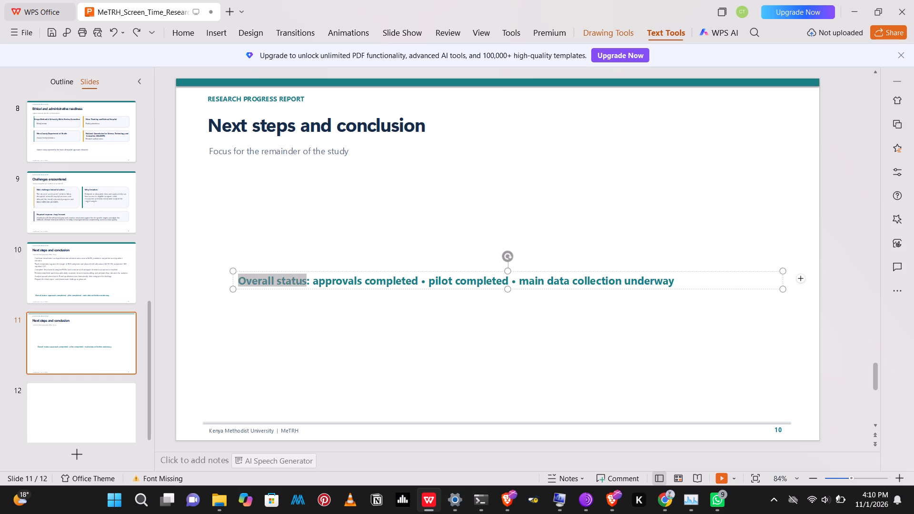
key("ctrl+c")
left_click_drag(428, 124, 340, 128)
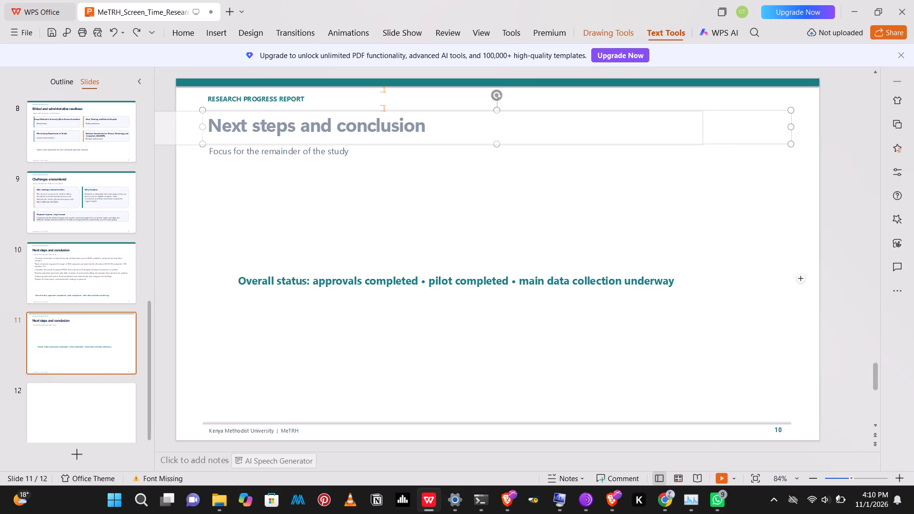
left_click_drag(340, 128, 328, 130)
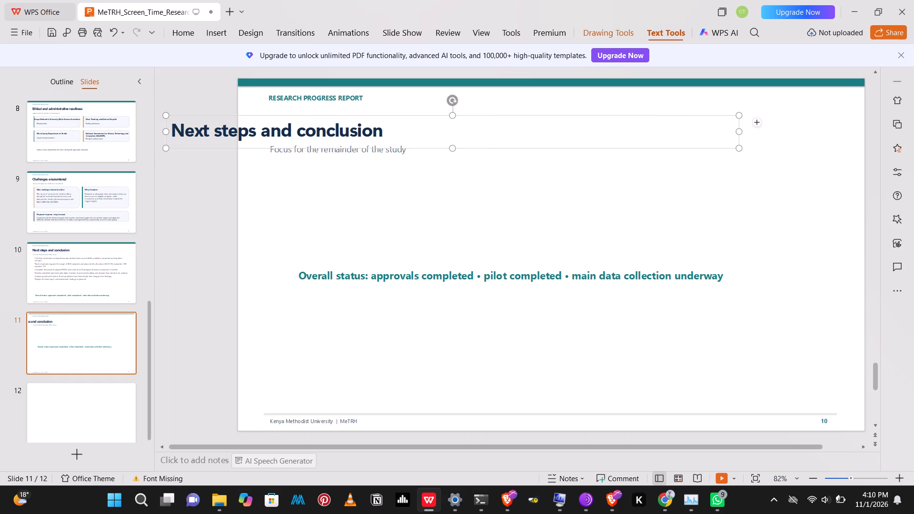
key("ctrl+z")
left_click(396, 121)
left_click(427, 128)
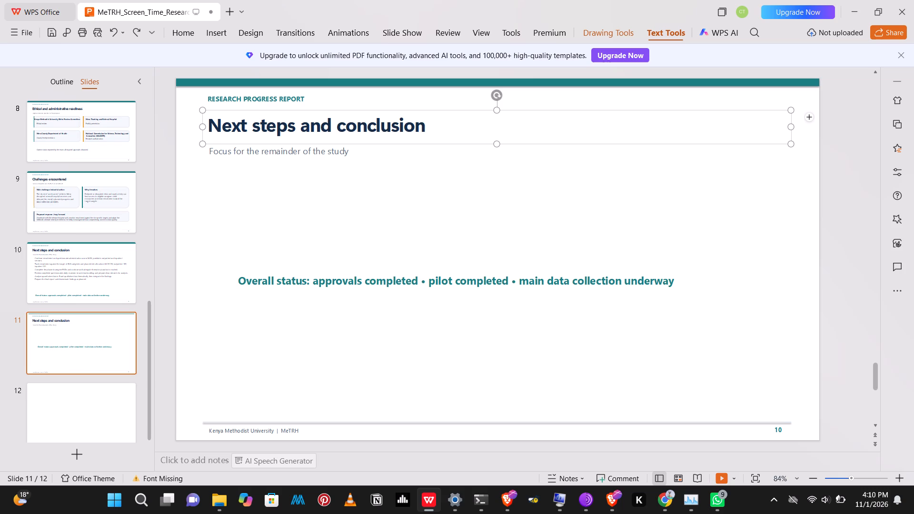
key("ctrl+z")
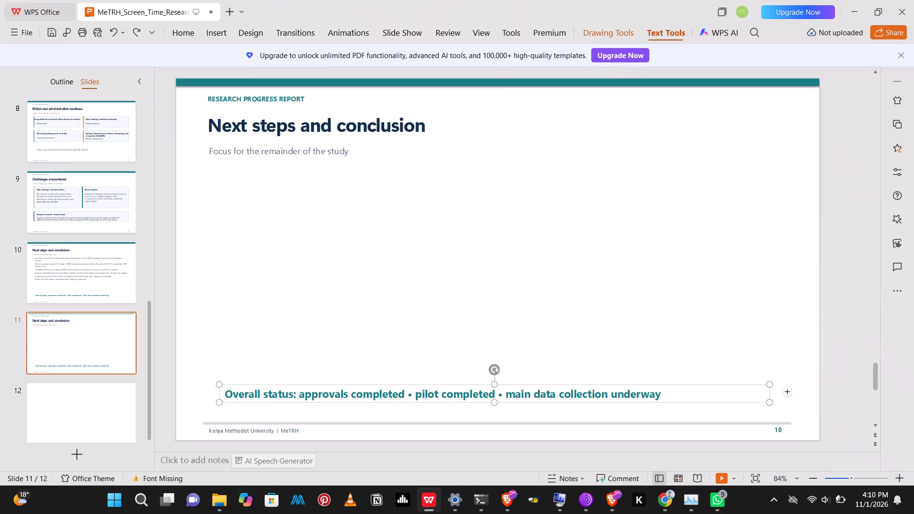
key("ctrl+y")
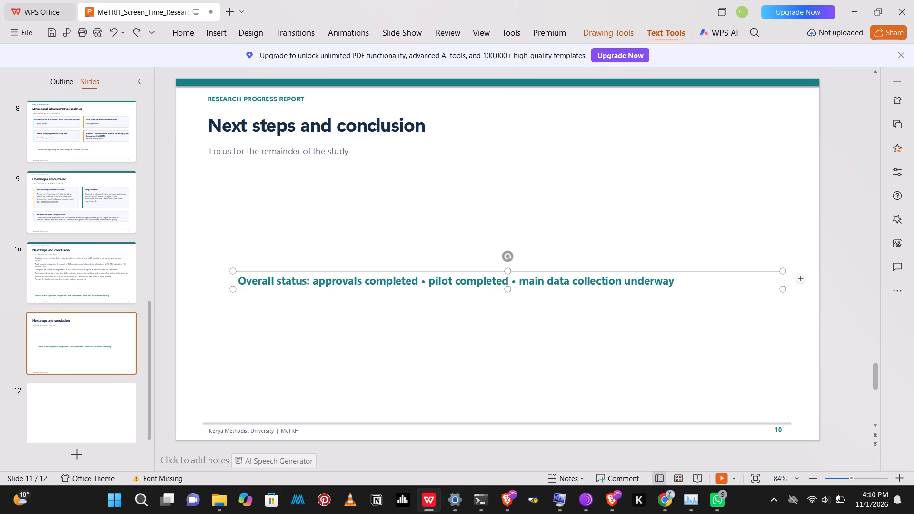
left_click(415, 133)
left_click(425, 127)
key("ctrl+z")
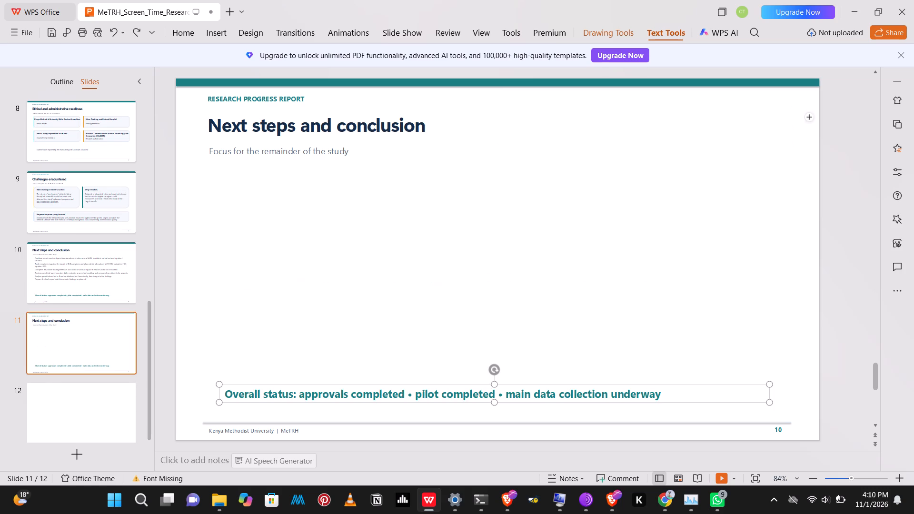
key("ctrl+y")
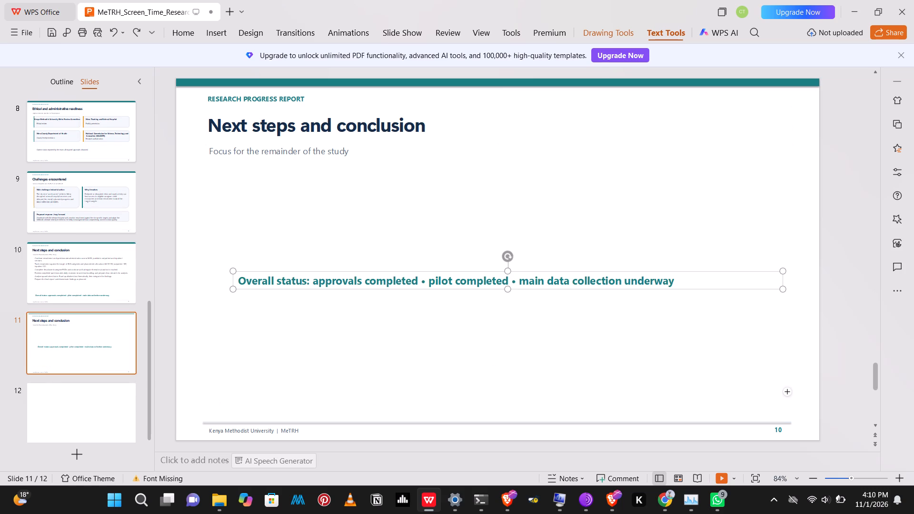
Replace slide 11's "Next steps and conclusion" title text with the copied words "Overall status".
left_click(393, 133)
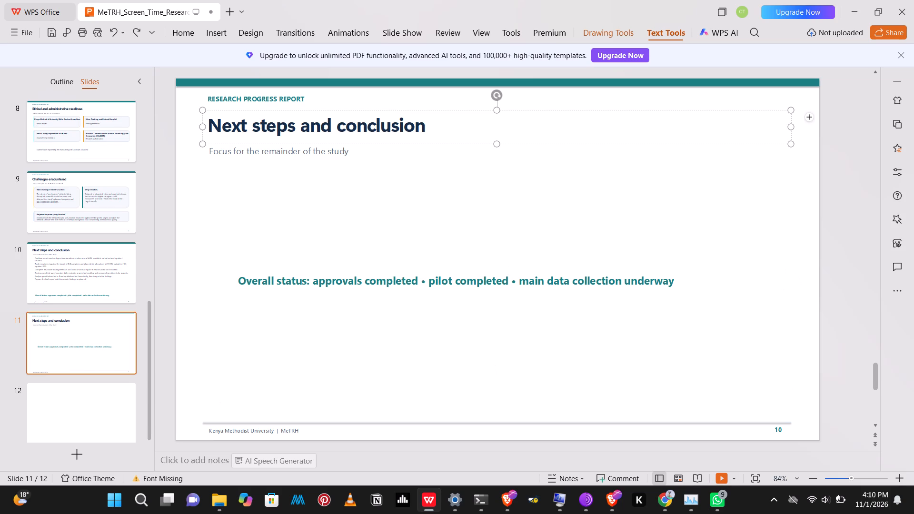
key("ctrl+a")
key("ctrl+v")
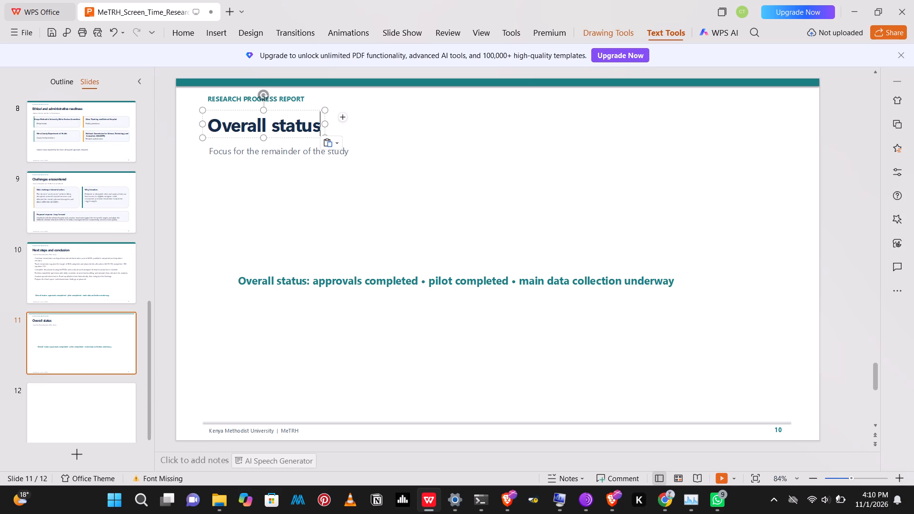
Delete the subtitle "Focus for the remainder of the study" from slide 11.
left_click(310, 288)
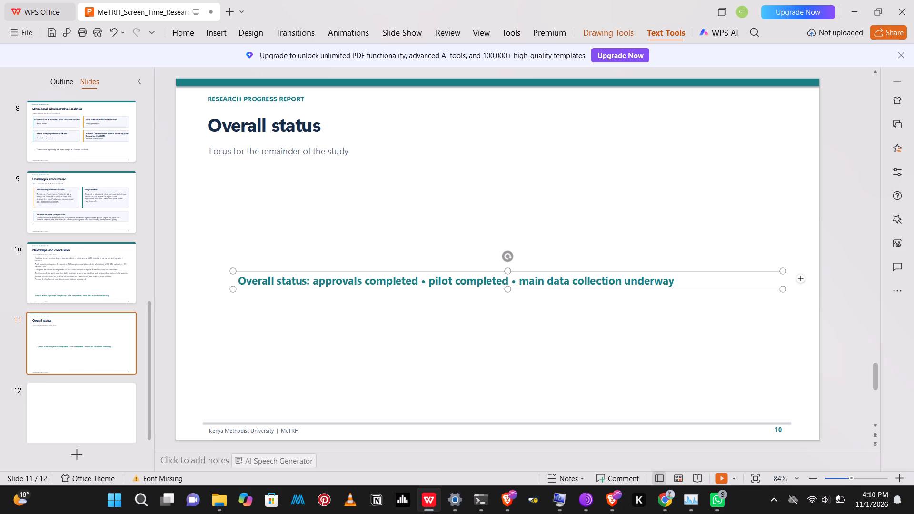
left_click(302, 148)
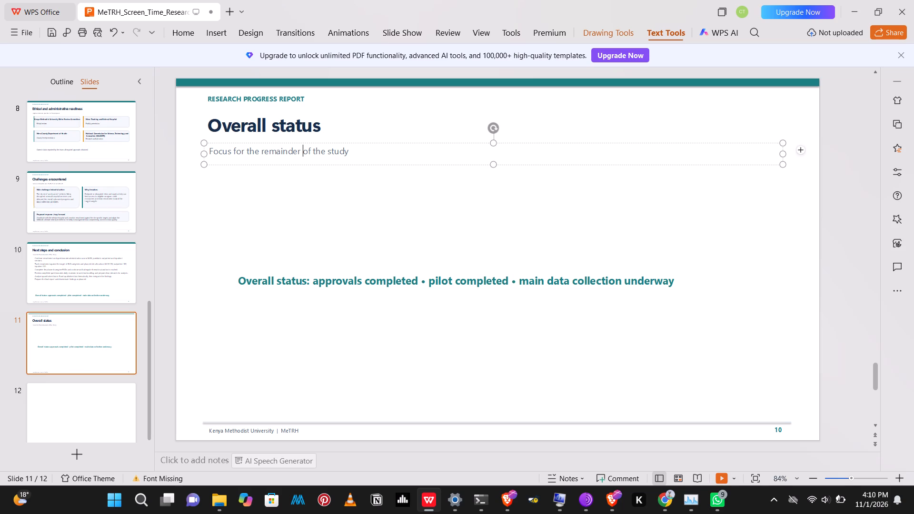
right_click(774, 153)
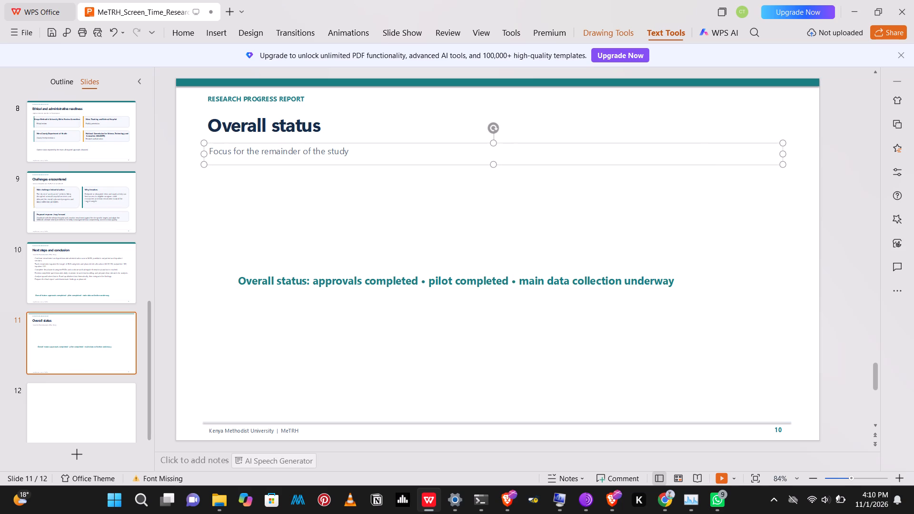
left_click(803, 186)
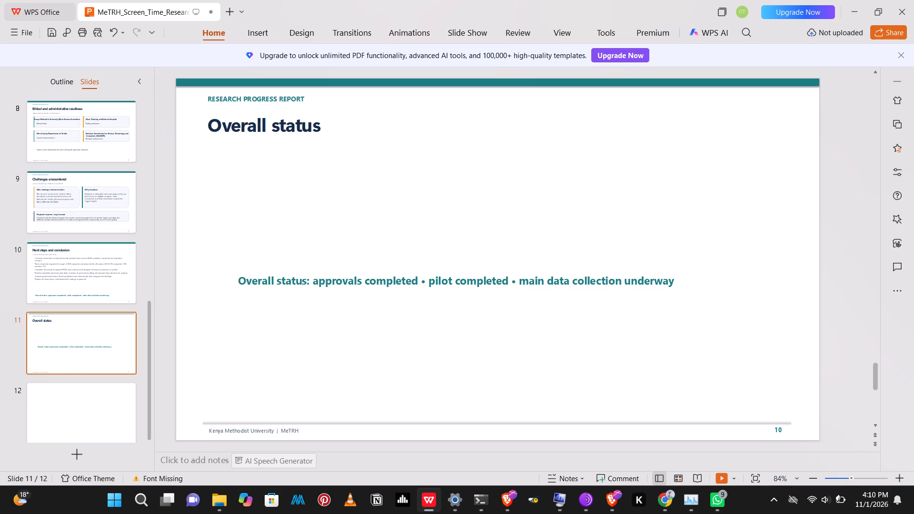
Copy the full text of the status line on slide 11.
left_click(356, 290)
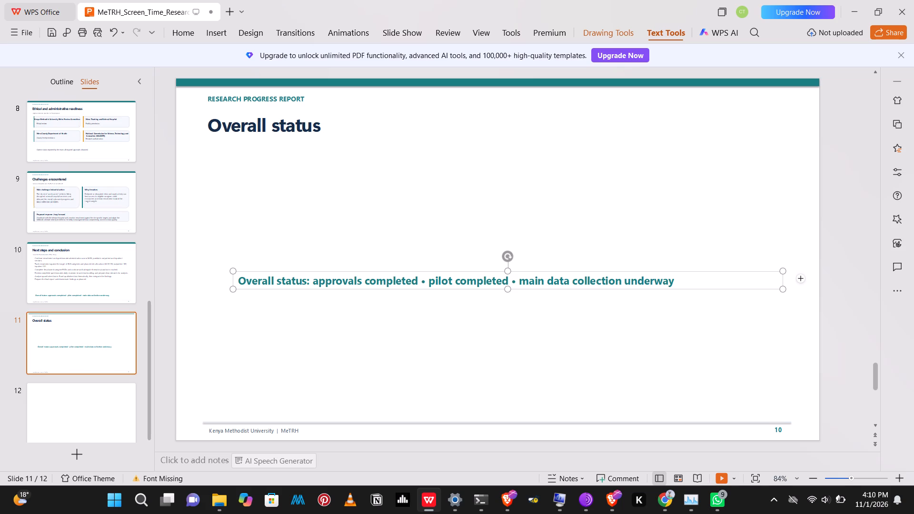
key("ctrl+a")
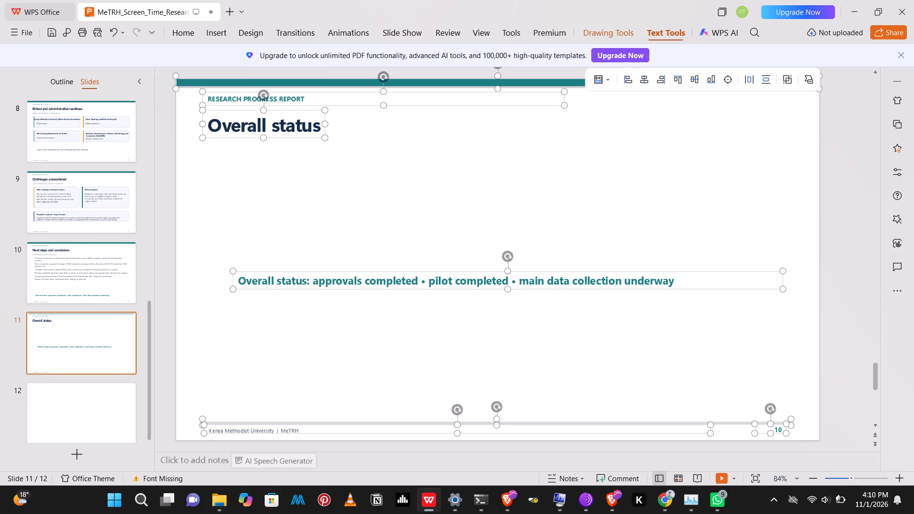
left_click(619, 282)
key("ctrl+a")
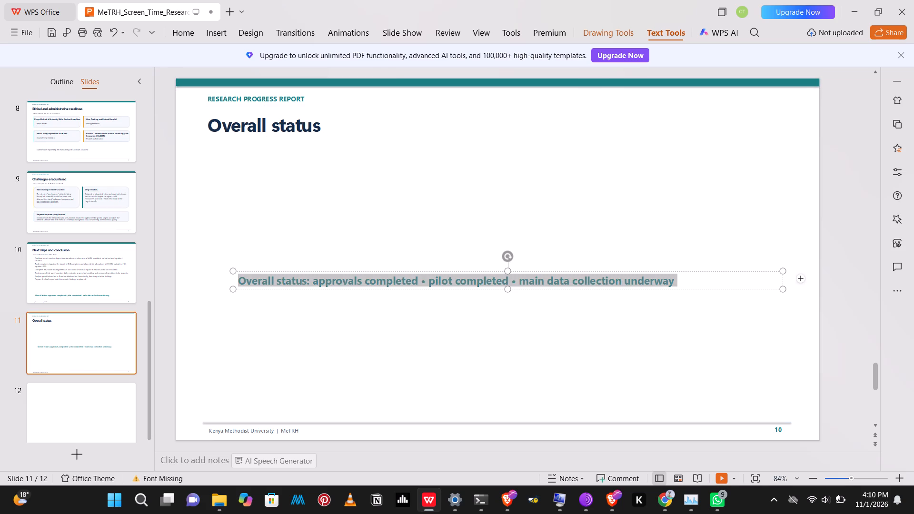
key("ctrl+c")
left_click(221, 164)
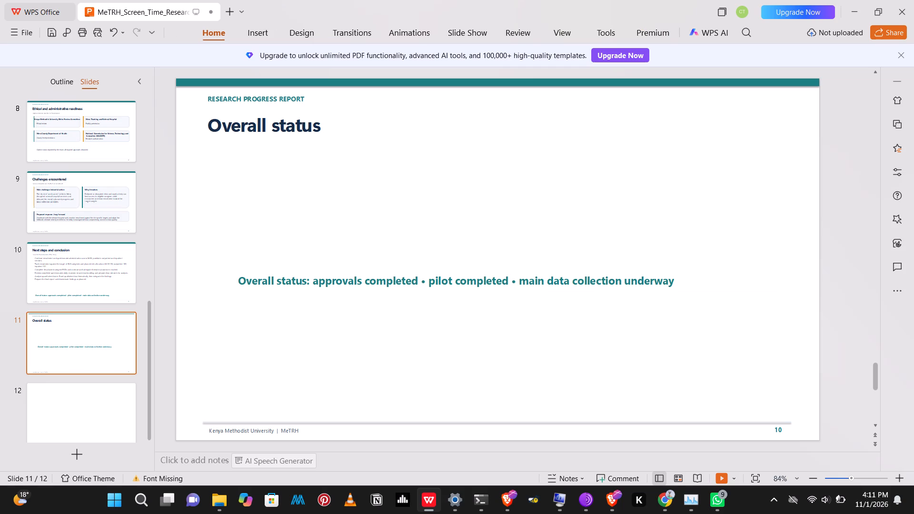
Move the status line text box on slide 11 upward, closer to the "Overall status" title.
left_click(280, 284)
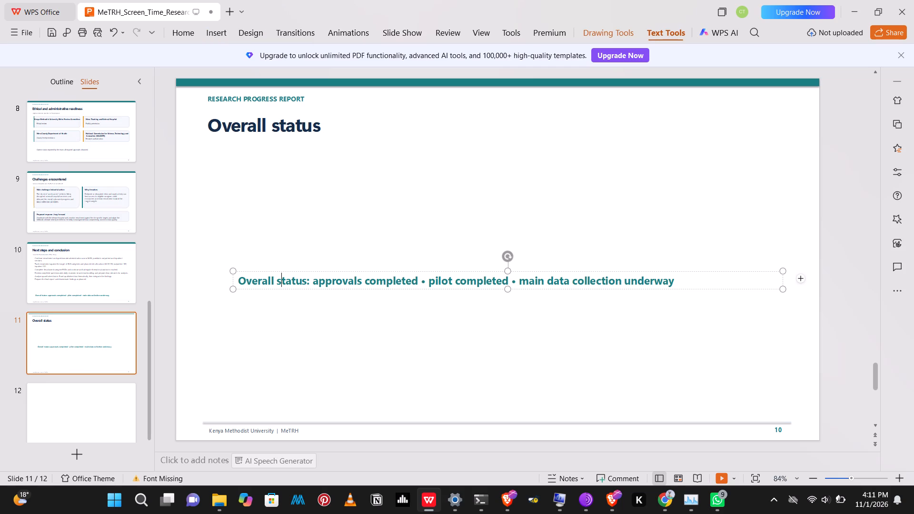
left_click_drag(500, 272, 464, 235)
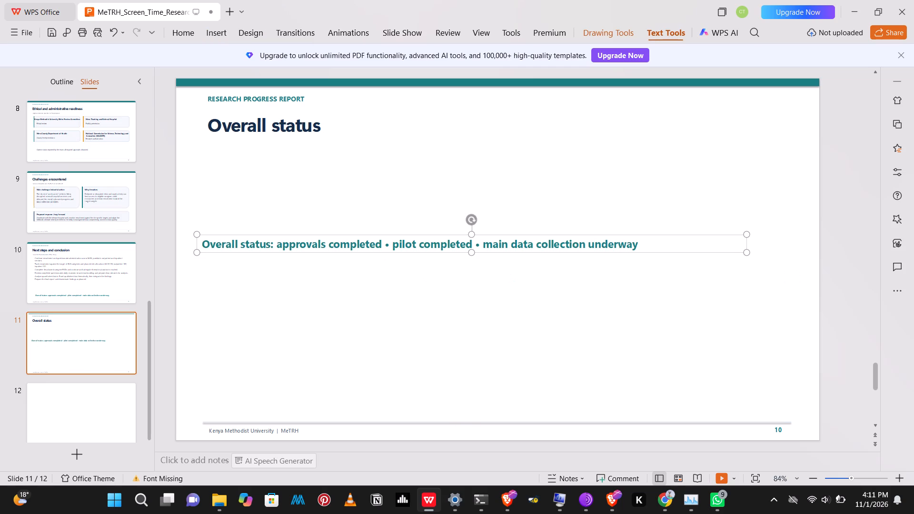
left_click_drag(502, 233, 512, 237)
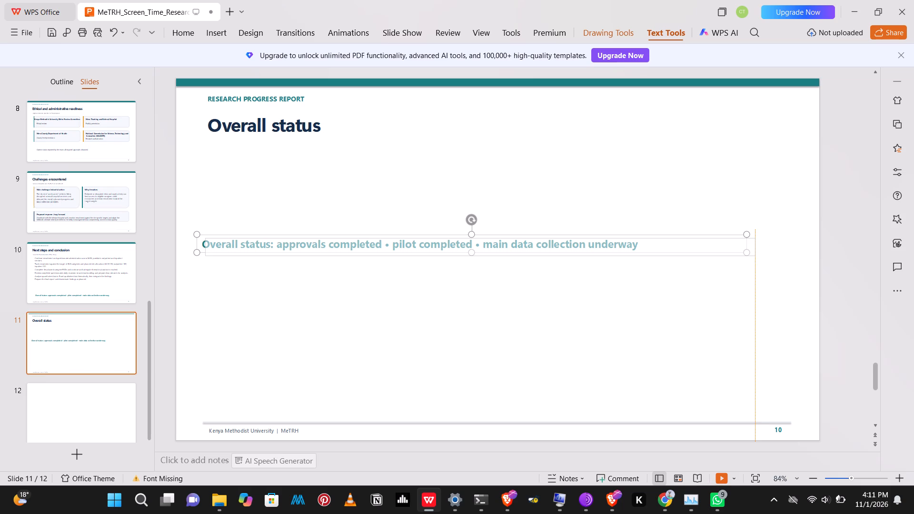
left_click_drag(512, 237, 524, 233)
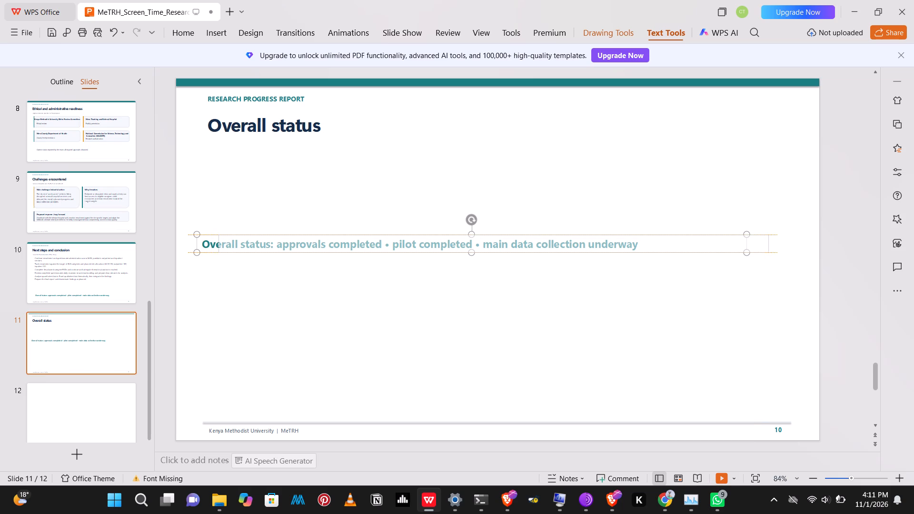
left_click_drag(524, 233, 532, 237)
left_click(531, 237)
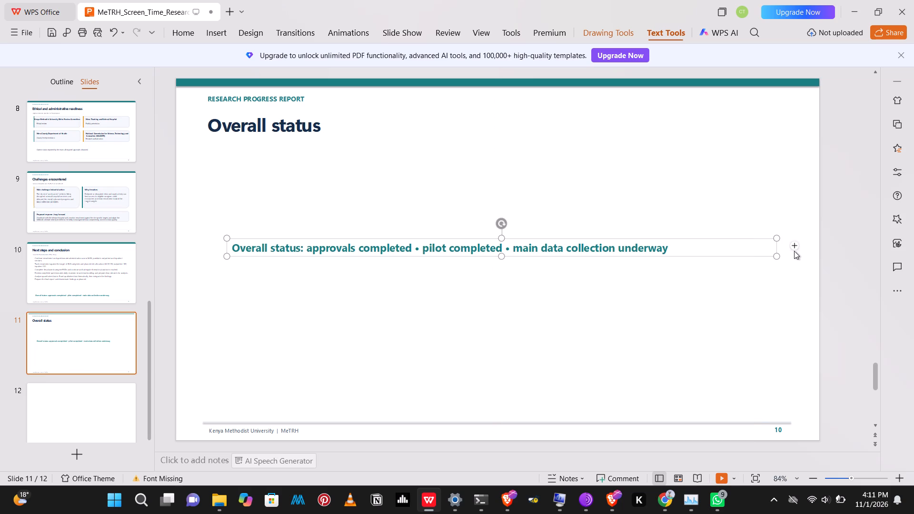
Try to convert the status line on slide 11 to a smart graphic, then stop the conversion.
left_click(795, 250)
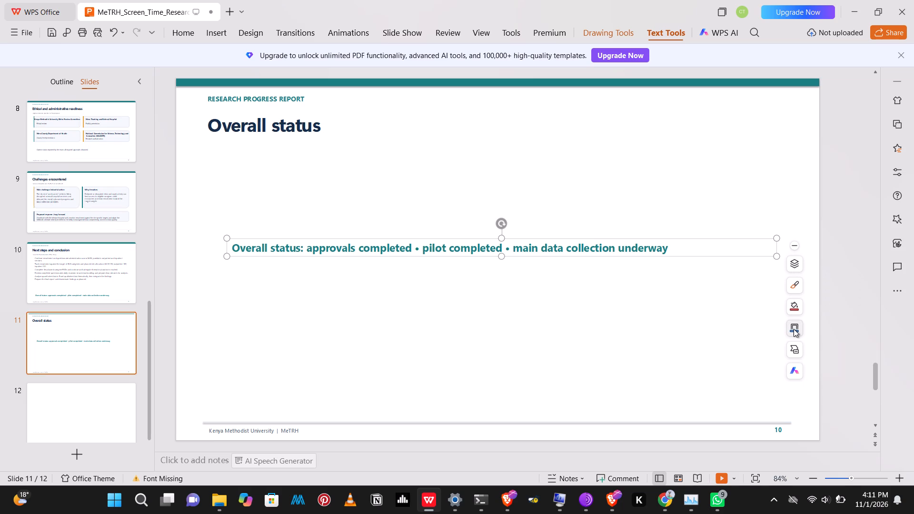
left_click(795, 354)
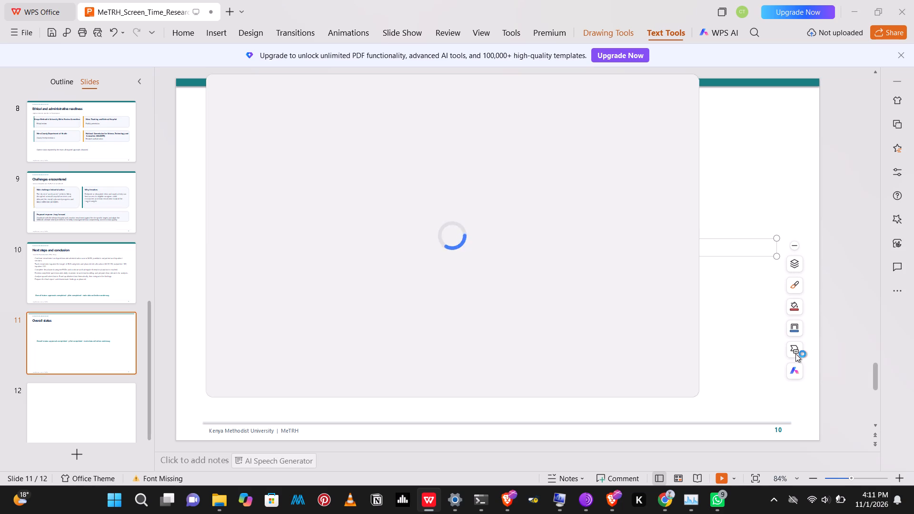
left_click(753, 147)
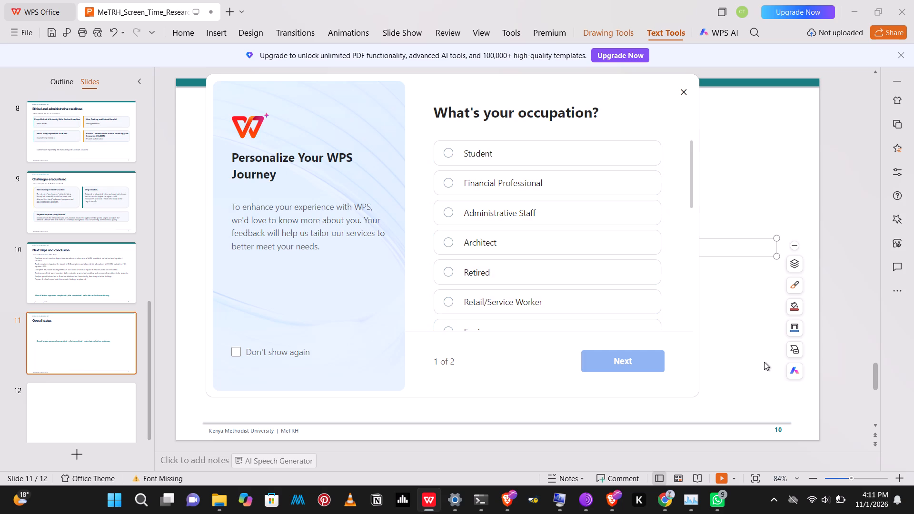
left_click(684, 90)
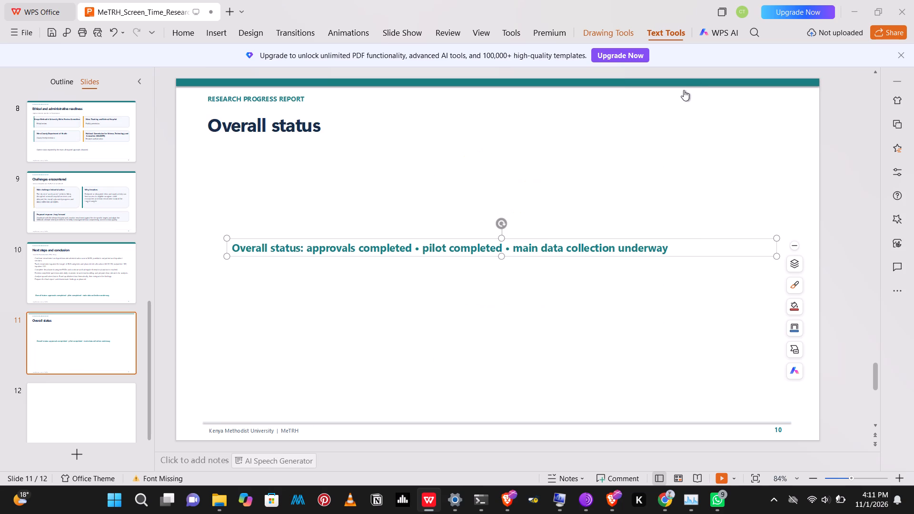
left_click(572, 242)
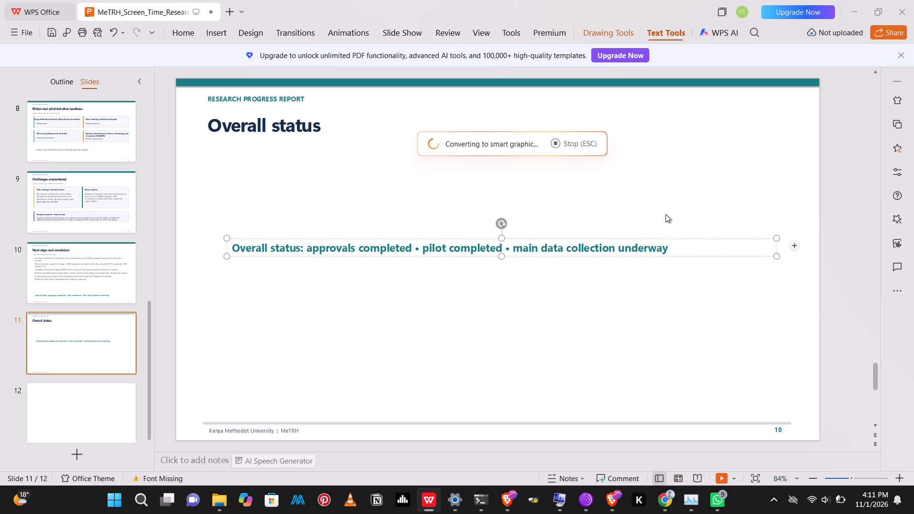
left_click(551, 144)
Set the font size of the whole status line on slide 11 to 21.
left_click(718, 249)
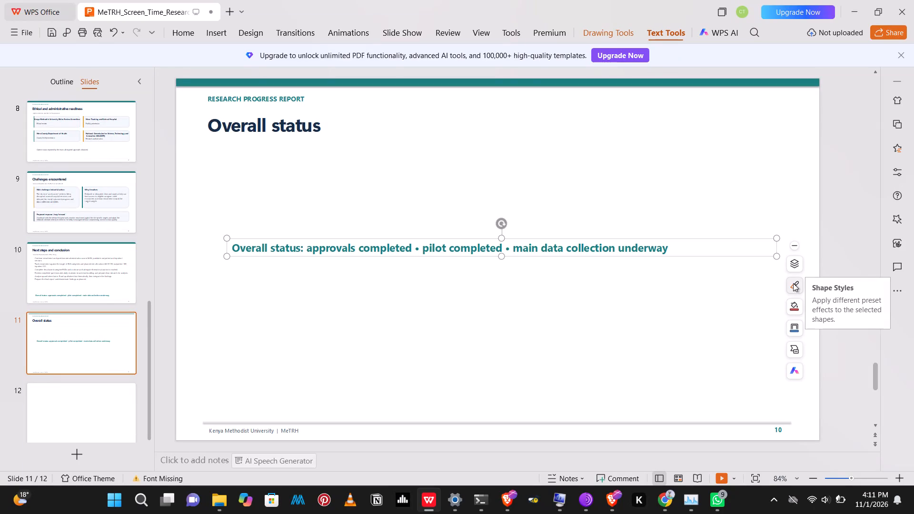
left_click(659, 247)
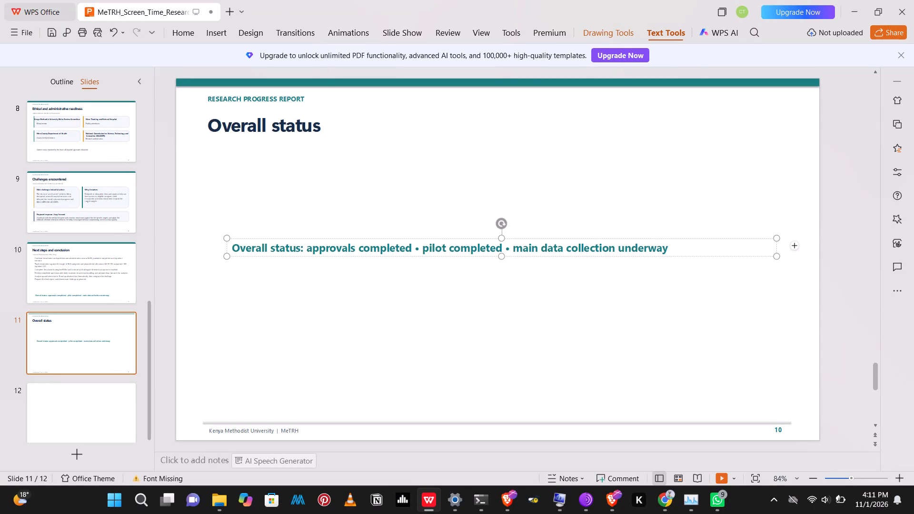
left_click(665, 246)
key("ctrl+a")
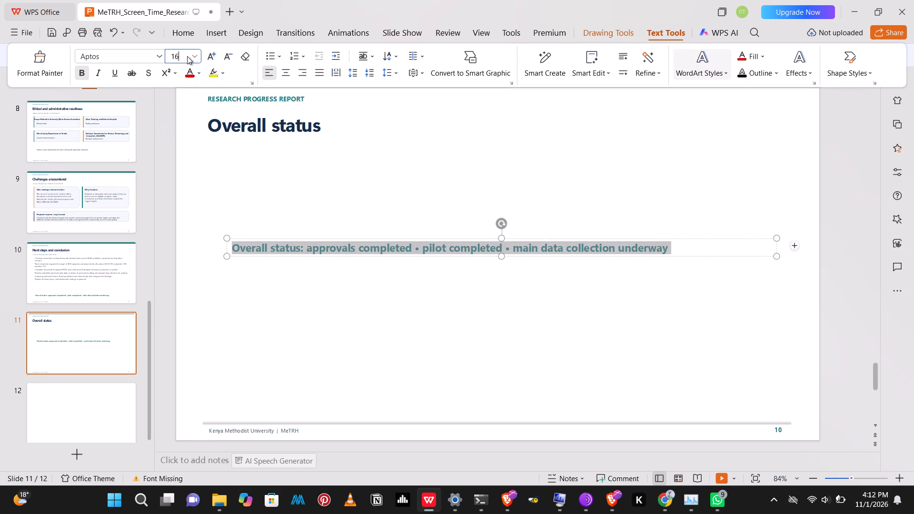
key("BackSpace")
key("BackSpace")
type("21")
key("Return")
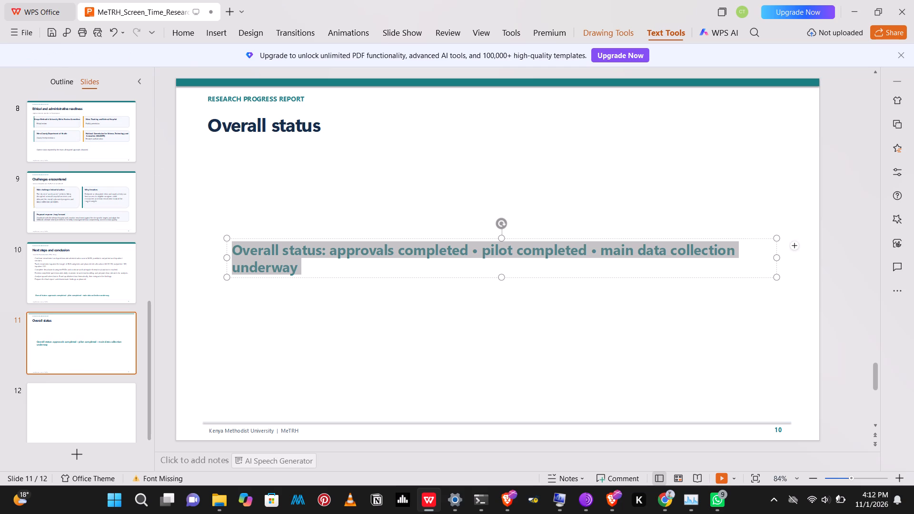
Widen the status line's text box on both sides so the text fits on a single line.
left_click(244, 264)
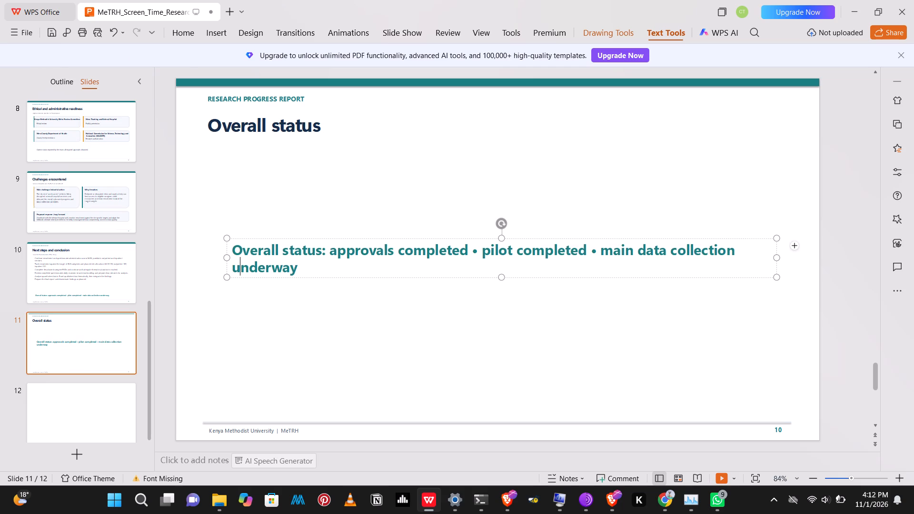
left_click_drag(225, 256, 209, 255)
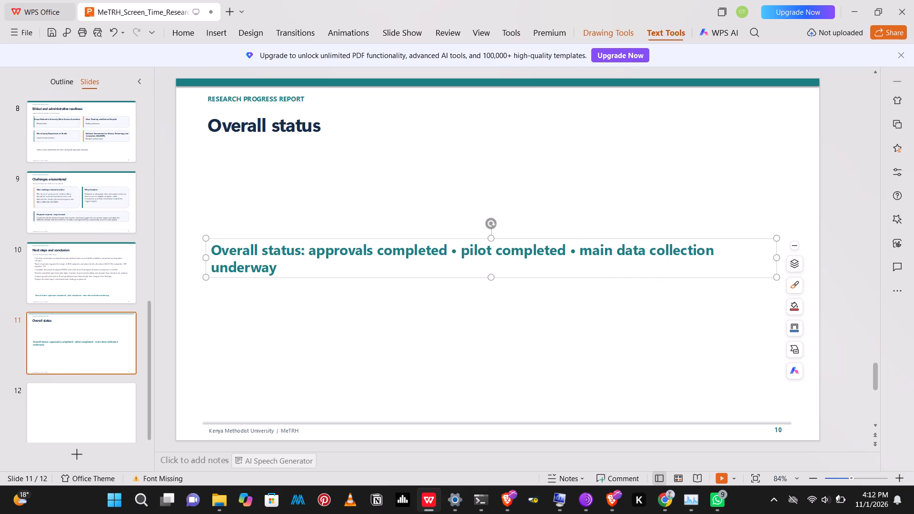
left_click_drag(775, 259, 798, 261)
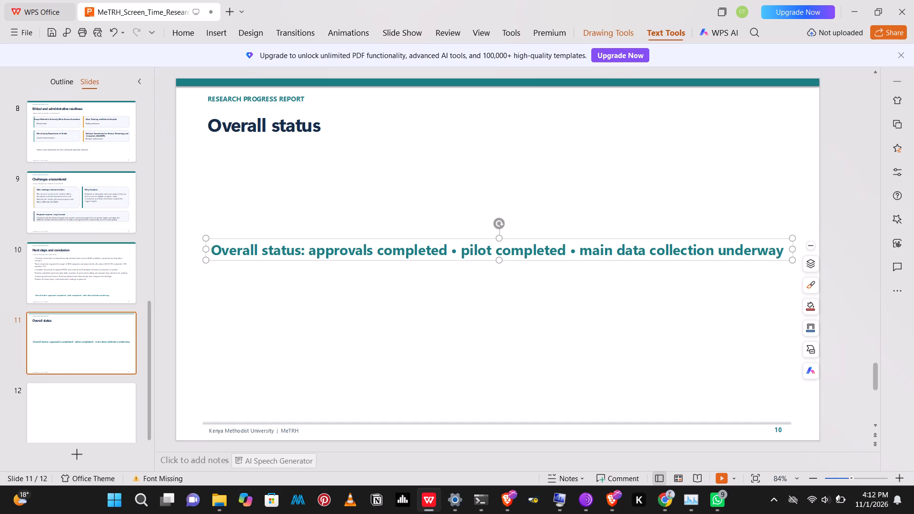
left_click(553, 317)
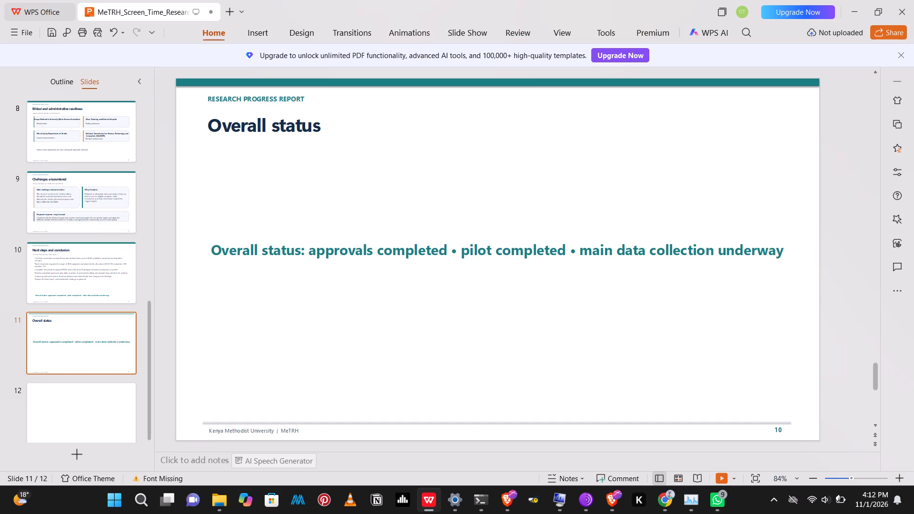
Remove the words "Overall status:" from the start of the status line on slide 11.
left_click(304, 256)
key("BackSpace")
key("BackSpace")
key("BackSpace")
key("BackSpace")
key("BackSpace")
key("BackSpace")
key("BackSpace")
key("BackSpace")
key("BackSpace")
key("BackSpace")
key("BackSpace")
key("BackSpace")
key("BackSpace")
key("BackSpace")
key("BackSpace")
key("BackSpace")
key("BackSpace")
key("BackSpace")
key("BackSpace")
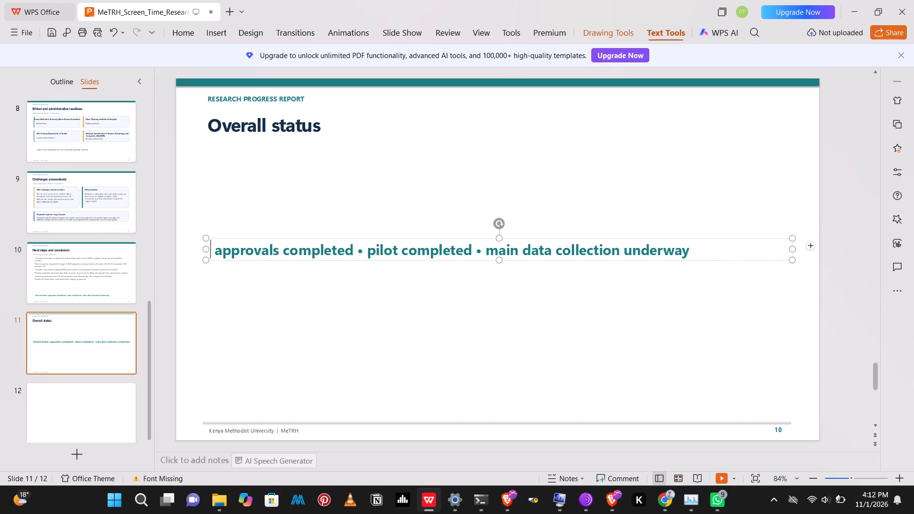
key("ctrl+z")
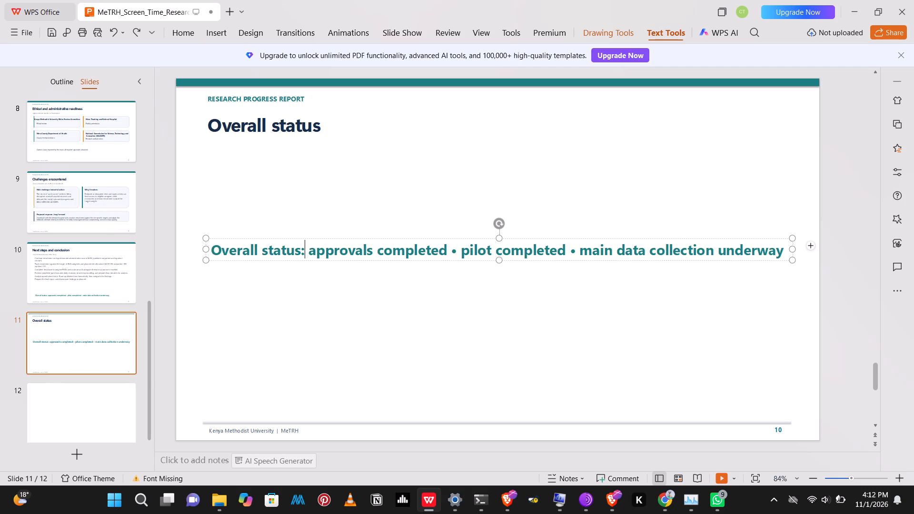
key("ctrl+y")
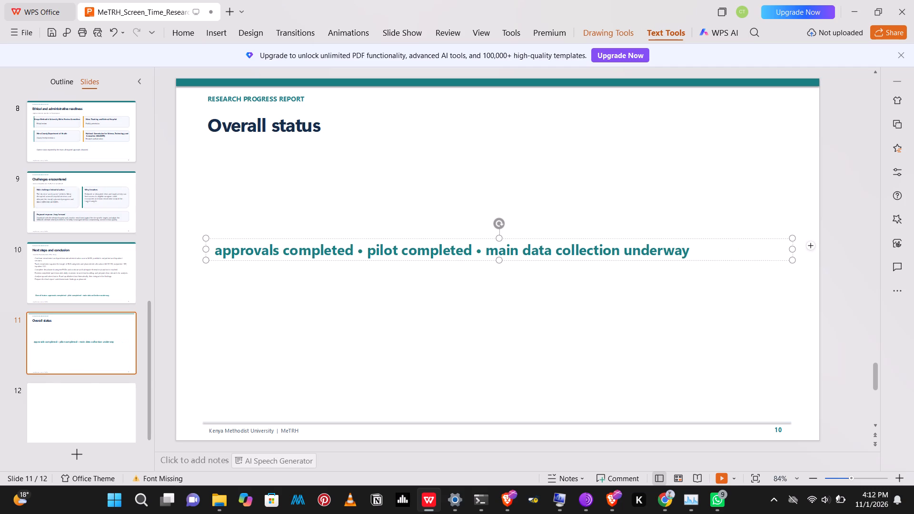
Copy the bullet character after "approvals completed" and insert it, followed by a space, before "approvals completed".
left_click_drag(364, 250, 358, 251)
left_click_drag(358, 251, 358, 252)
key("ctrl+c")
left_click(215, 251)
key("ctrl+v")
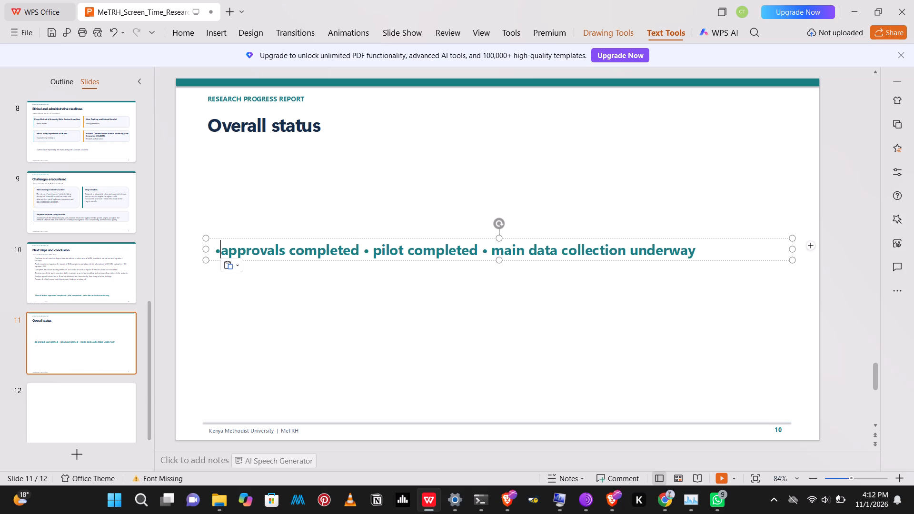
key("space")
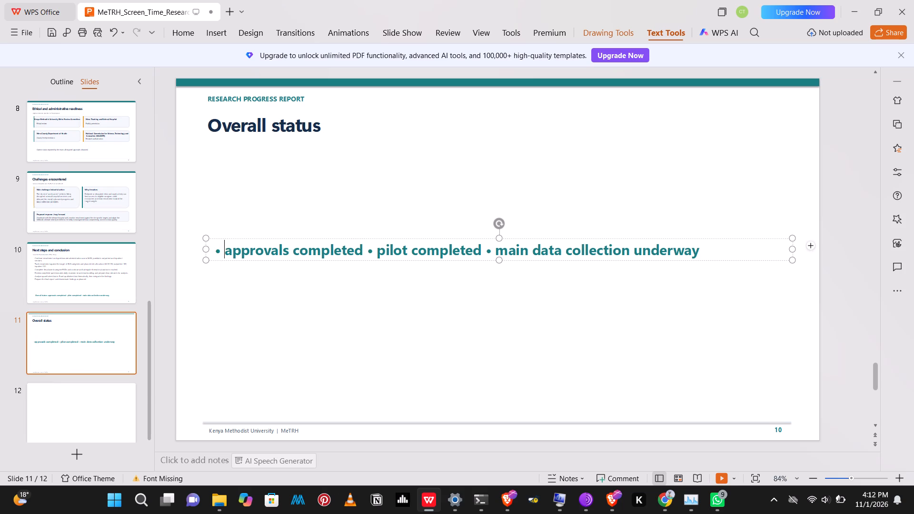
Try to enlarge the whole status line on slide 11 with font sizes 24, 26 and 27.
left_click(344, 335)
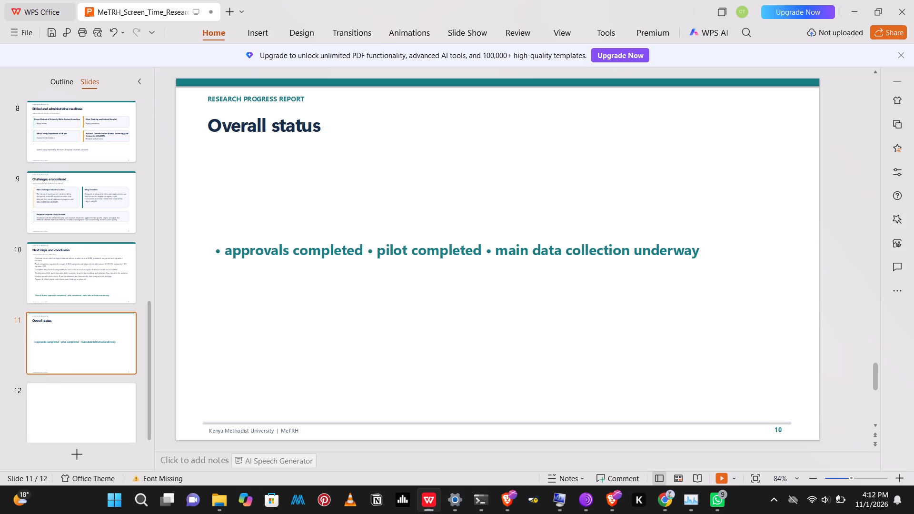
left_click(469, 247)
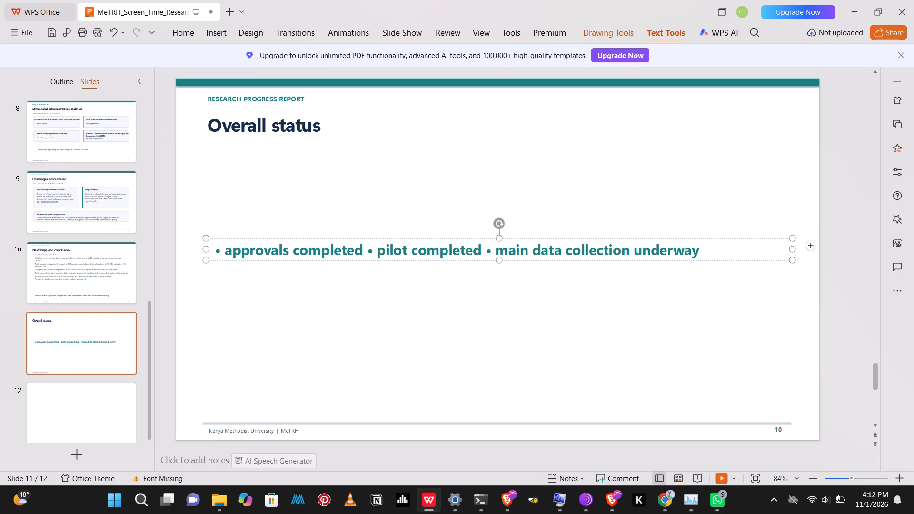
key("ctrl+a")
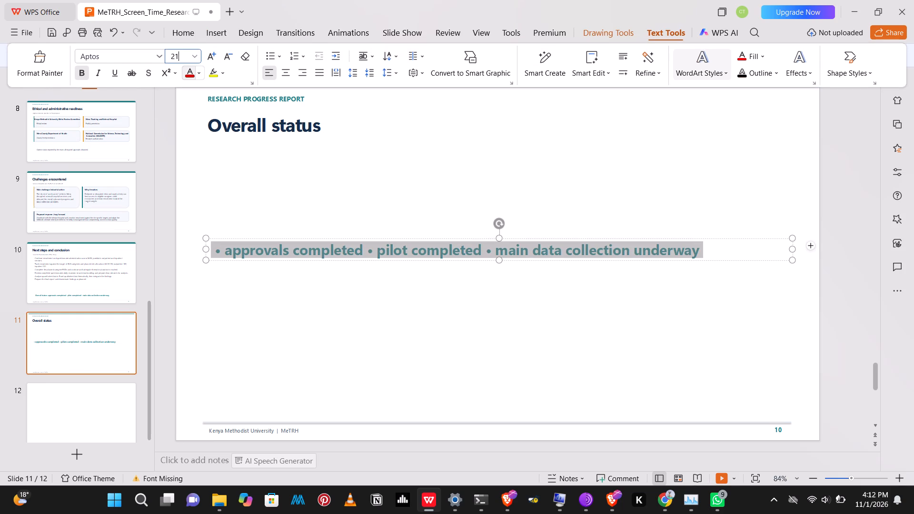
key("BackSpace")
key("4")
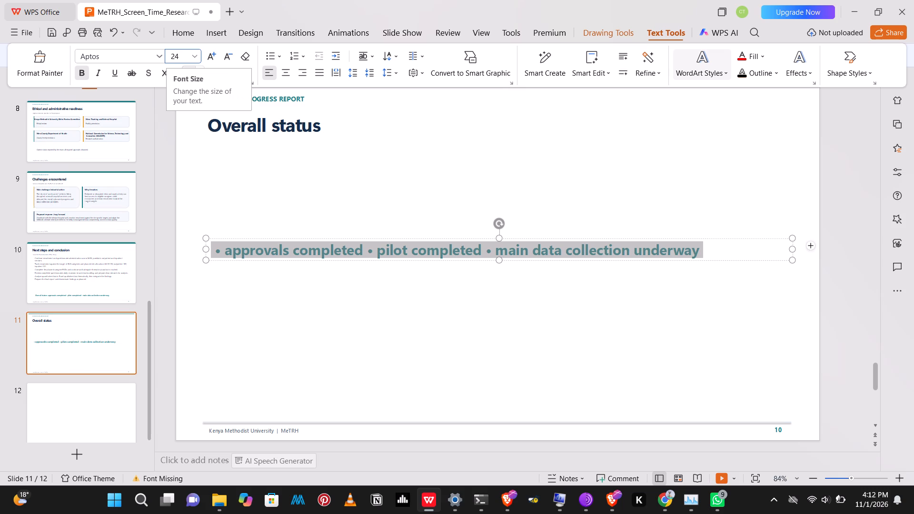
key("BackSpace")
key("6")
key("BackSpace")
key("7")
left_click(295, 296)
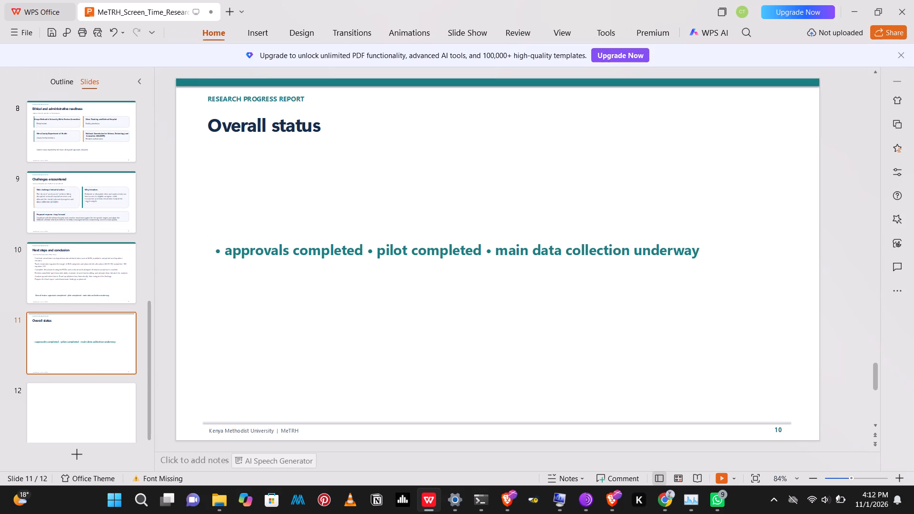
Undo the space inserted between the first bullet and "approvals completed".
key("ctrl+z")
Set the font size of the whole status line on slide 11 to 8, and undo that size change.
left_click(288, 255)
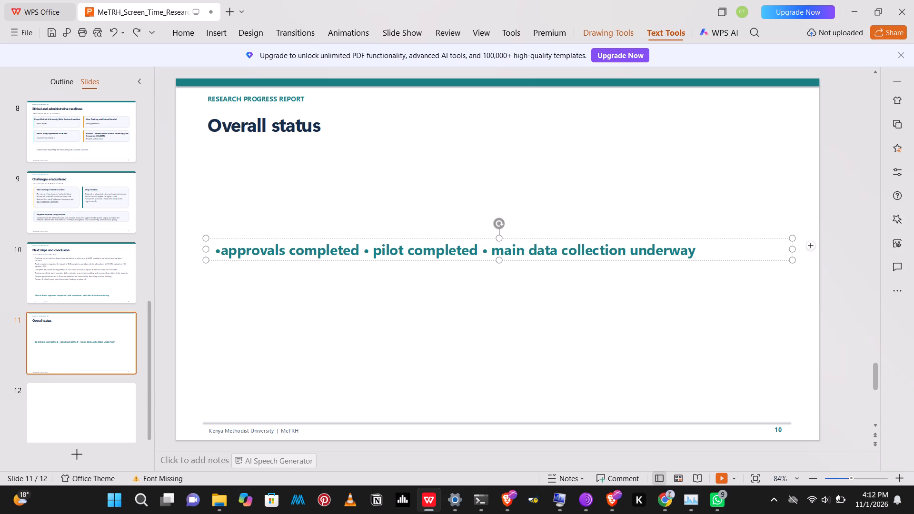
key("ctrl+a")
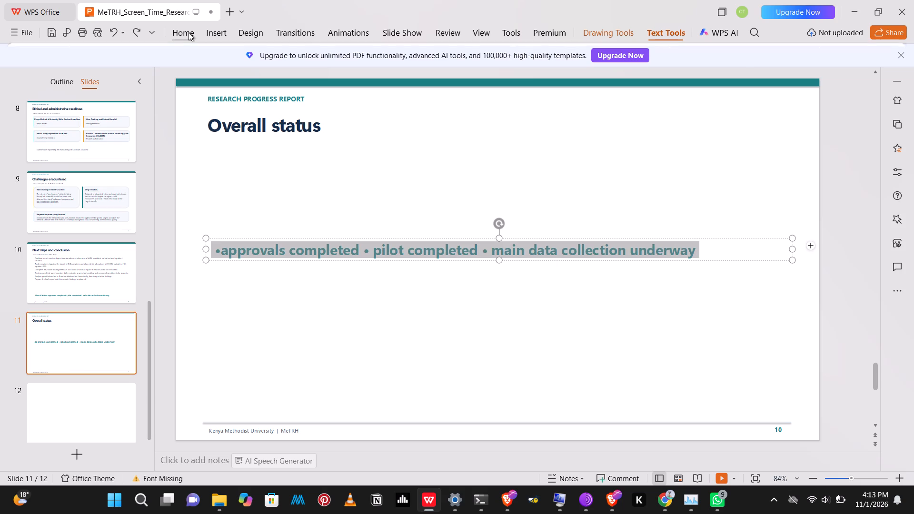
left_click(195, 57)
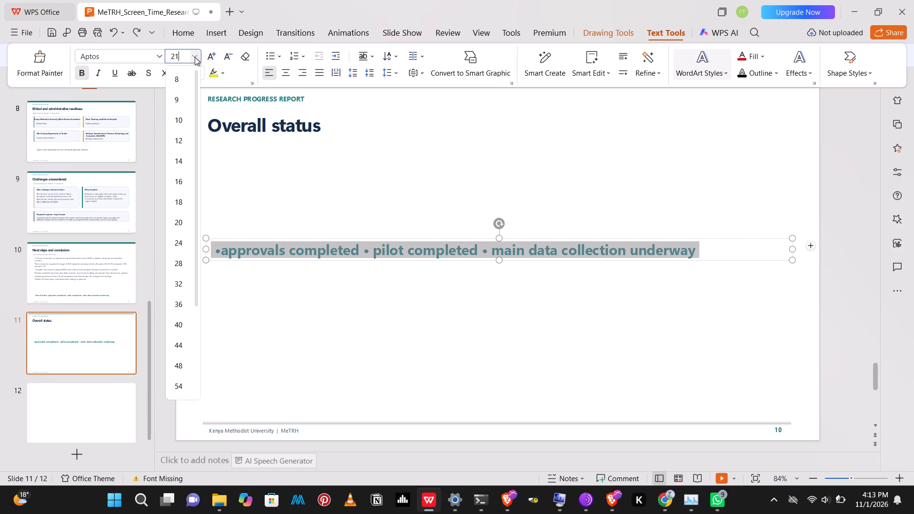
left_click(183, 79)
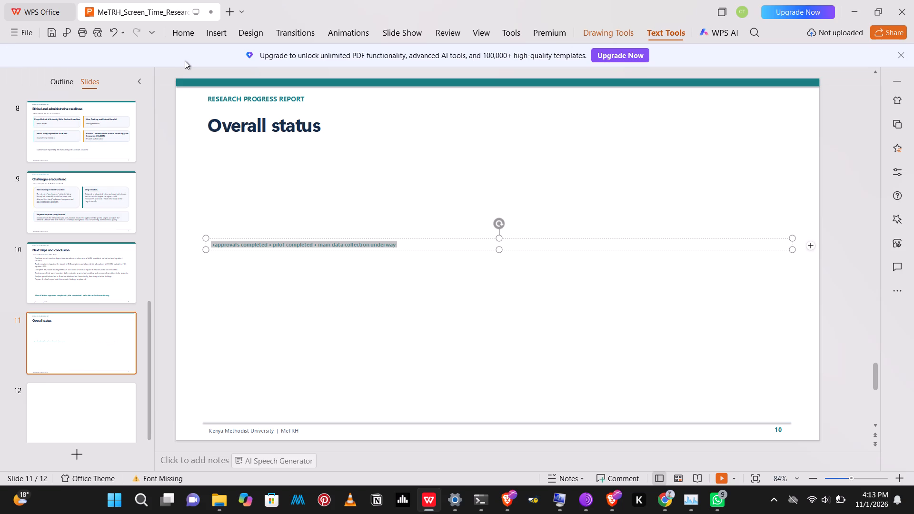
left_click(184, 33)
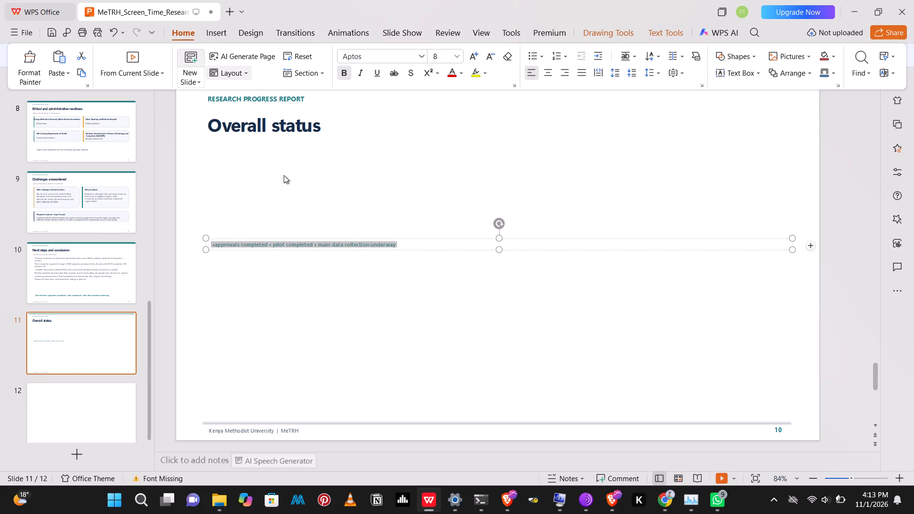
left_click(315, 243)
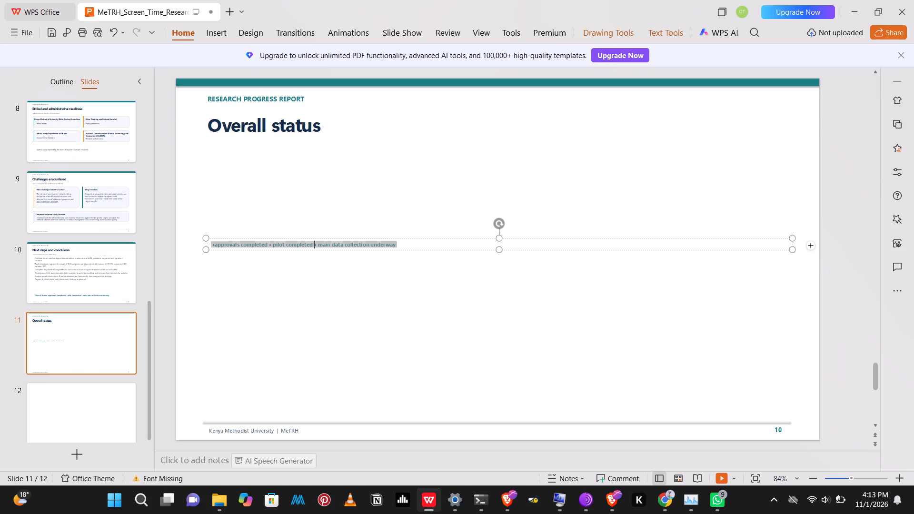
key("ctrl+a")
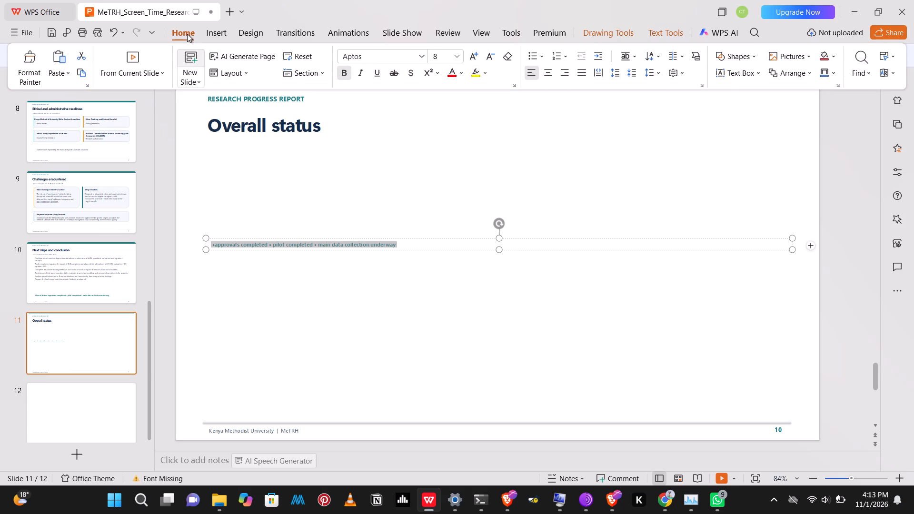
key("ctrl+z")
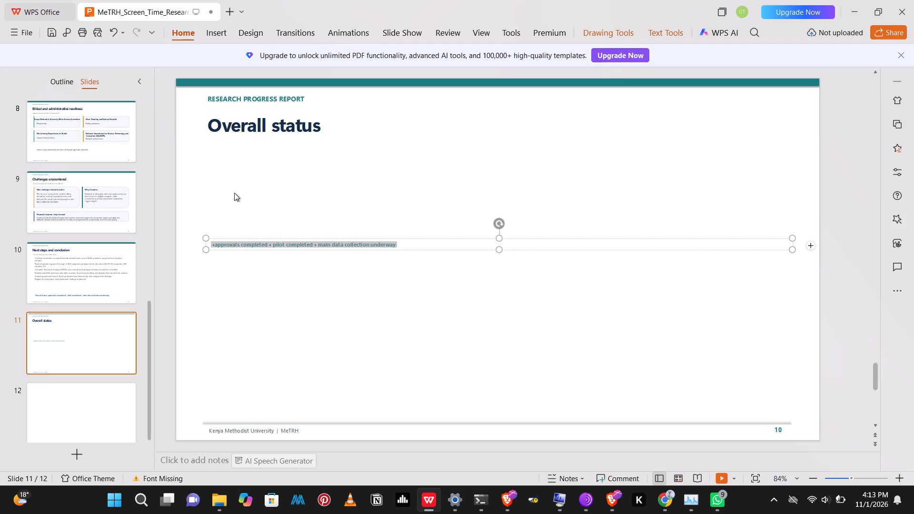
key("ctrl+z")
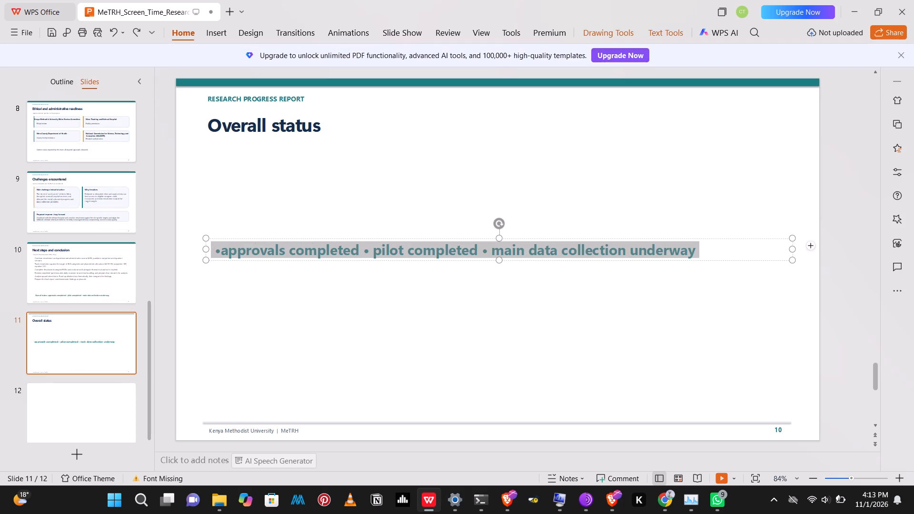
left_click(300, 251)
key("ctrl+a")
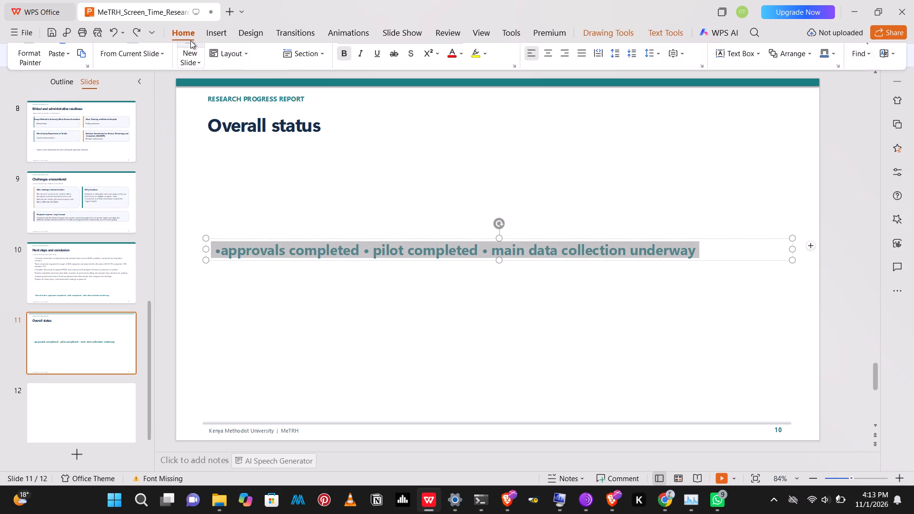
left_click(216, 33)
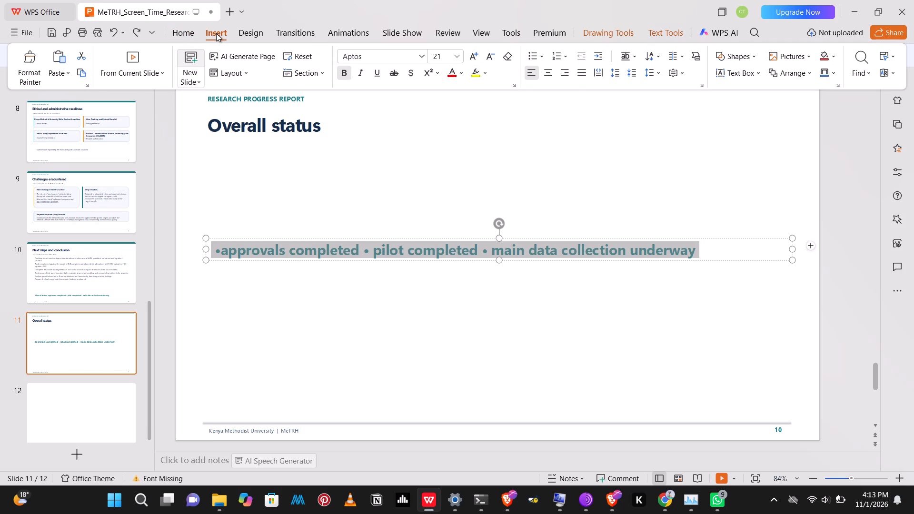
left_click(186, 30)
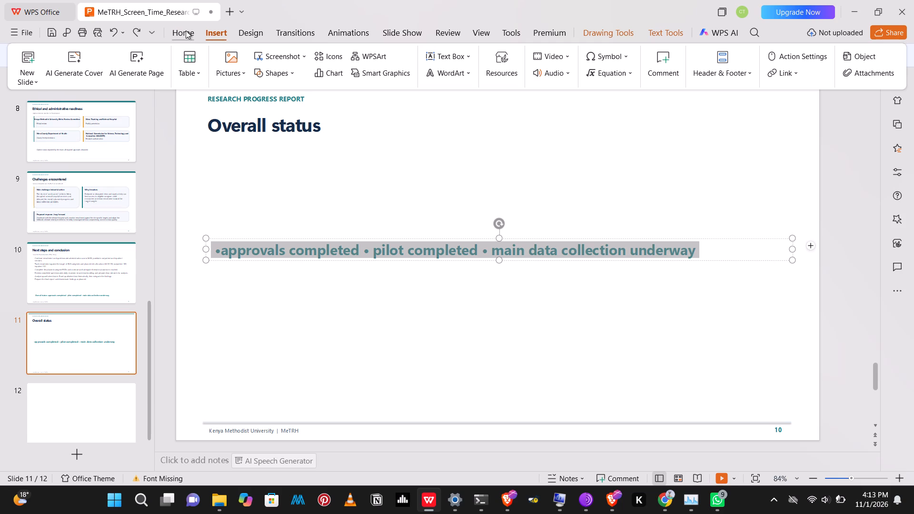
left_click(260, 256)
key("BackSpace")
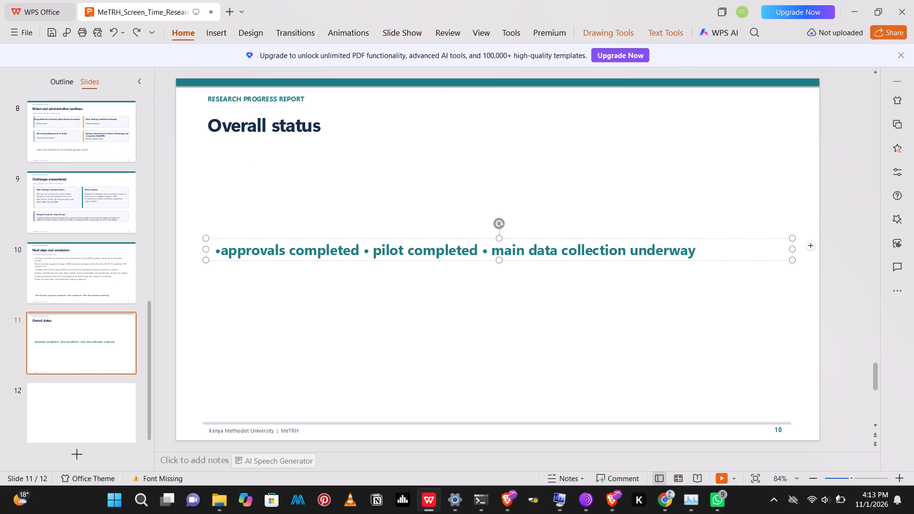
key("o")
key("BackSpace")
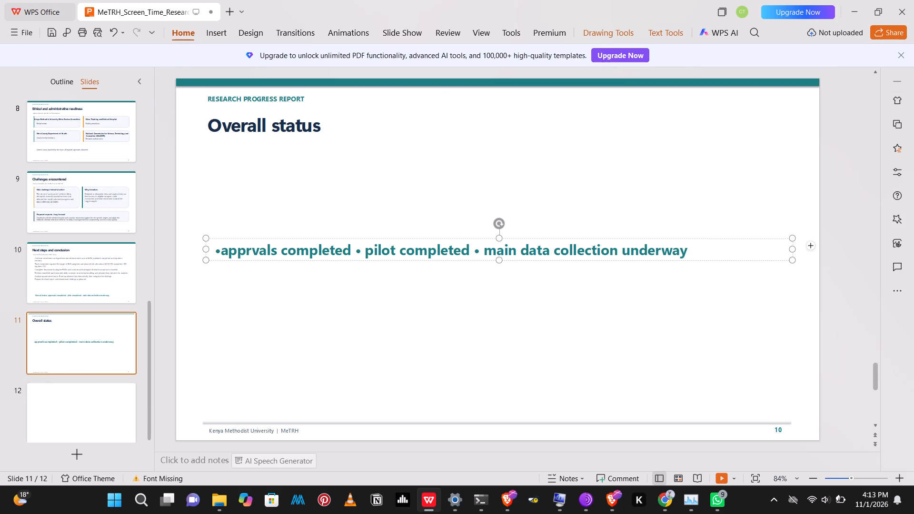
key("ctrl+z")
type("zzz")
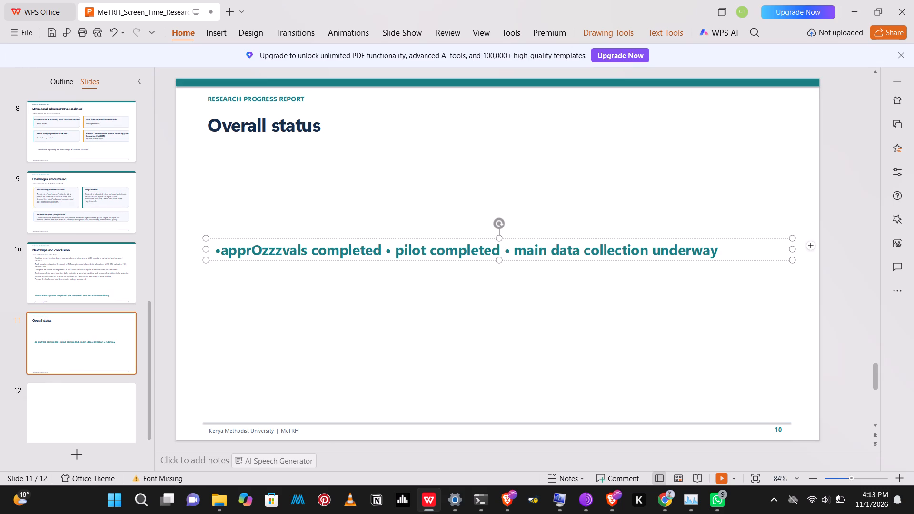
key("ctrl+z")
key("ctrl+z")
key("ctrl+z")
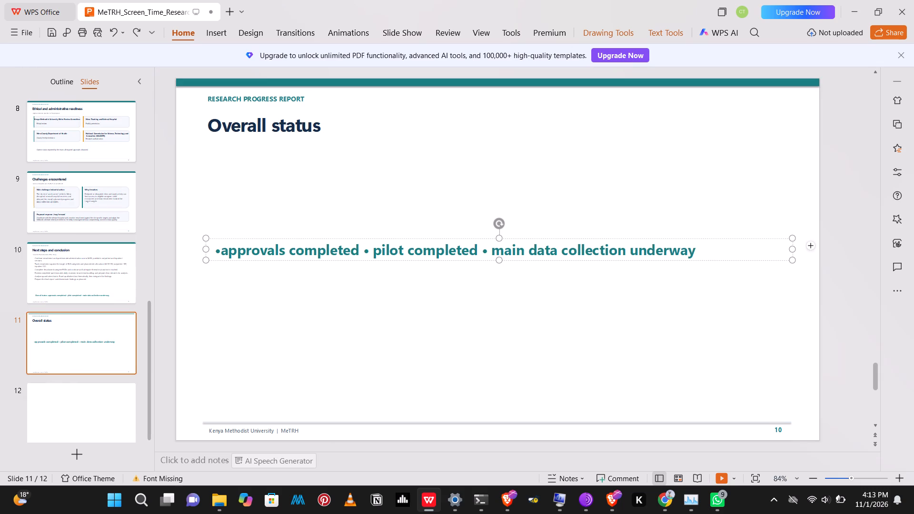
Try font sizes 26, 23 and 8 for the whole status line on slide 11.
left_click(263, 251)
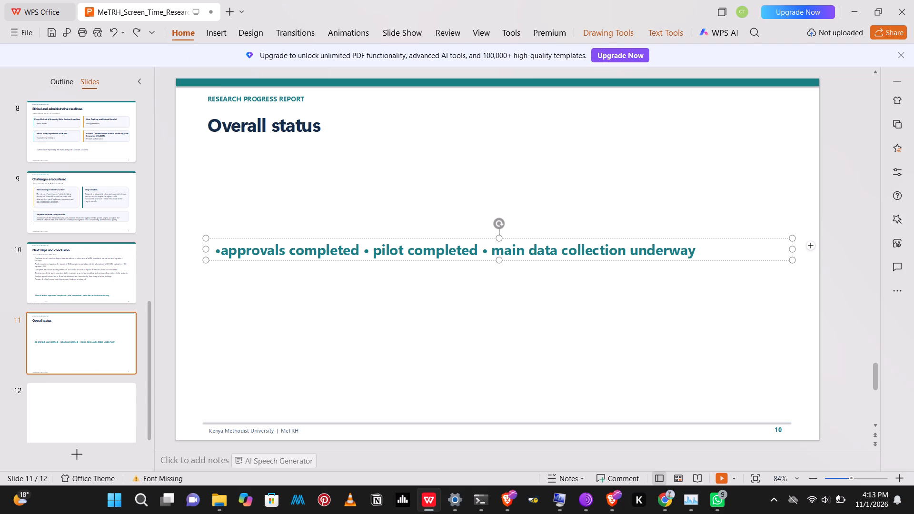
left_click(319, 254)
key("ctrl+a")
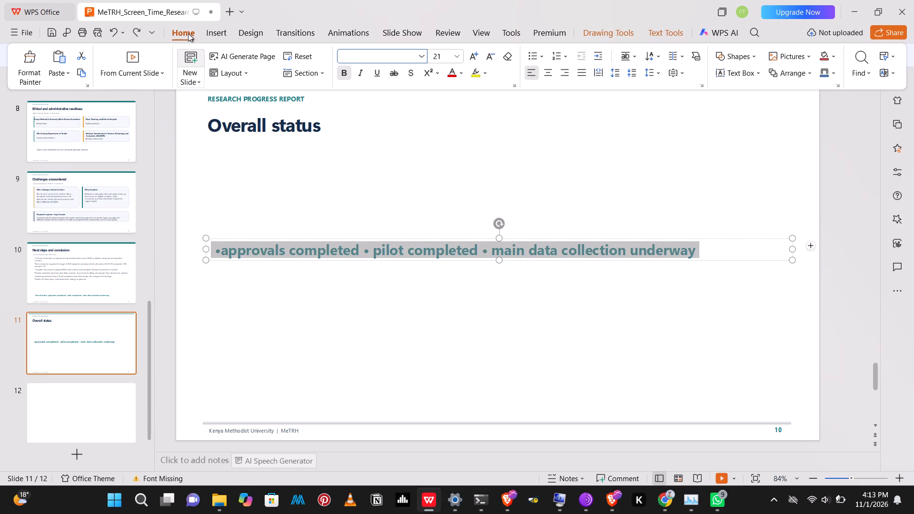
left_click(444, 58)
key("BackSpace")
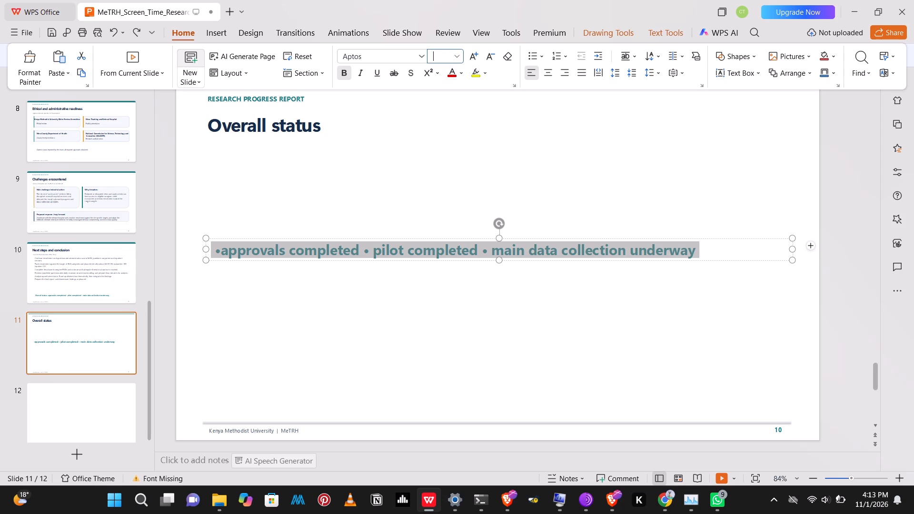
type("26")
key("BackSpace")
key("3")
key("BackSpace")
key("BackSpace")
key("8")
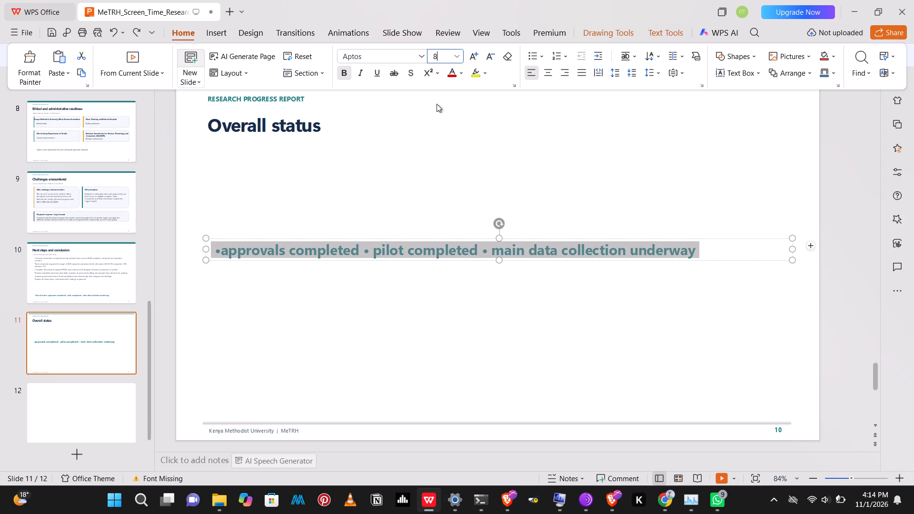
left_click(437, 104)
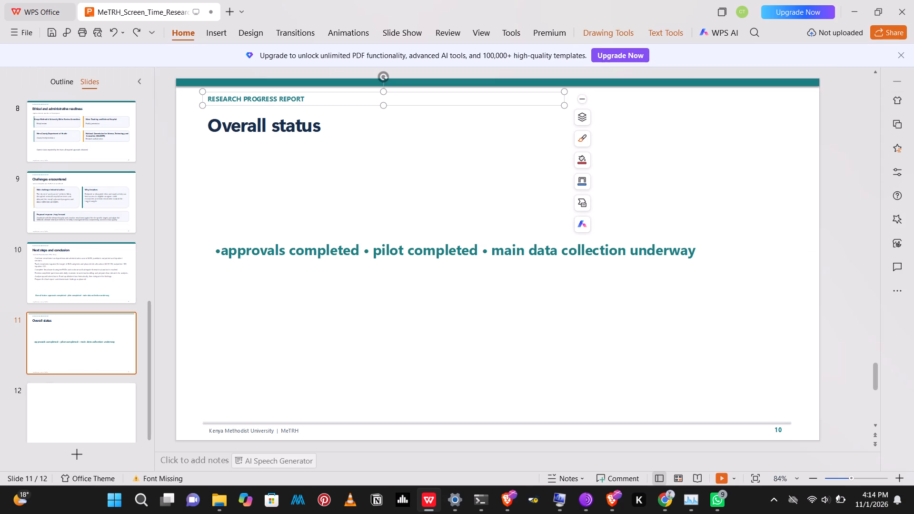
Undo the insertion of the bullet character before "approvals completed".
key("ctrl+z")
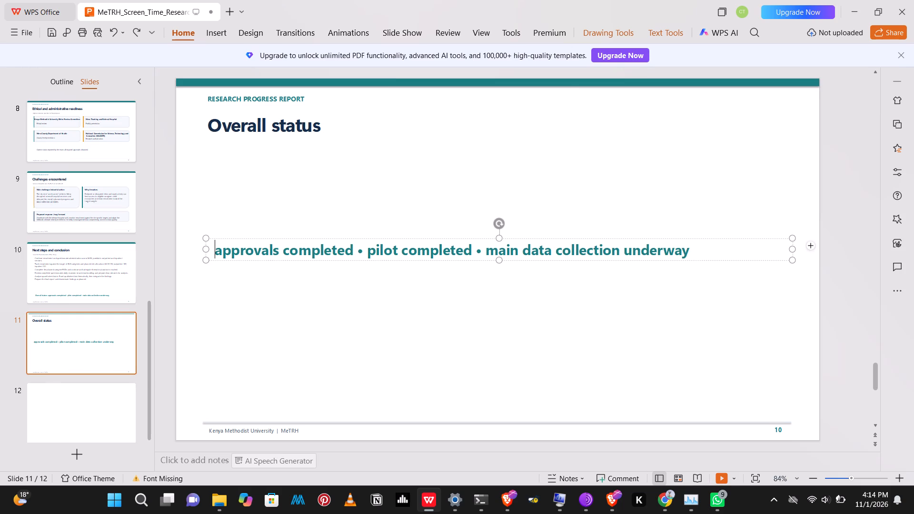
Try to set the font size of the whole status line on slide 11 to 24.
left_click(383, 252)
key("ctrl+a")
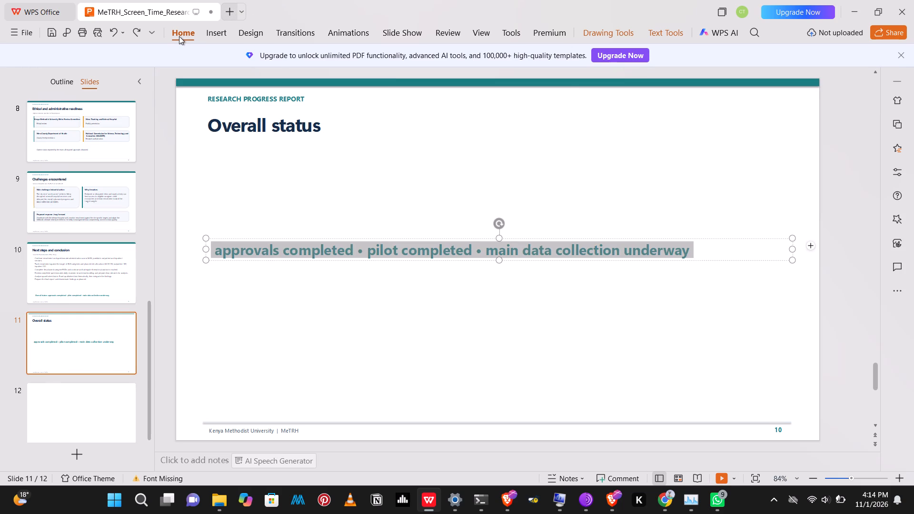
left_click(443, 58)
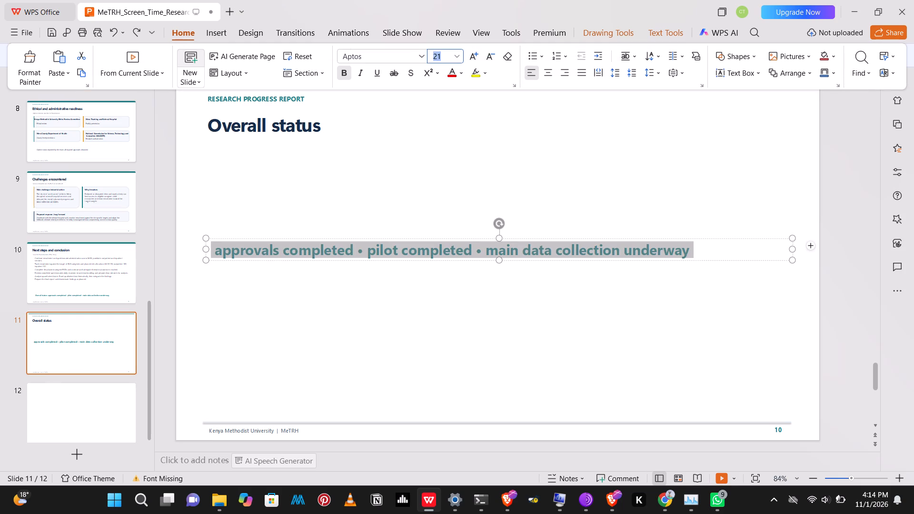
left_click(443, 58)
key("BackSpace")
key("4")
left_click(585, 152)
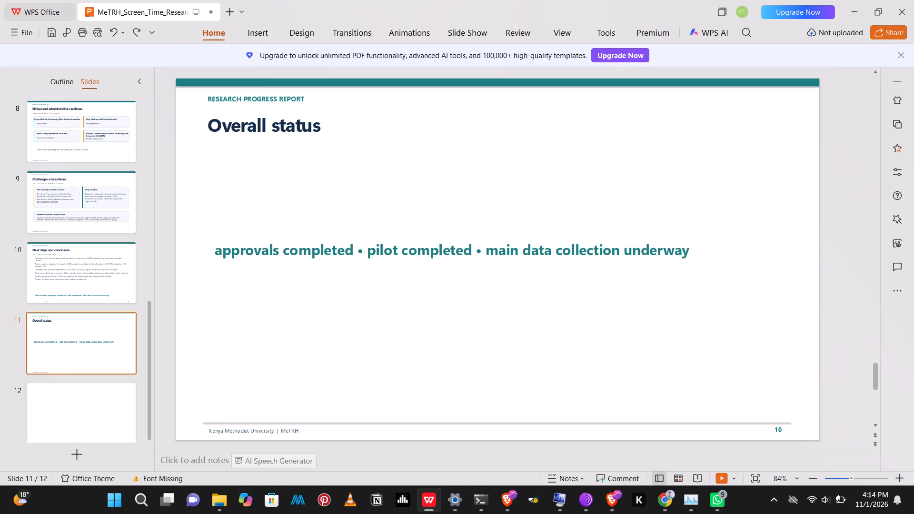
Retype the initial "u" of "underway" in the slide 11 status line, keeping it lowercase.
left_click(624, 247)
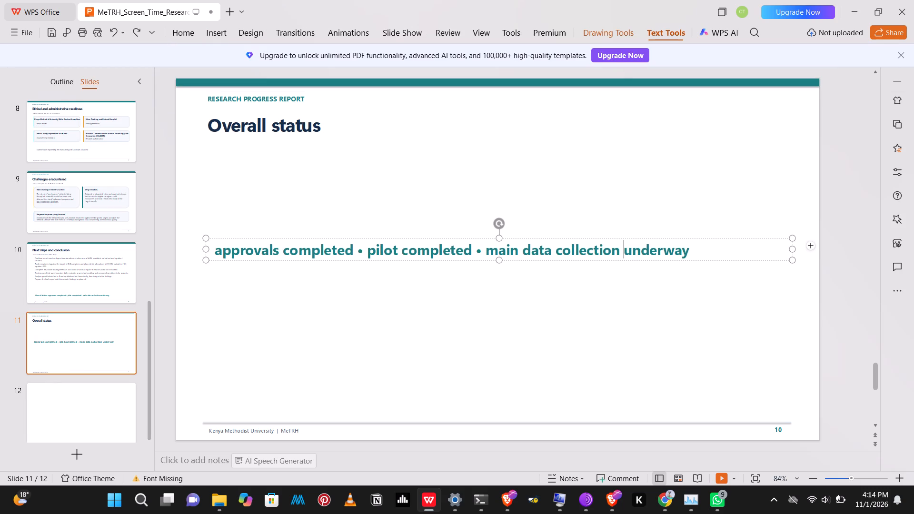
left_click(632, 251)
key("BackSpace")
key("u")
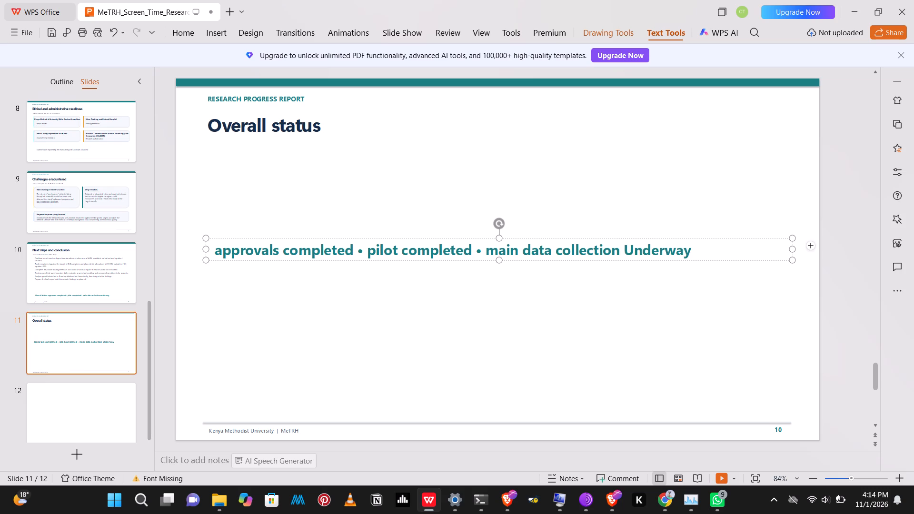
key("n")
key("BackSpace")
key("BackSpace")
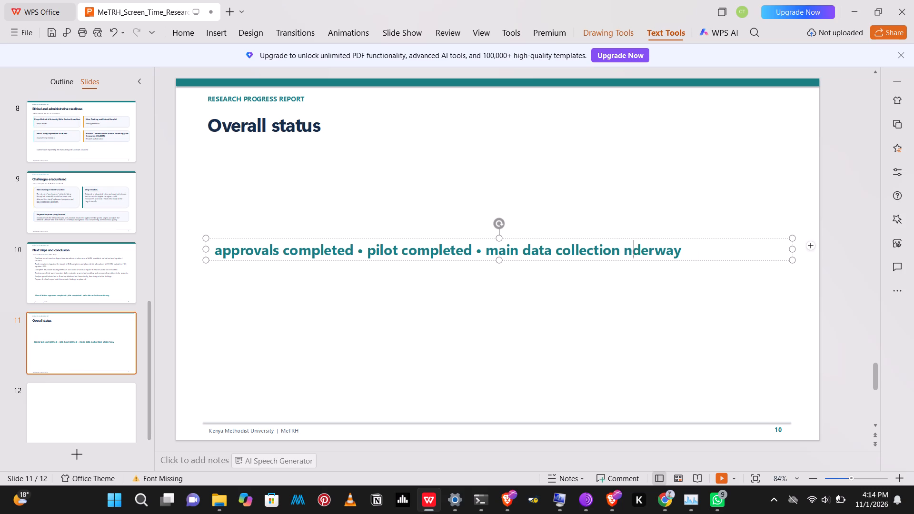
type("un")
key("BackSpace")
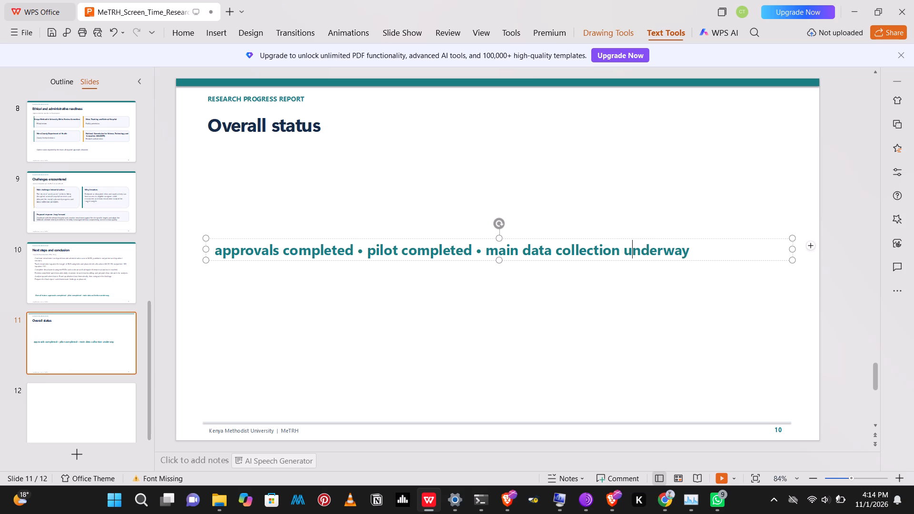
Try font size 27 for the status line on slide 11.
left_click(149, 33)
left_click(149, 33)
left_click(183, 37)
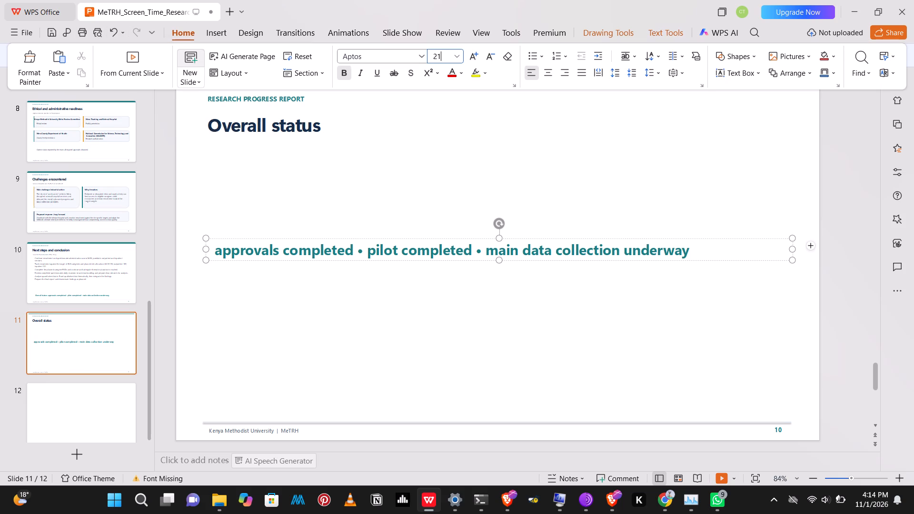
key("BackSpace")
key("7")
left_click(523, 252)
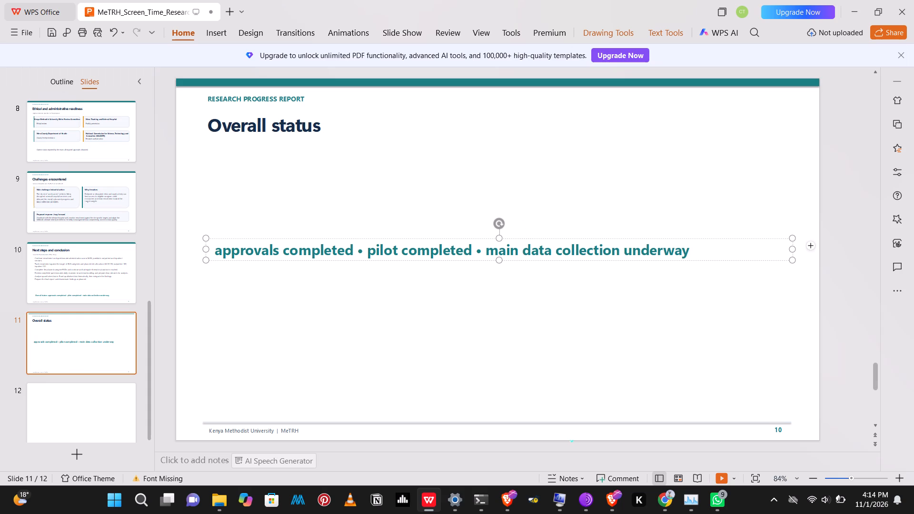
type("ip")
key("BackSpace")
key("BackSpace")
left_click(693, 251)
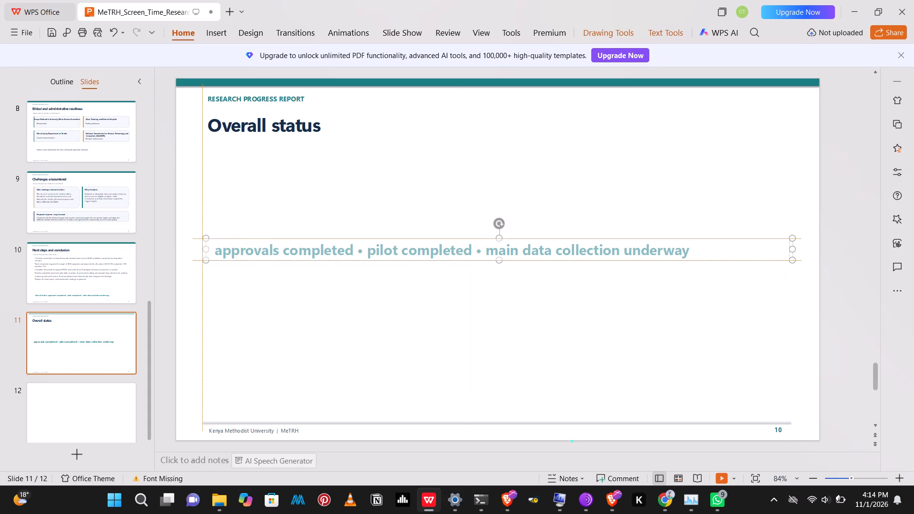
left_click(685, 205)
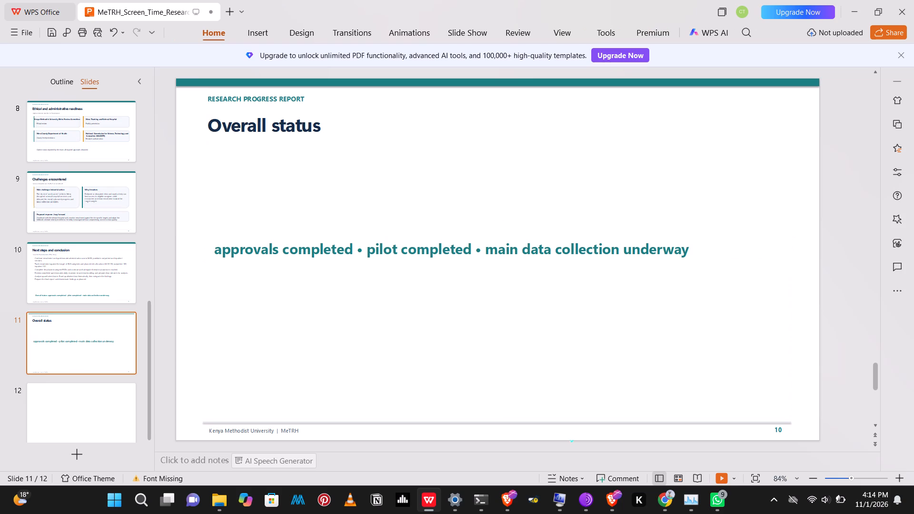
Apply arrowhead bullets to all six points on slide 10, "Next steps and conclusion".
left_click(79, 267)
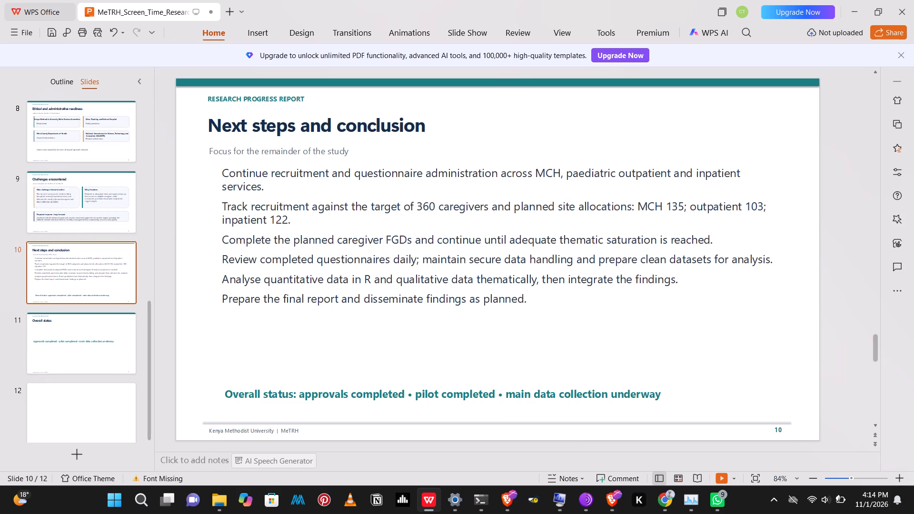
left_click(225, 174)
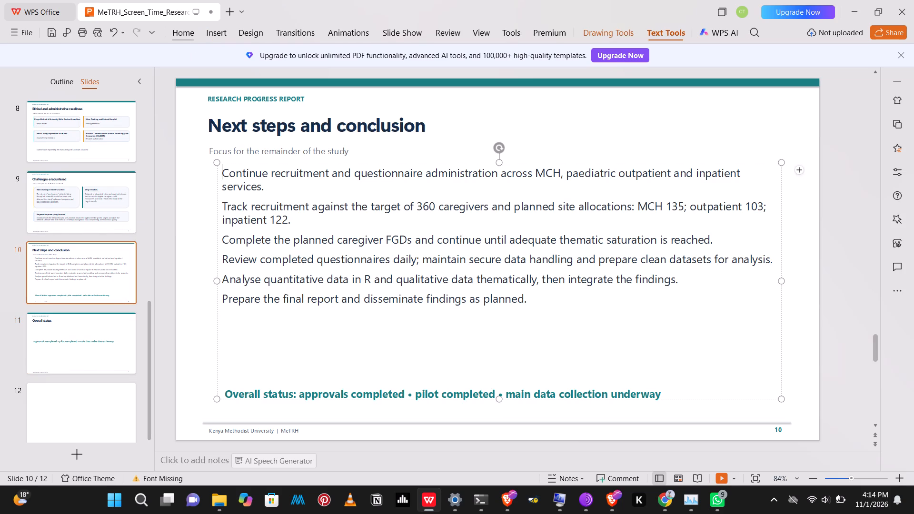
left_click(213, 32)
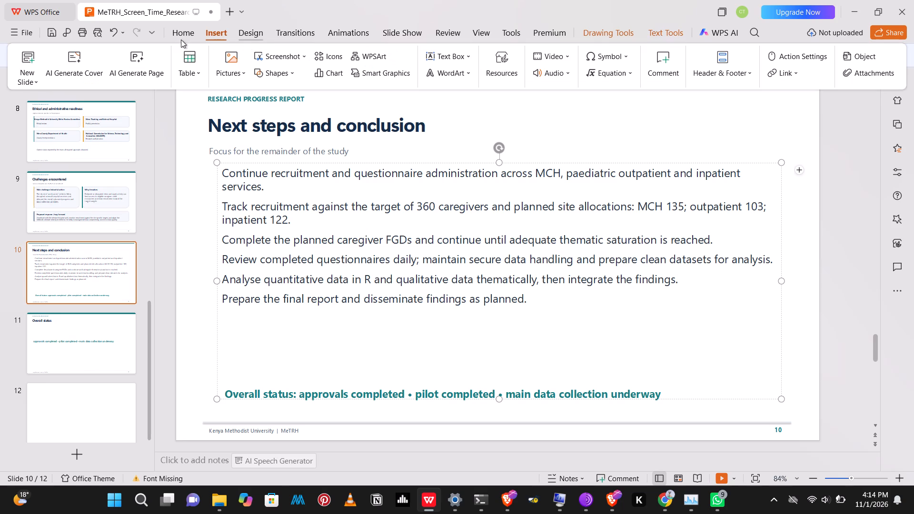
left_click(173, 40)
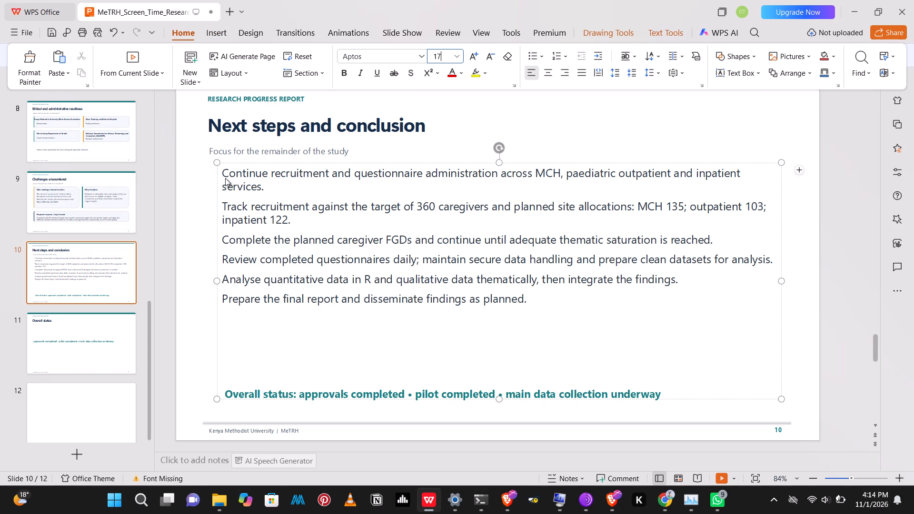
left_click_drag(225, 177, 580, 297)
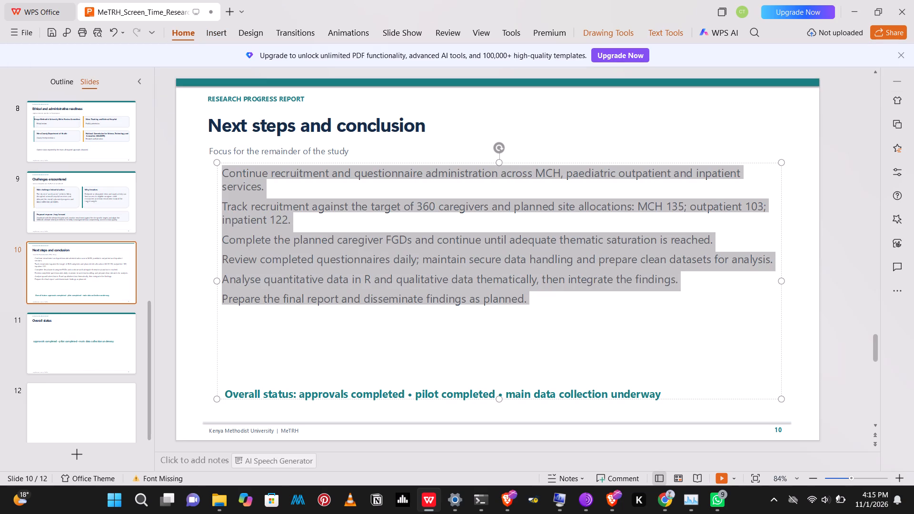
left_click_drag(580, 297, 576, 301)
left_click(488, 294)
left_click_drag(534, 298, 536, 297)
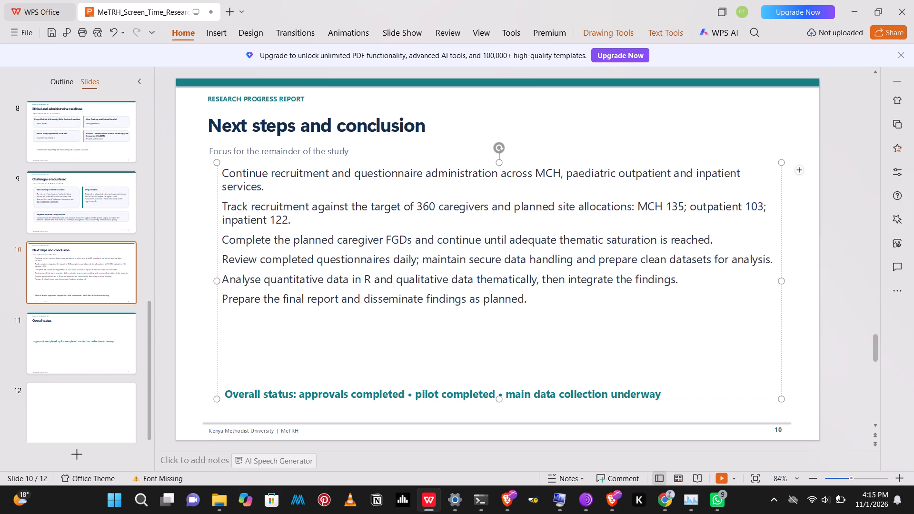
left_click_drag(536, 297, 216, 176)
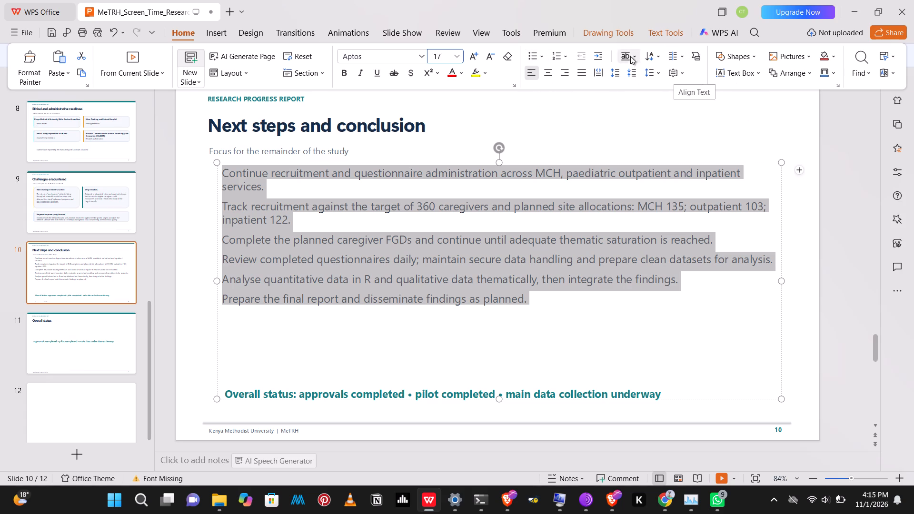
left_click(545, 56)
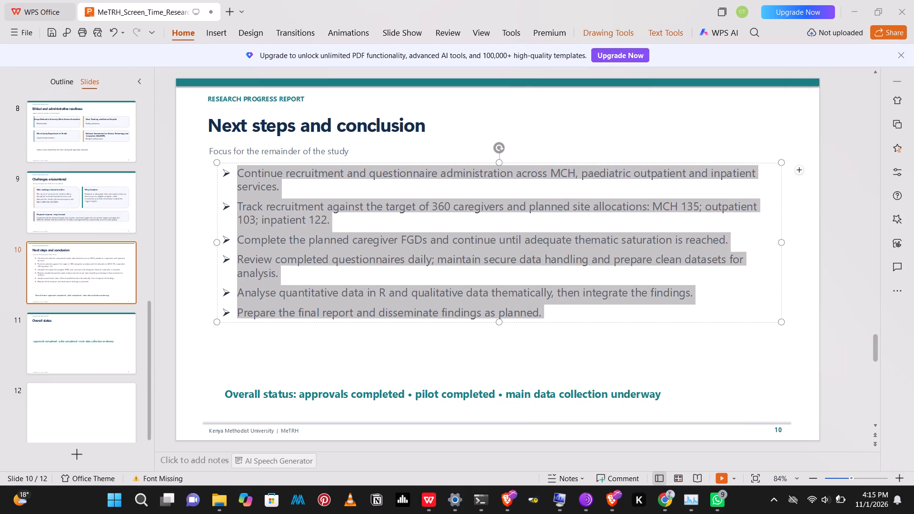
left_click(799, 233)
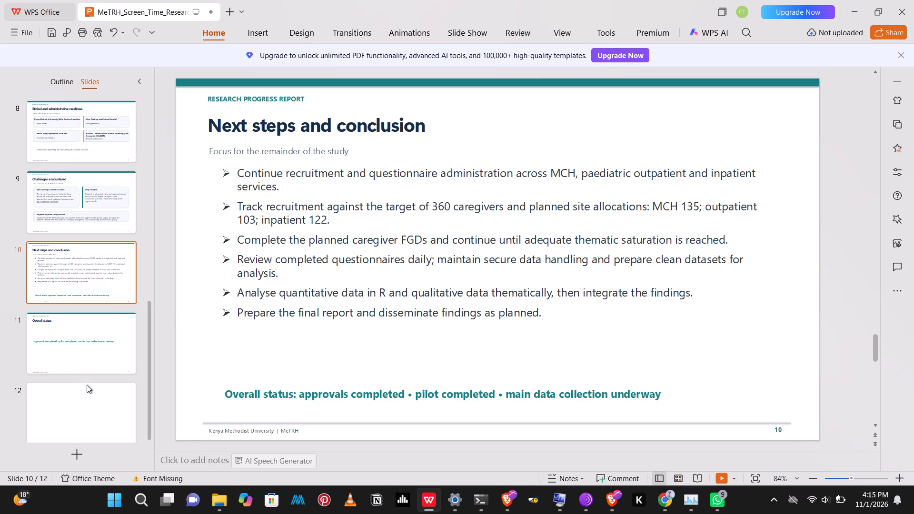
Delete the blank slide 12 at the end of the presentation.
left_click(77, 404)
key("shift+Delete")
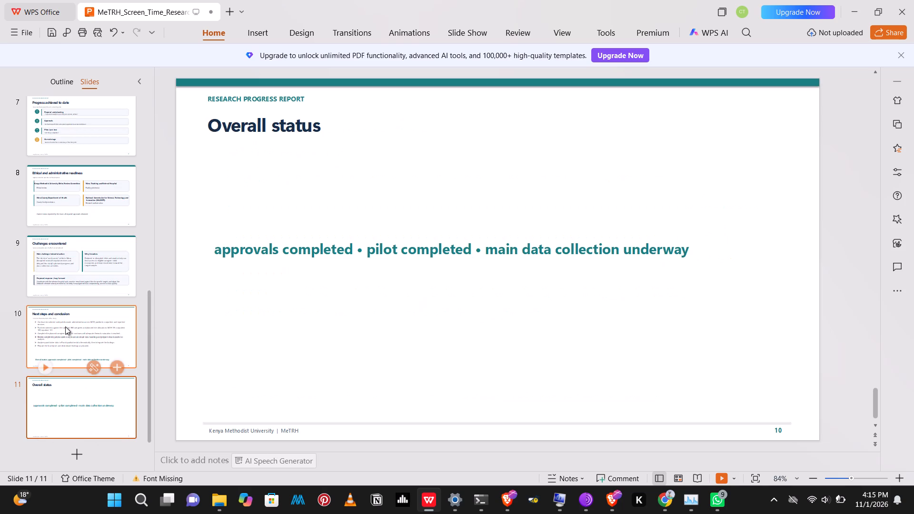
Delete the "Overall status" text box at the bottom of slide 10.
left_click(63, 328)
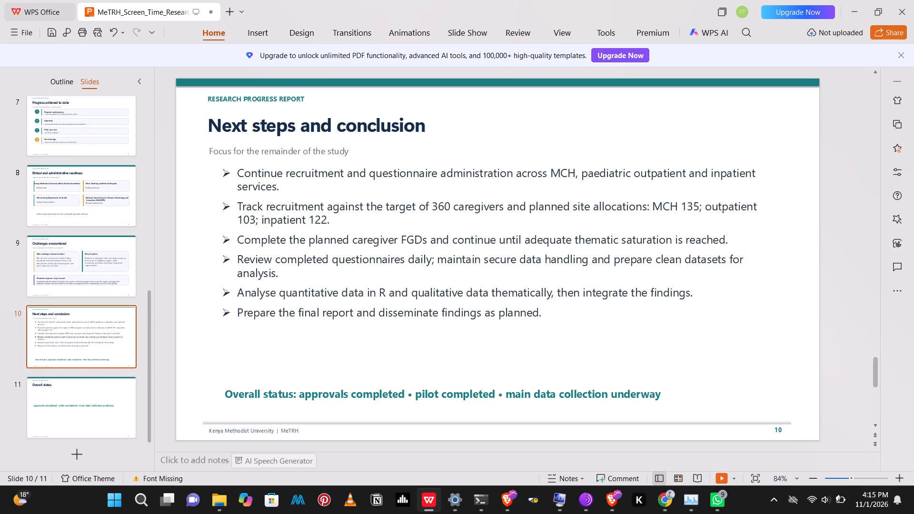
left_click(460, 401)
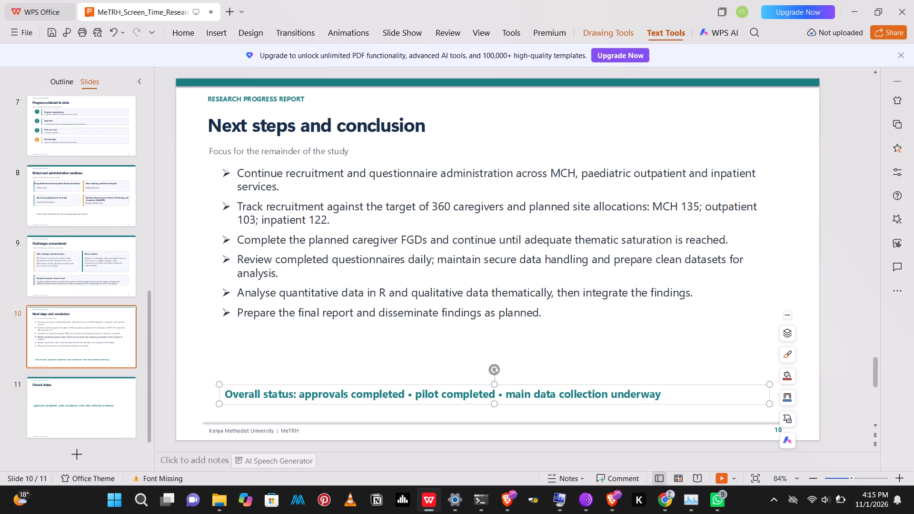
key("shift+Delete")
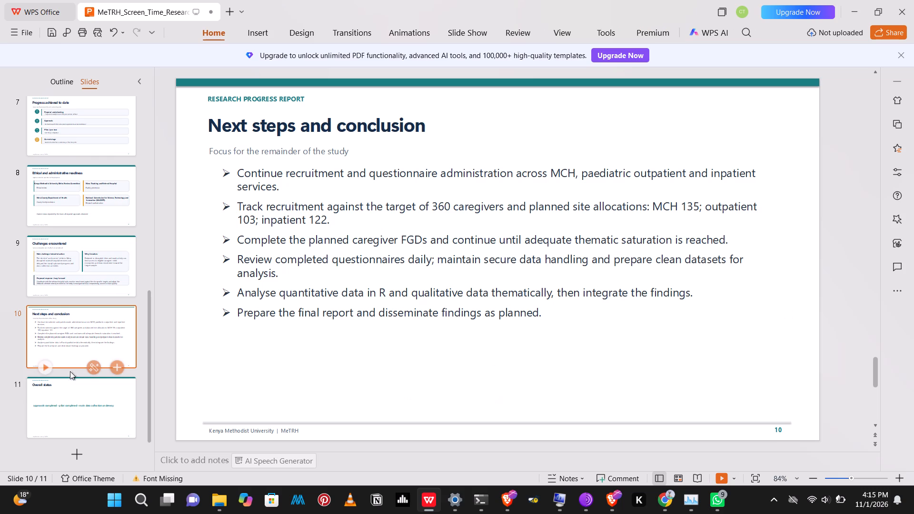
left_click(55, 339)
Review slides 7 to 9, covering progress achieved, ethical and administrative readiness, and challenges encountered.
left_click(56, 276)
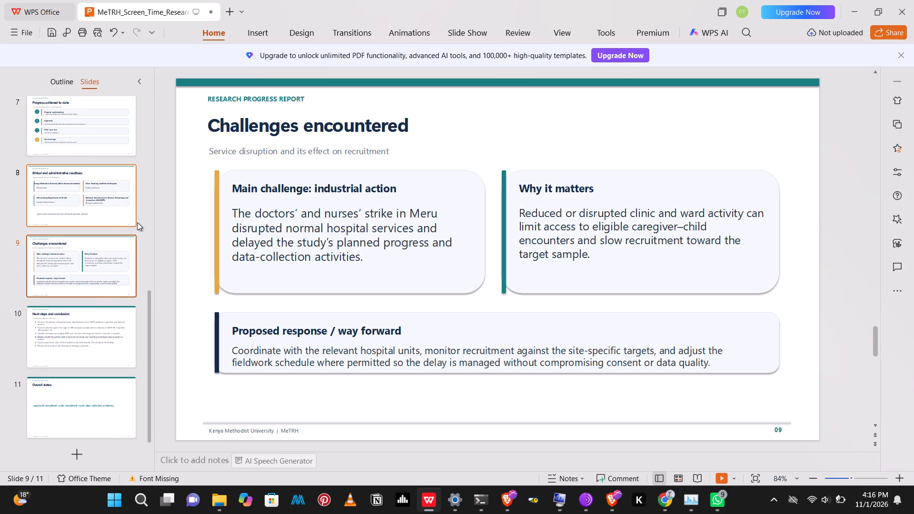
left_click(69, 140)
left_click(67, 205)
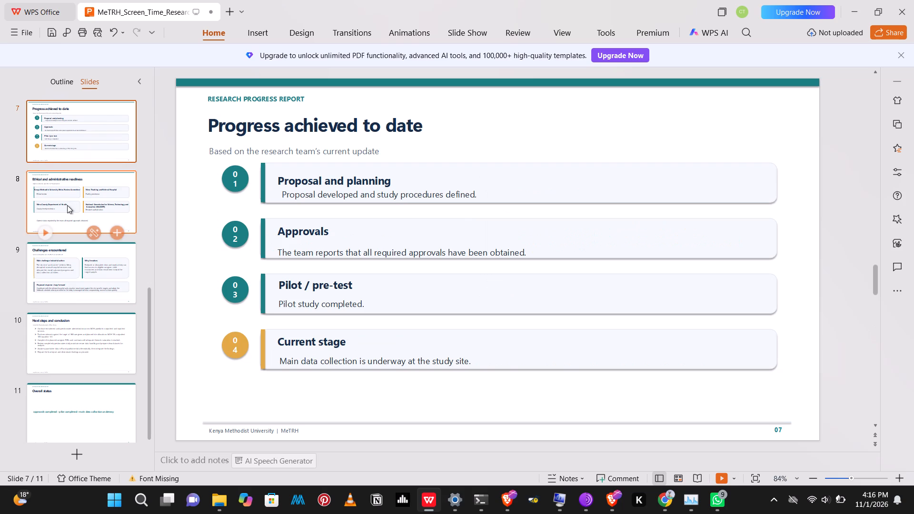
left_click(97, 276)
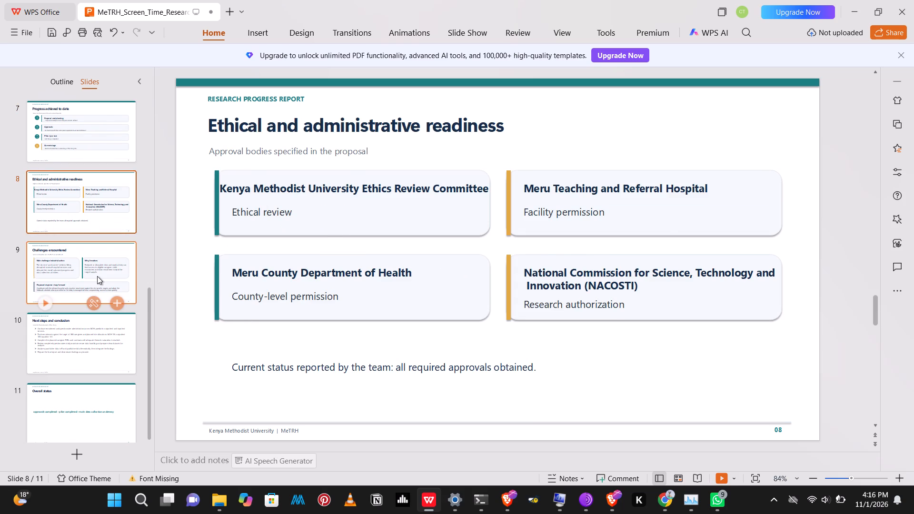
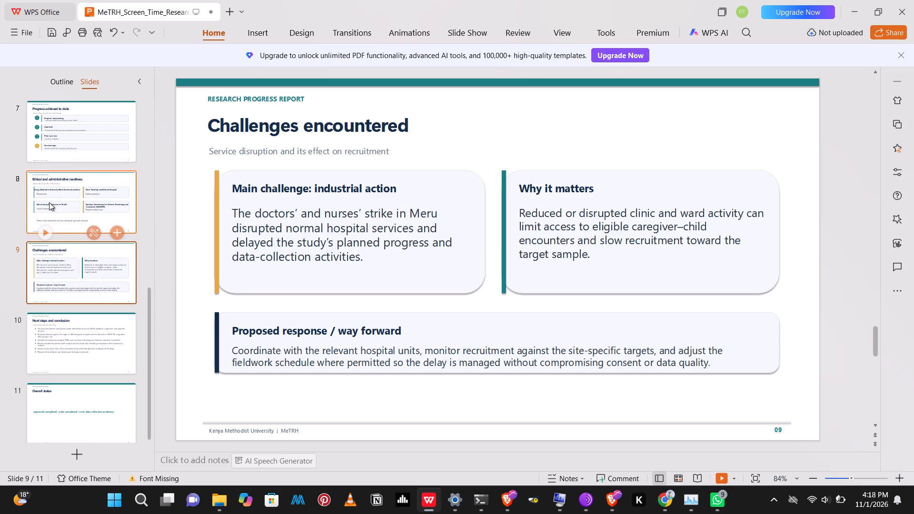
Add a round bullet to the "Current status reported by the team" line on slide 8, "Ethical and administrative readiness".
left_click(49, 202)
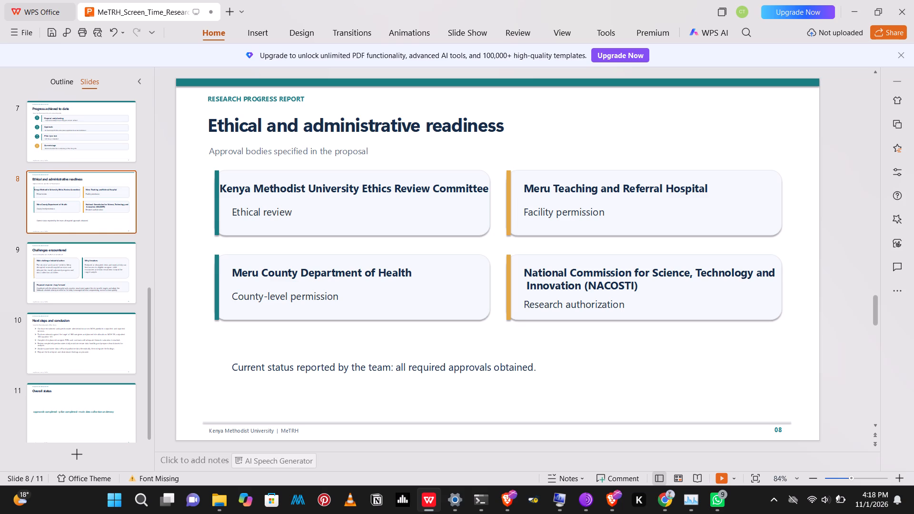
left_click(230, 370)
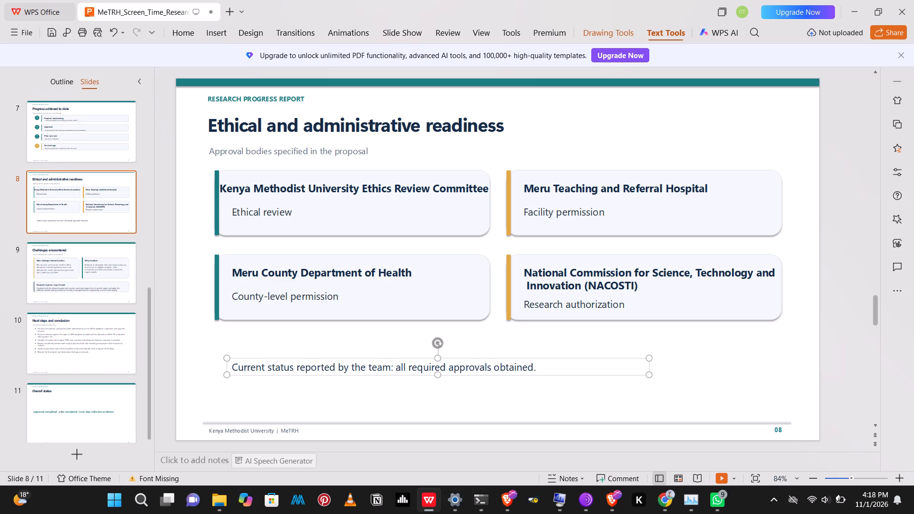
left_click(232, 368)
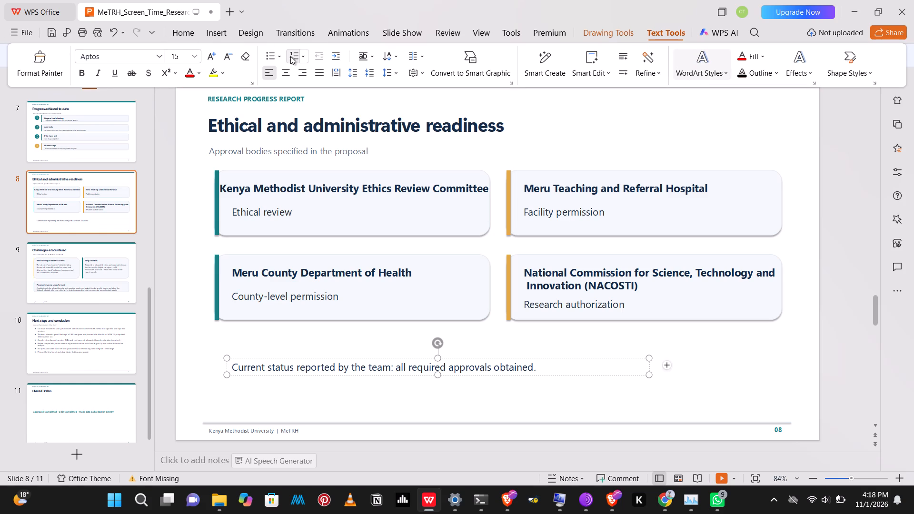
left_click(283, 57)
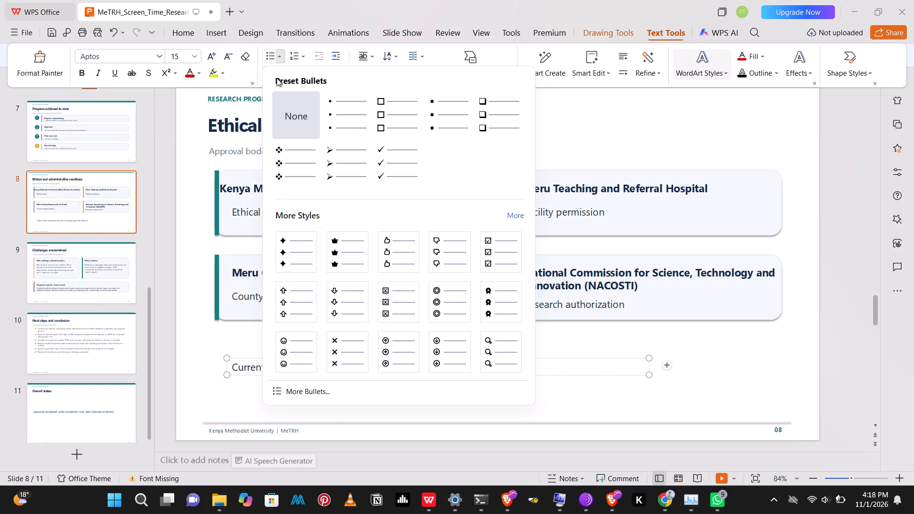
left_click(338, 122)
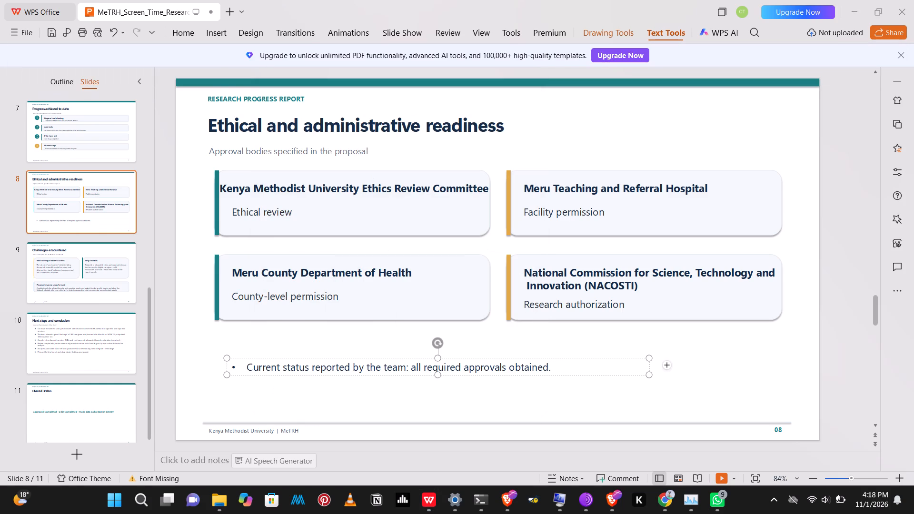
left_click(557, 372)
left_click(738, 350)
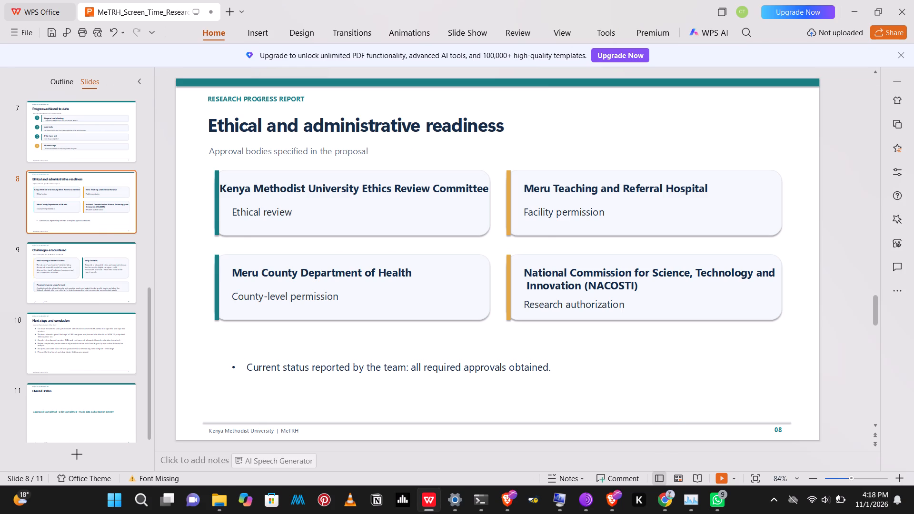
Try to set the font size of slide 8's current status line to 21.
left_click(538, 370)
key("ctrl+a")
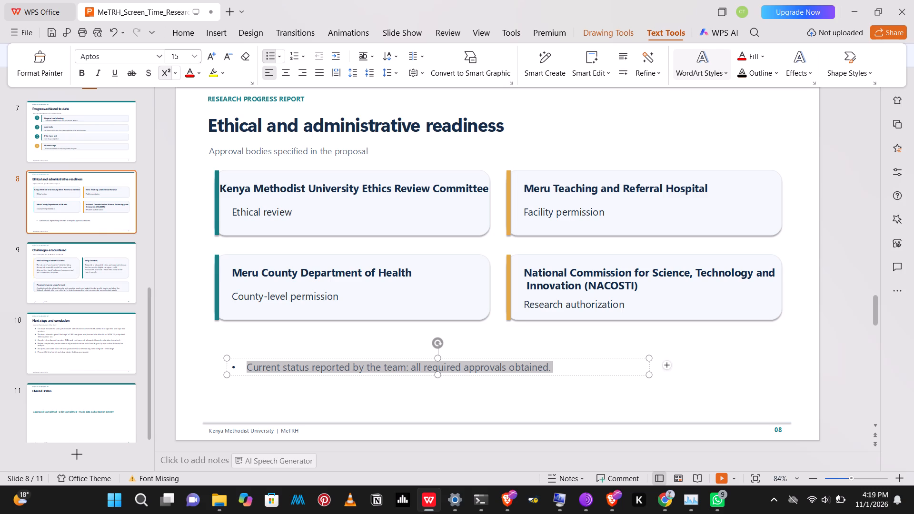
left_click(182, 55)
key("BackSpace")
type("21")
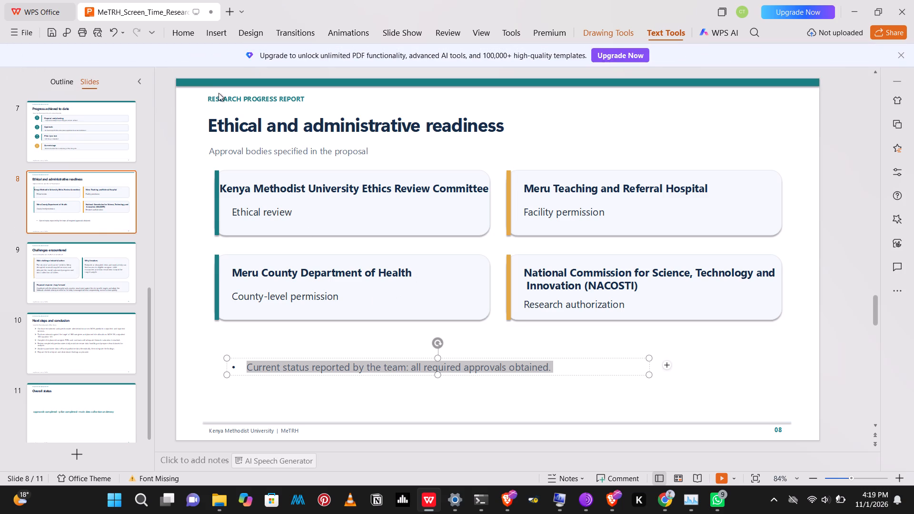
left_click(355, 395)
Set the font size of the whole current status line on slide 8 to 18.
left_click(377, 360)
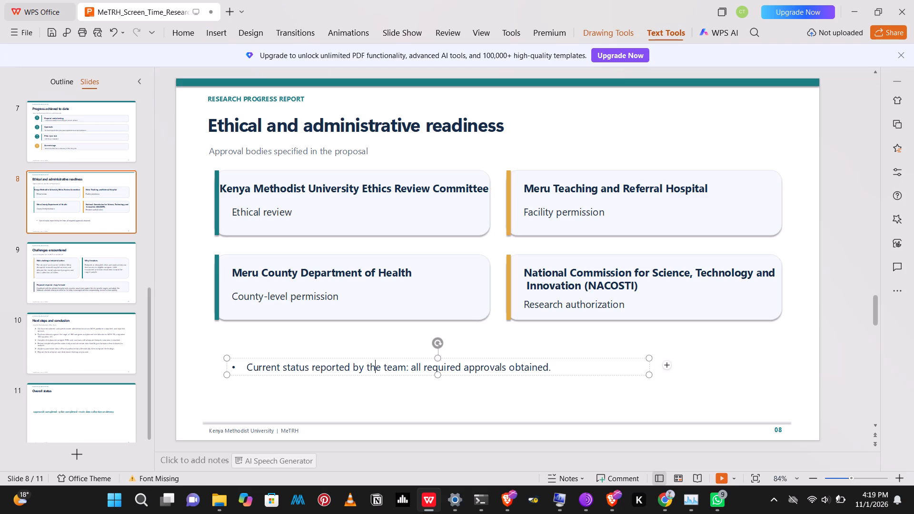
key("ctrl+a")
left_click(186, 37)
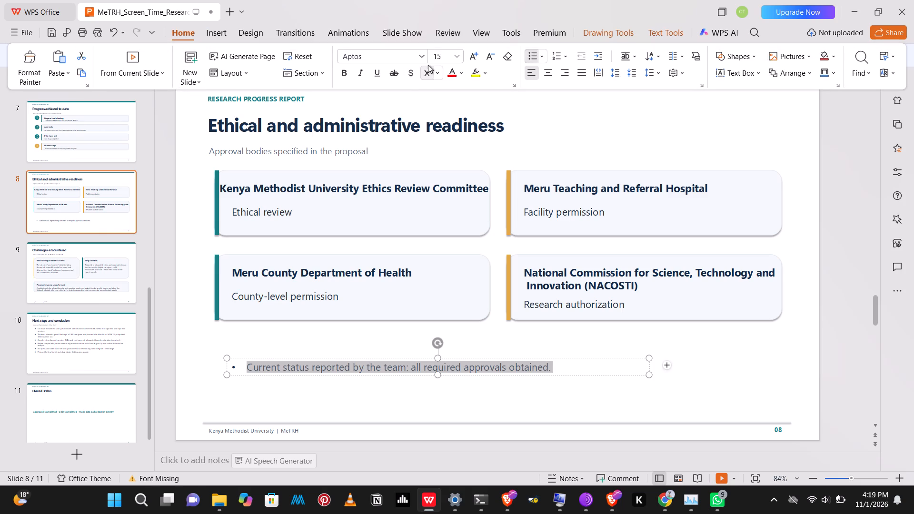
left_click(440, 59)
key("BackSpace")
type("18")
key("Return")
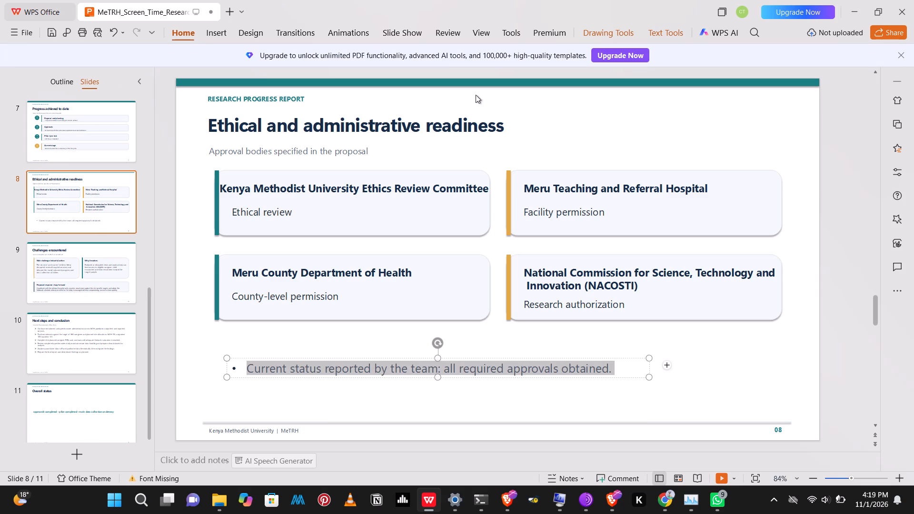
left_click(732, 350)
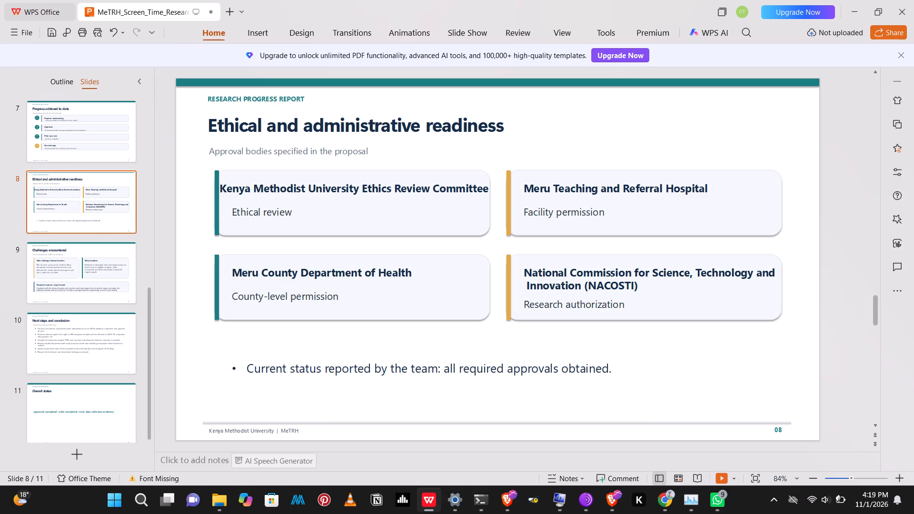
double_click(478, 366)
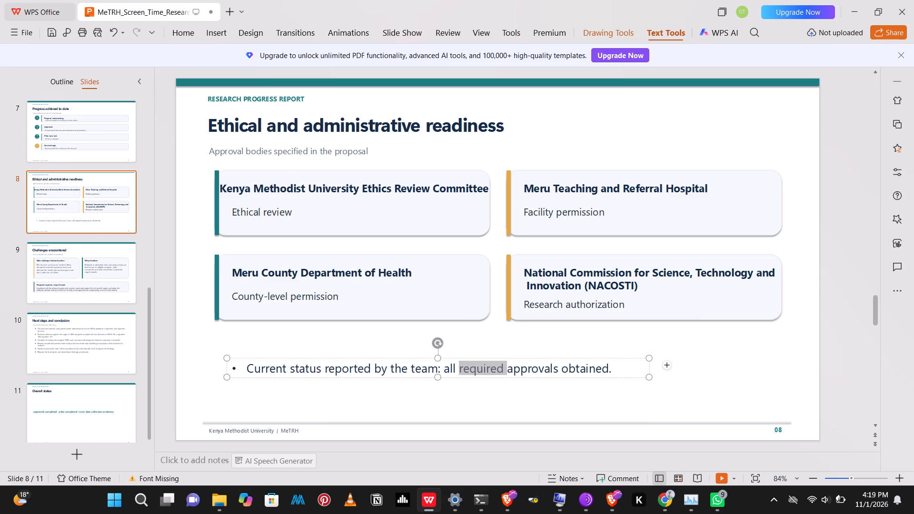
left_click(356, 403)
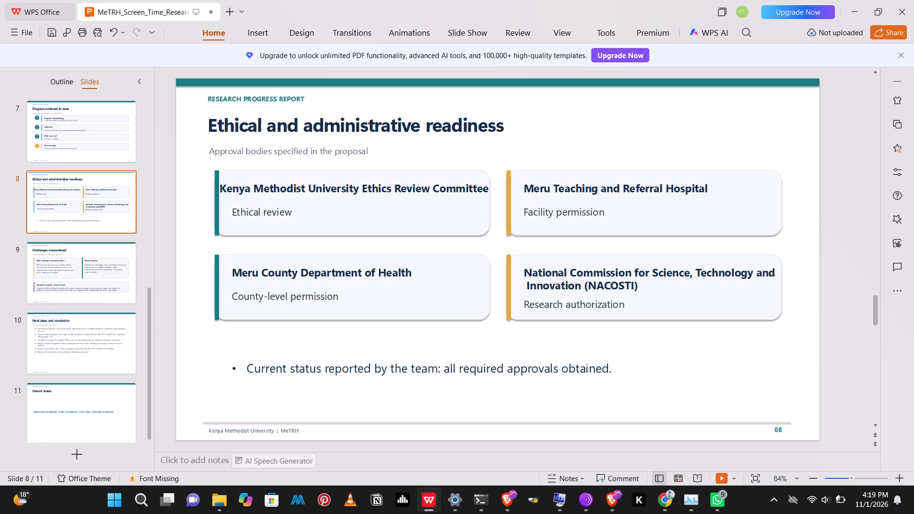
Move the current status text box on slide 8 slightly to the left, near the left edge of the cards above.
left_click(312, 366)
left_click_drag(272, 358, 254, 356)
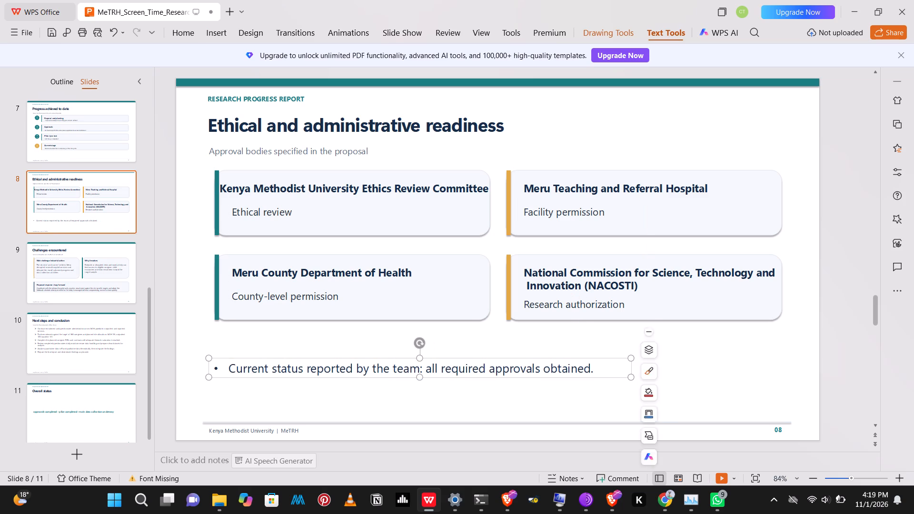
left_click(752, 382)
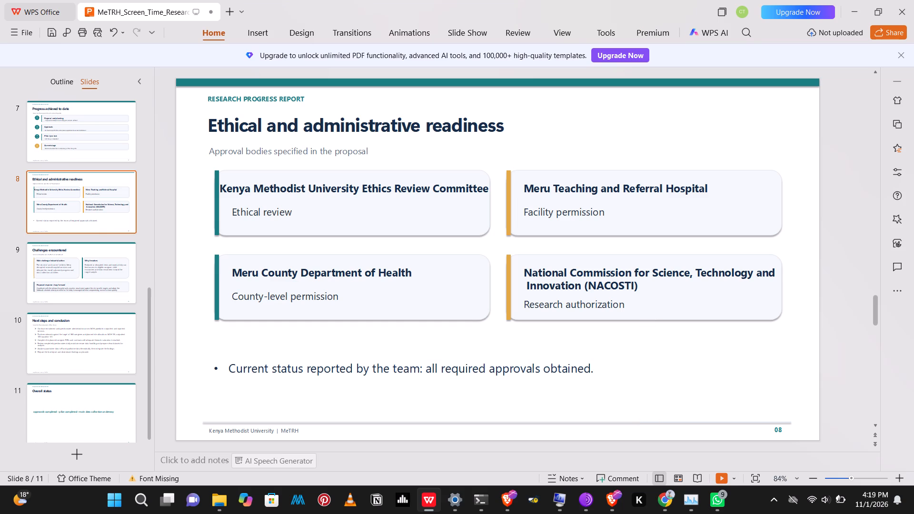
Make the words "Current status reported by the team" bold in the bulleted line on slide 8.
left_click(317, 369)
left_click_drag(418, 370, 410, 370)
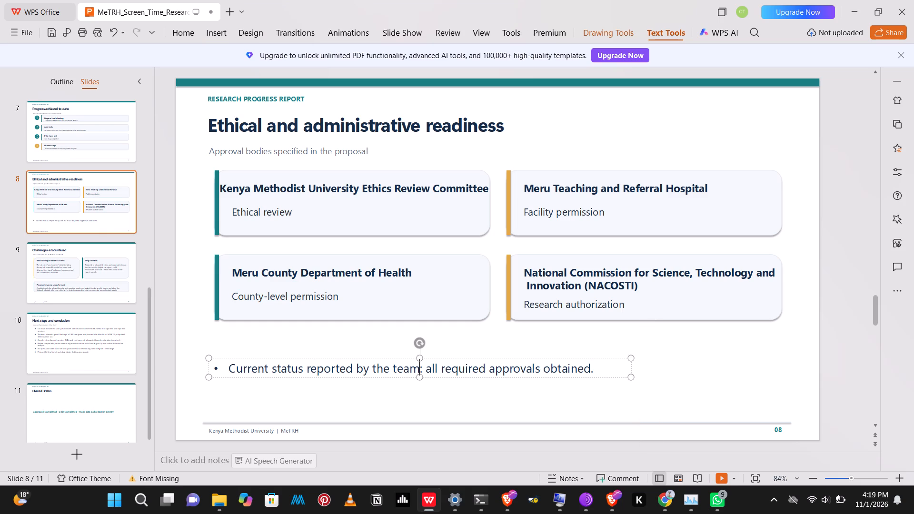
left_click_drag(410, 370, 229, 375)
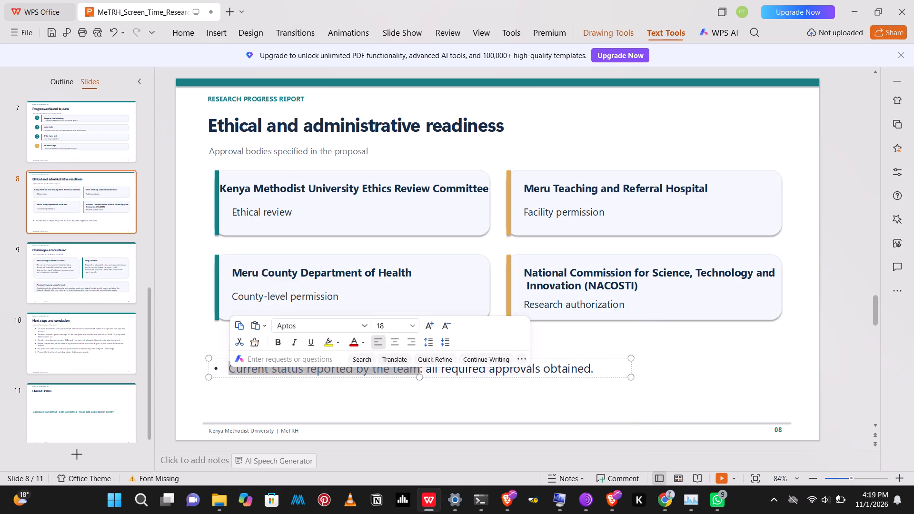
key("ctrl+b")
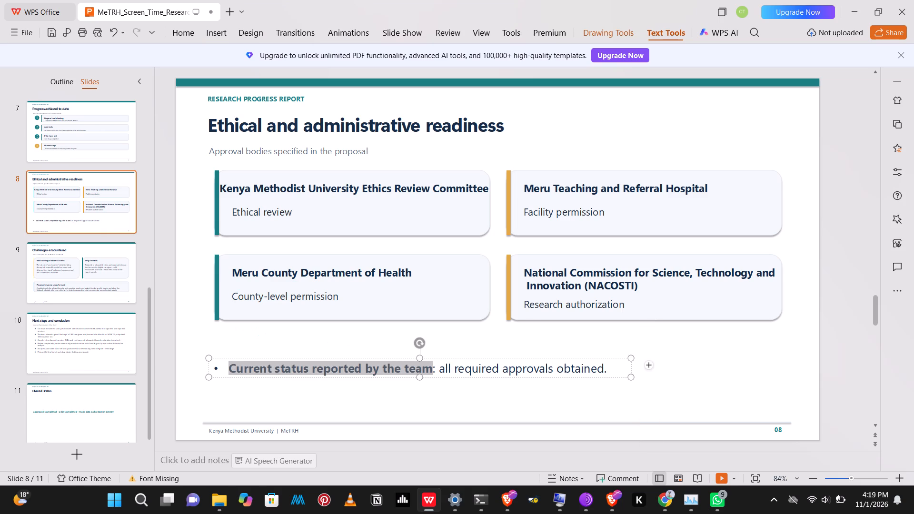
left_click(500, 387)
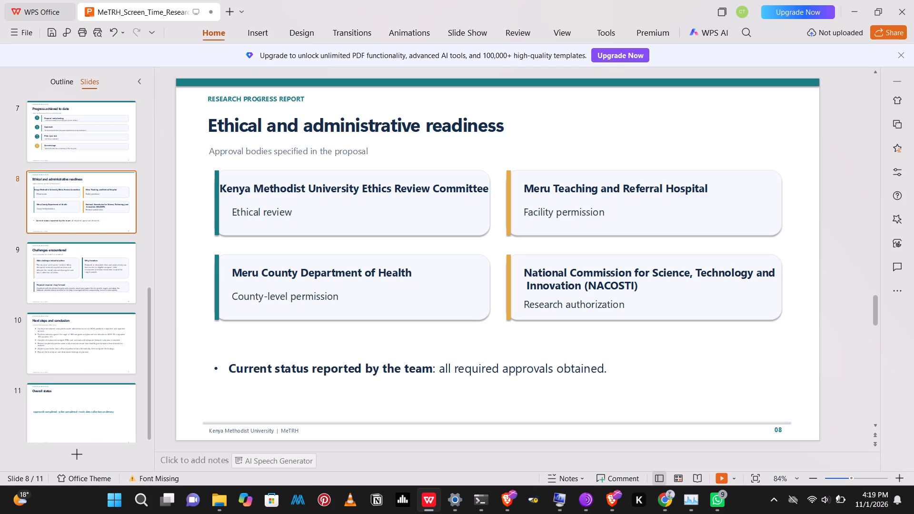
Nudge the current status text box slightly right, lining it up with the heading text of the Ethics Review Committee card.
left_click(468, 362)
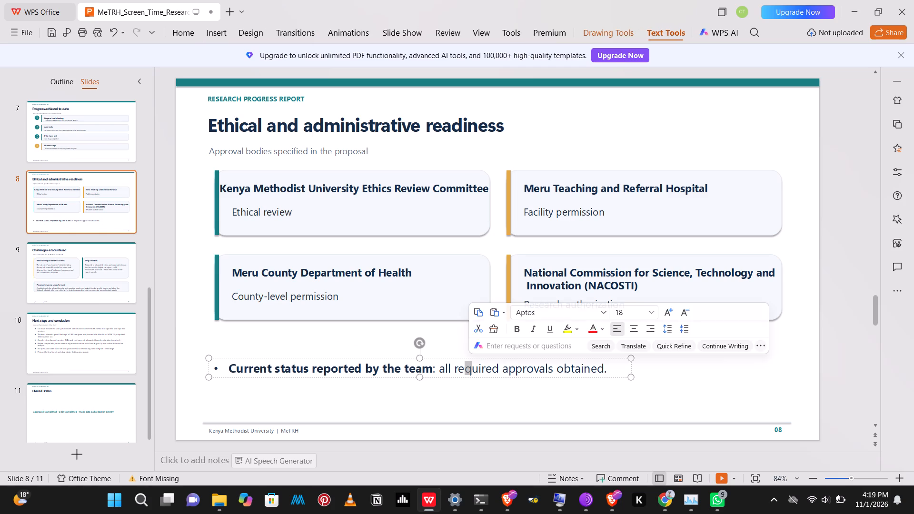
left_click_drag(354, 356, 363, 356)
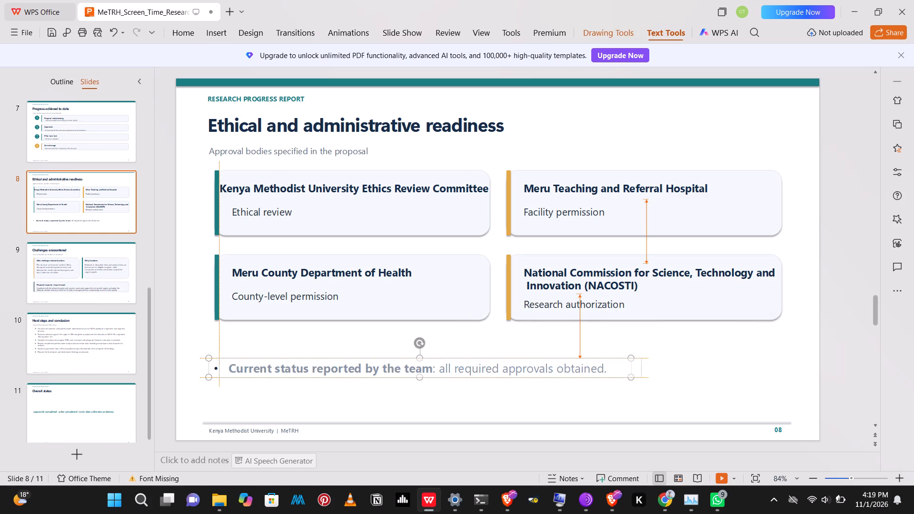
left_click_drag(363, 356, 363, 357)
left_click(753, 336)
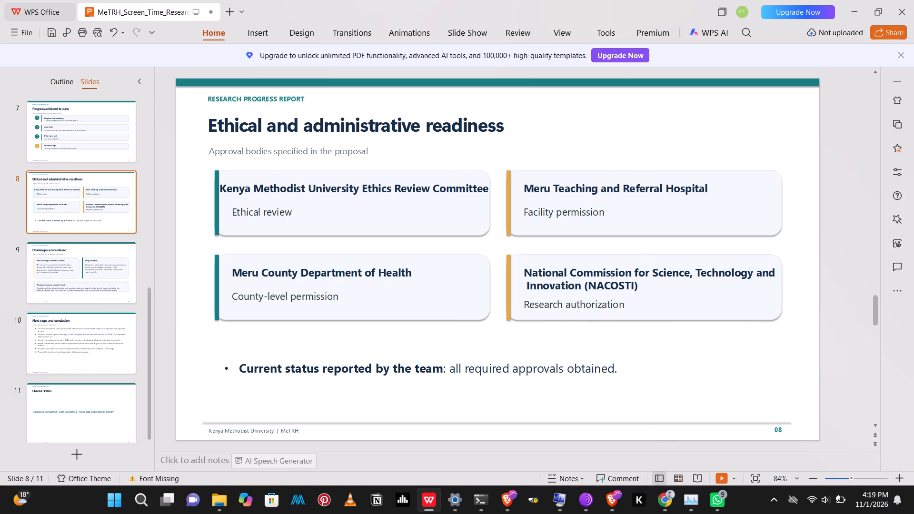
Review the slides from 7 back to 2, and forward through to the final "Overall status" slide and slide 10.
left_click(60, 148)
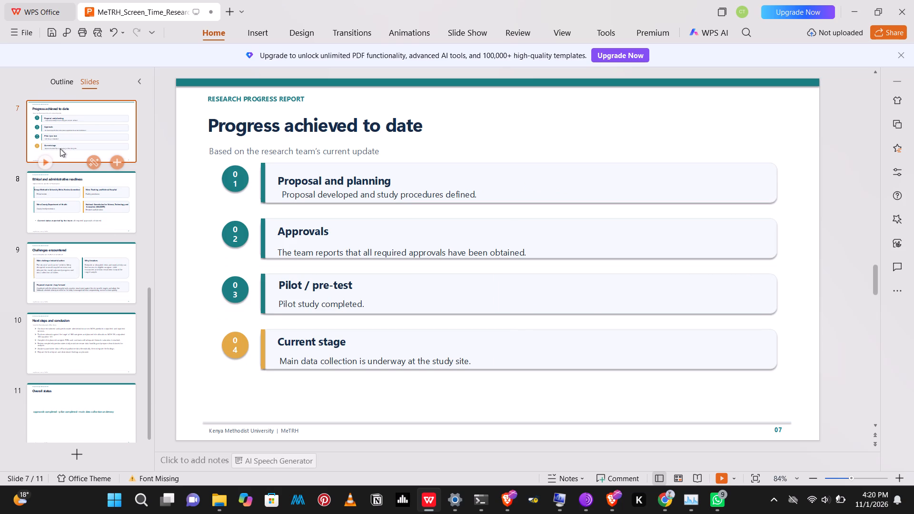
key("Up")
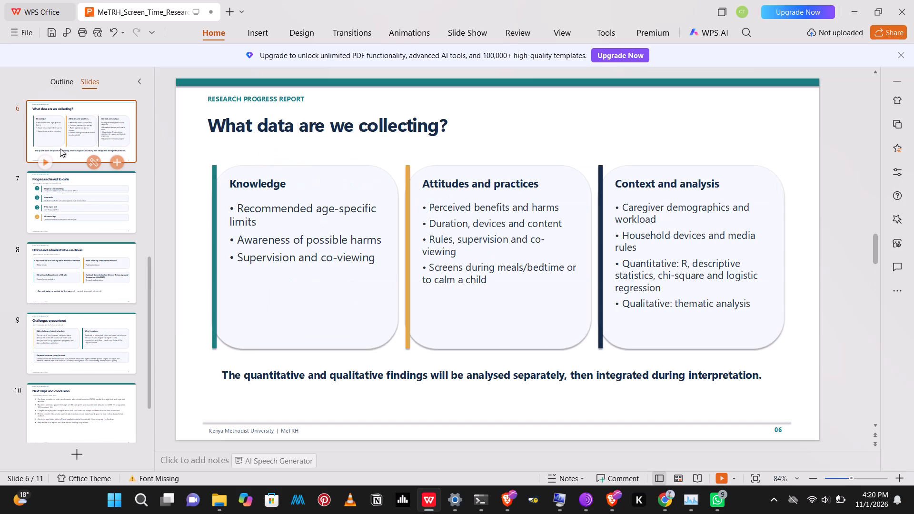
key("Up")
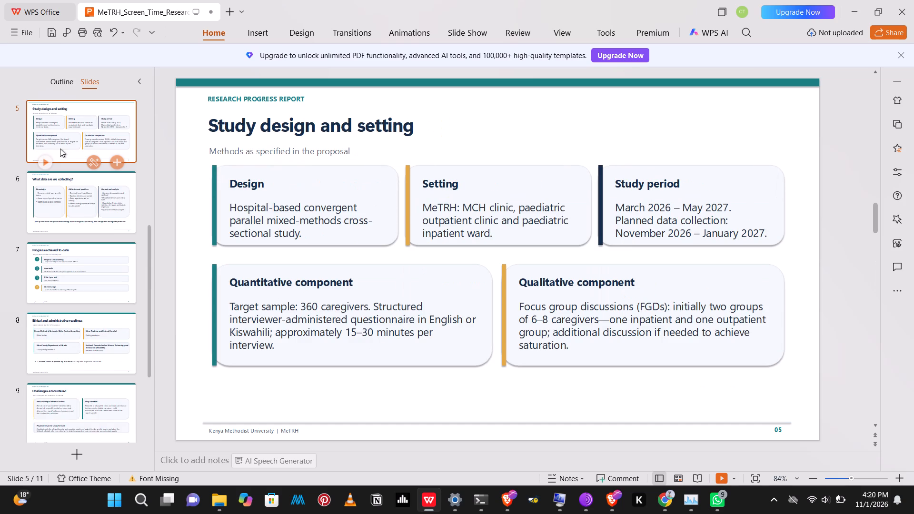
key("Up")
key("Up")
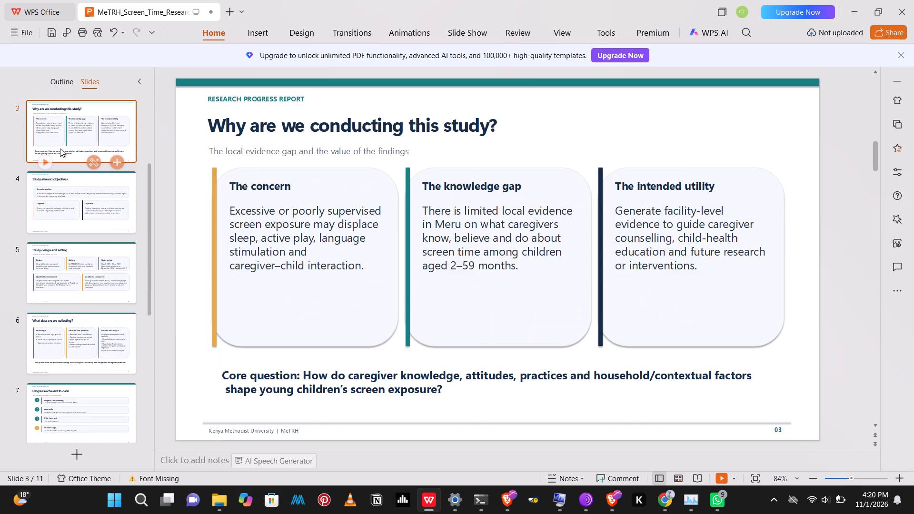
key("Up")
key("Down")
key("Down")
key("Down")
key("Down")
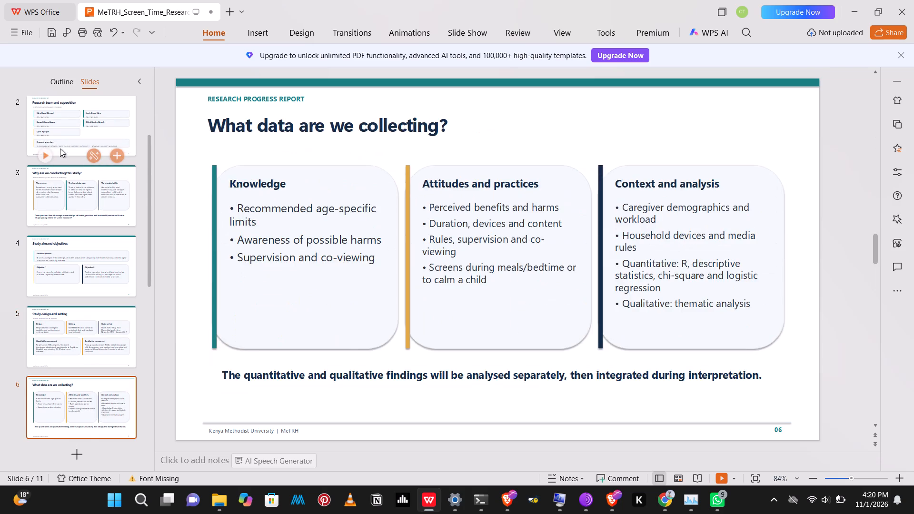
key("Down")
key("Down")
key("Down")
key("Down")
key("Down")
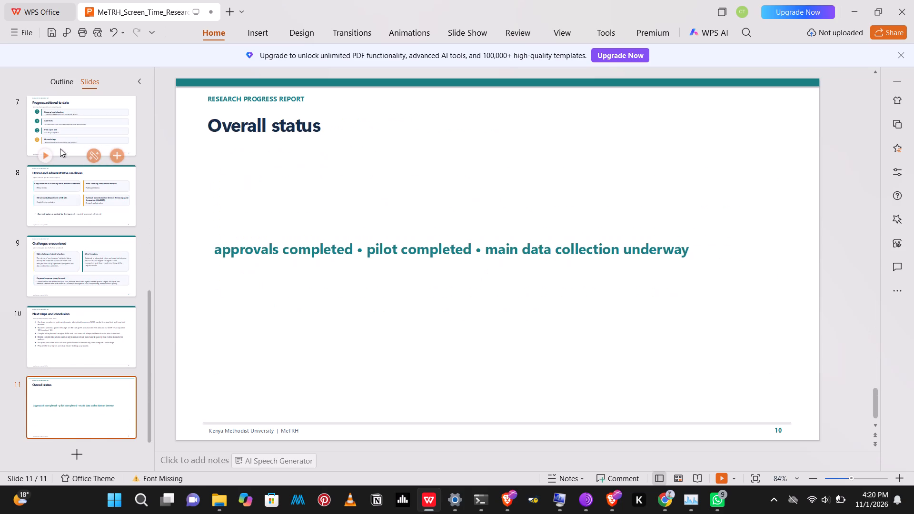
key("Up")
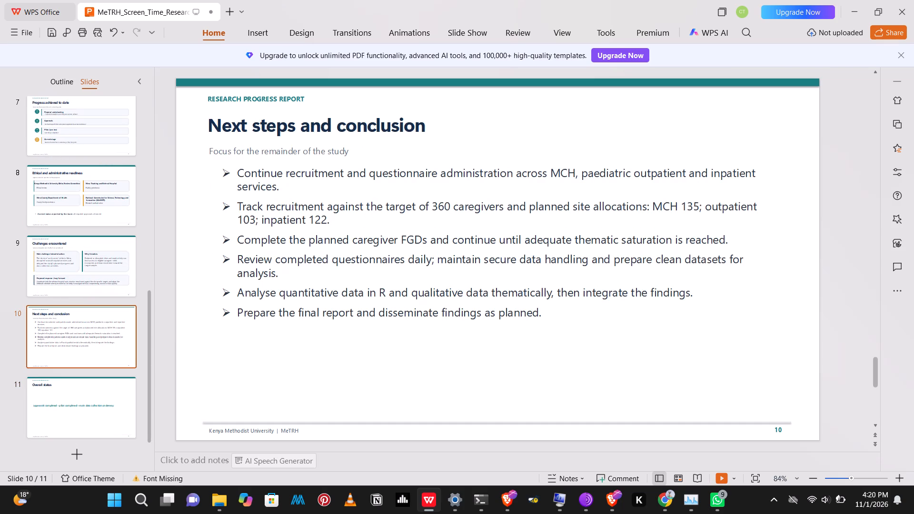
Save the presentation.
left_click(338, 369)
key("ctrl+s")
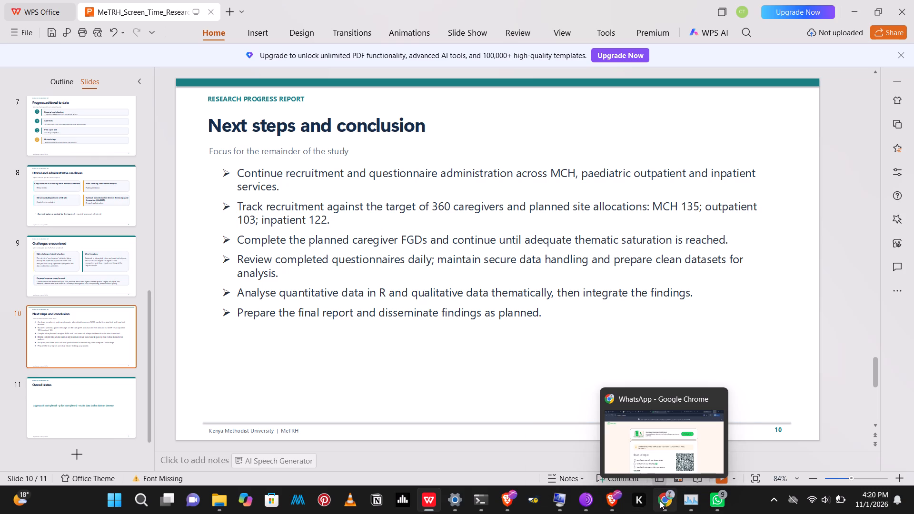
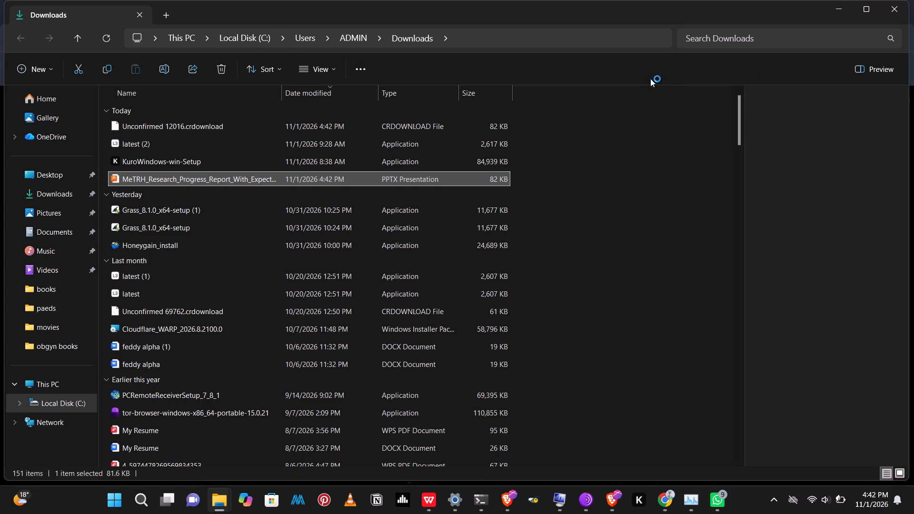
double_click(453, 180)
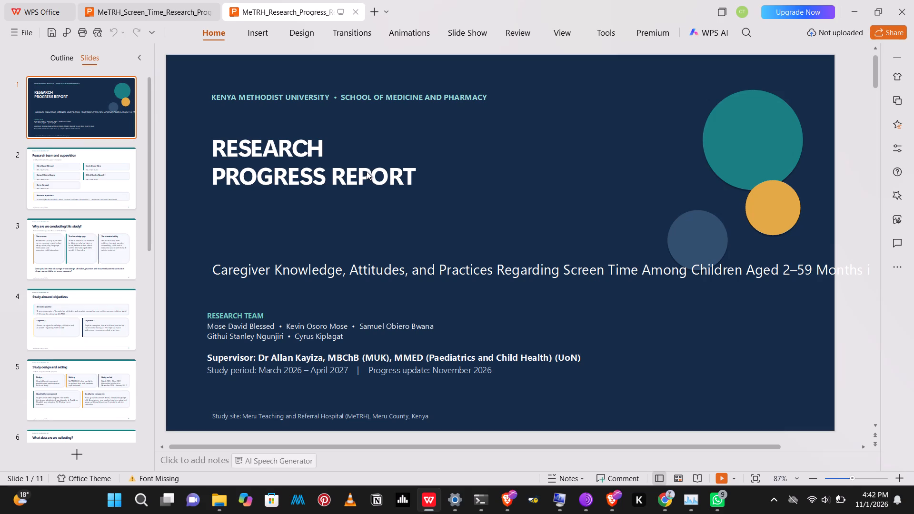
Check the title slide, "Research team and supervision" and "Why are we conducting this study?" in the downloaded presentation.
left_click(296, 159)
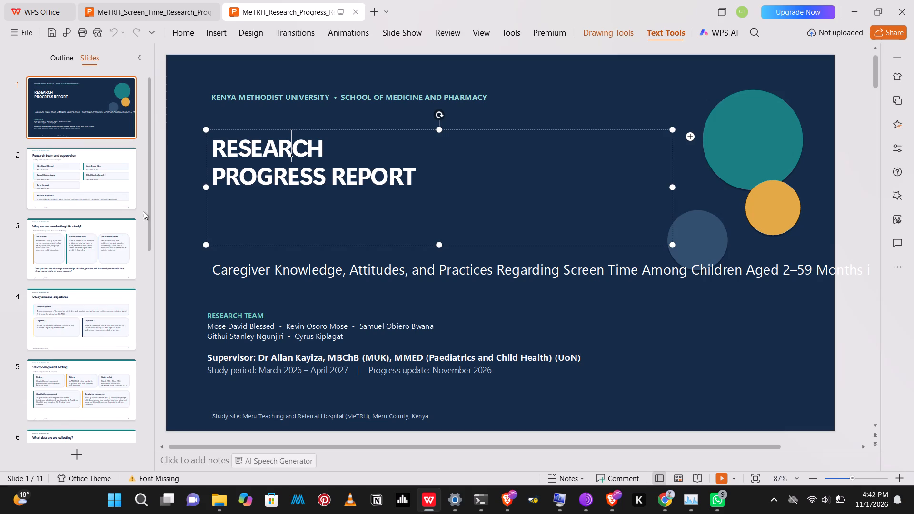
left_click(84, 185)
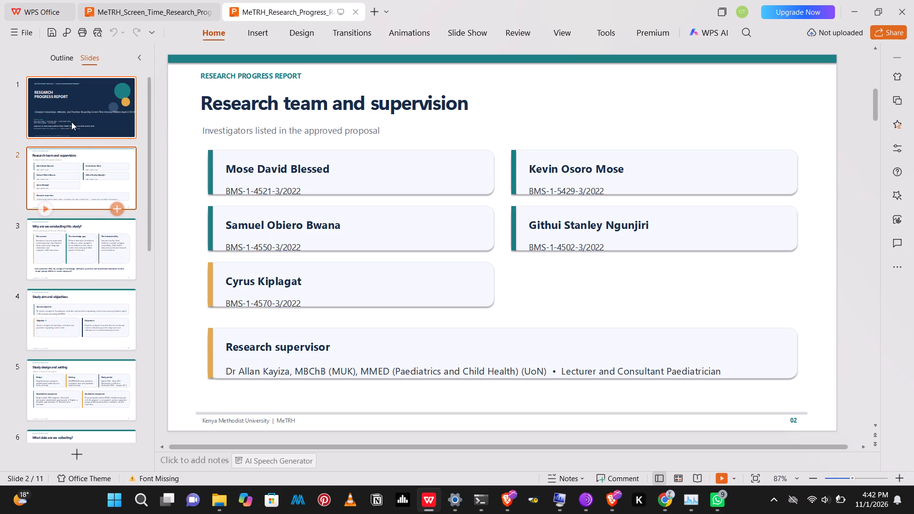
left_click(70, 116)
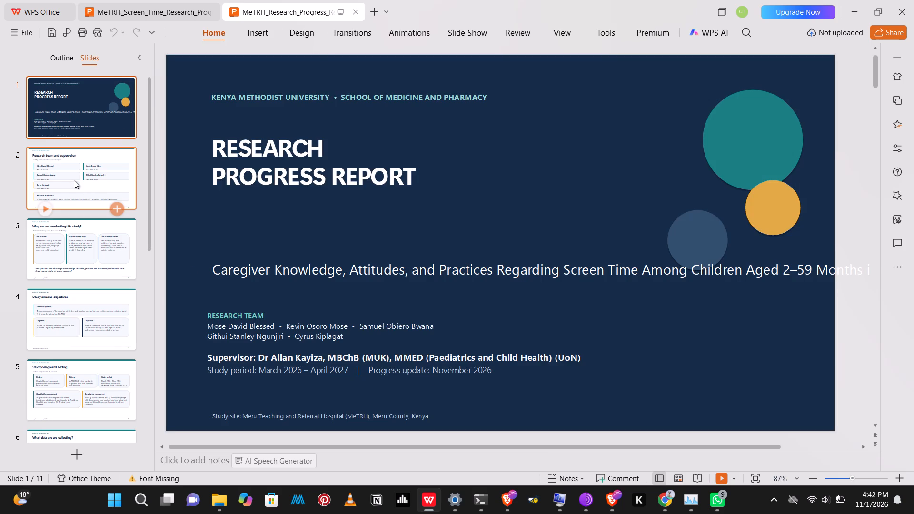
left_click(75, 239)
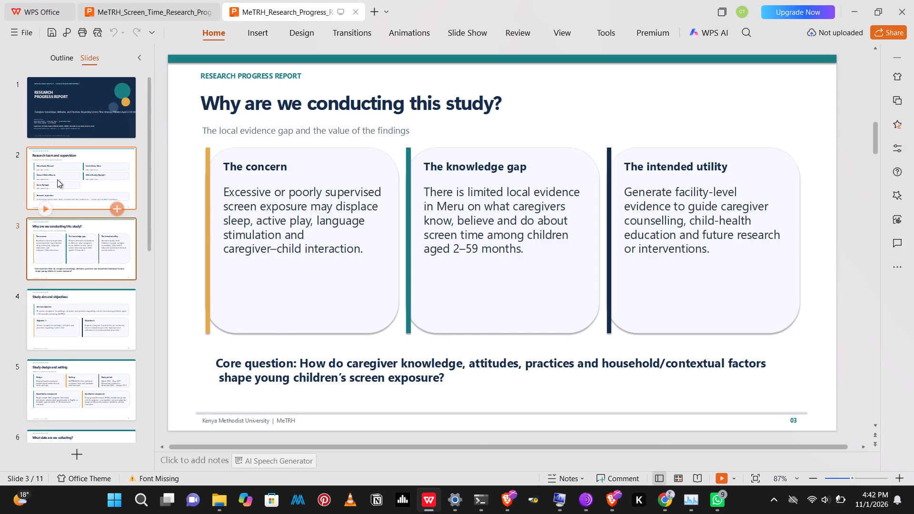
left_click(57, 179)
left_click(64, 244)
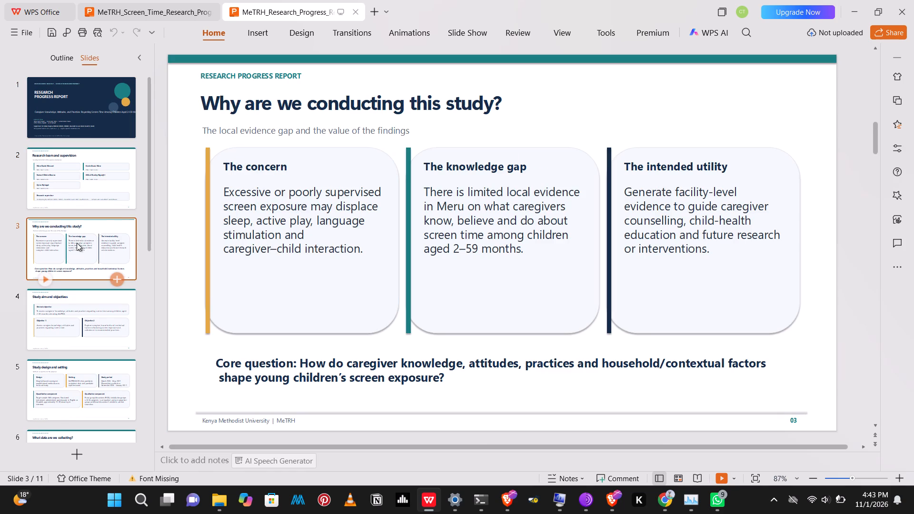
left_click(58, 187)
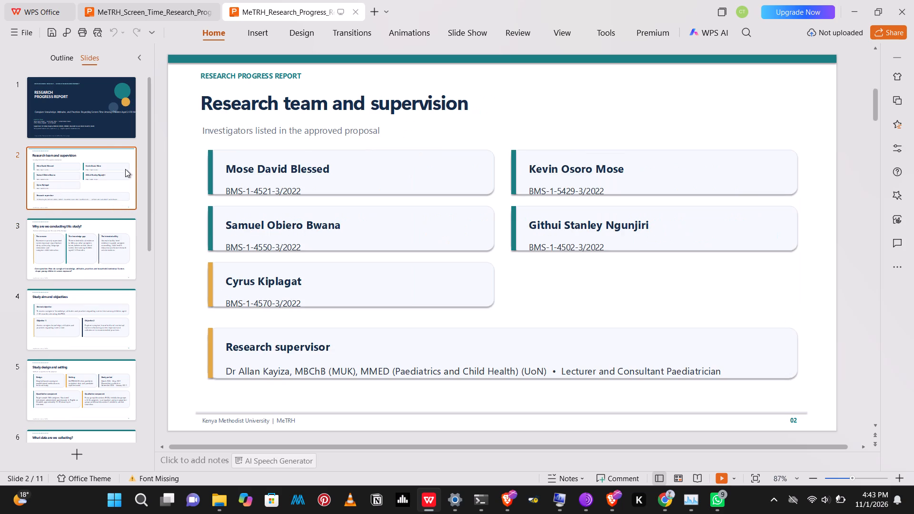
left_click(90, 113)
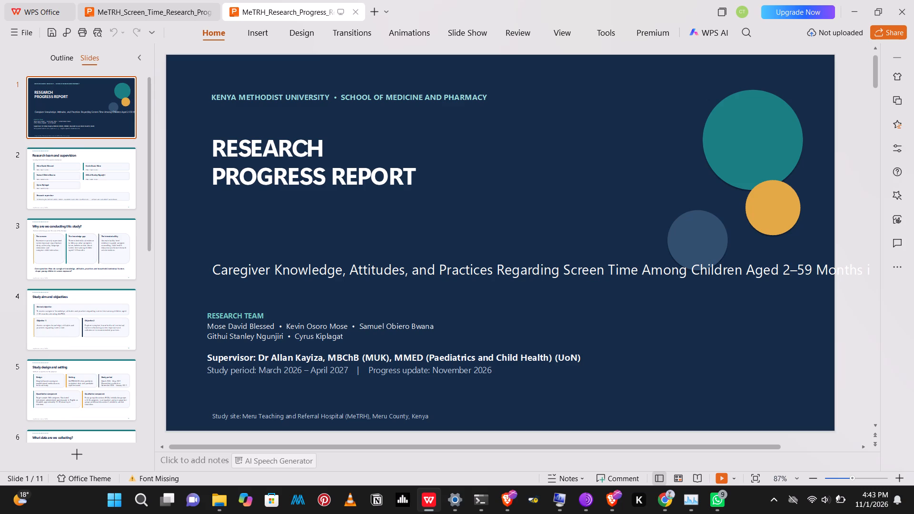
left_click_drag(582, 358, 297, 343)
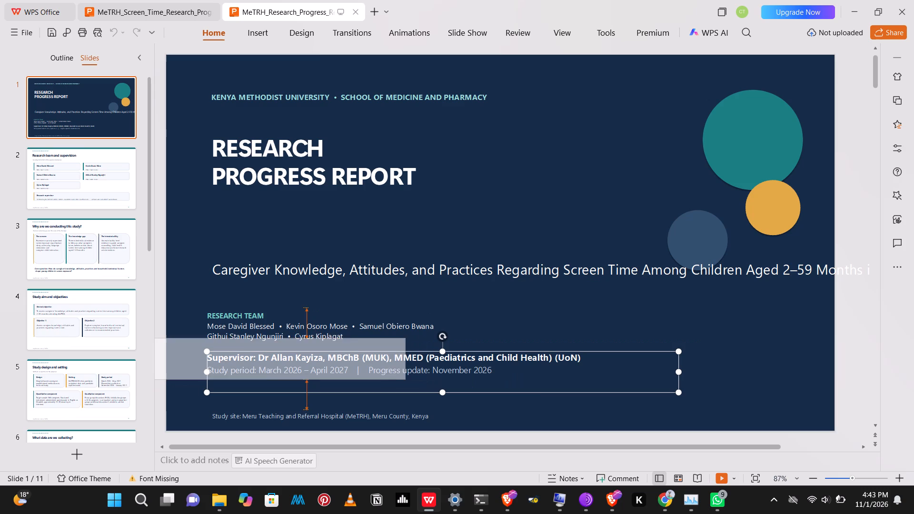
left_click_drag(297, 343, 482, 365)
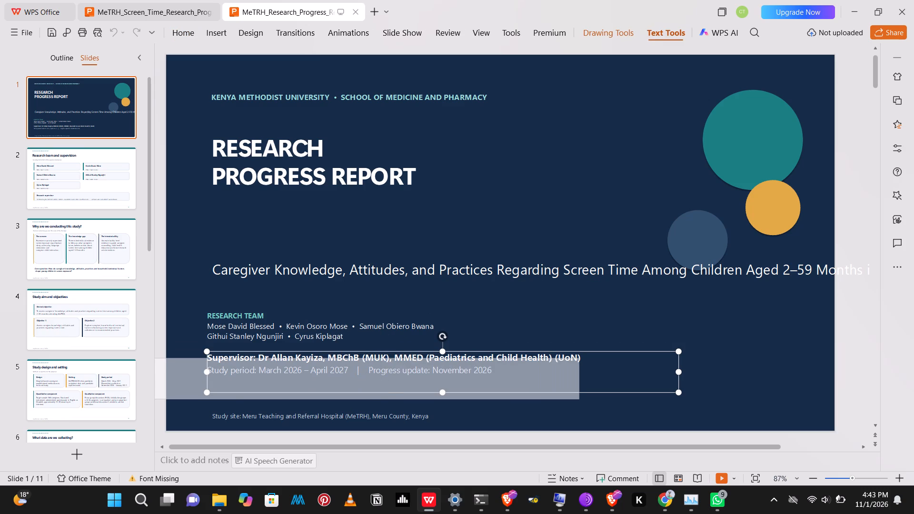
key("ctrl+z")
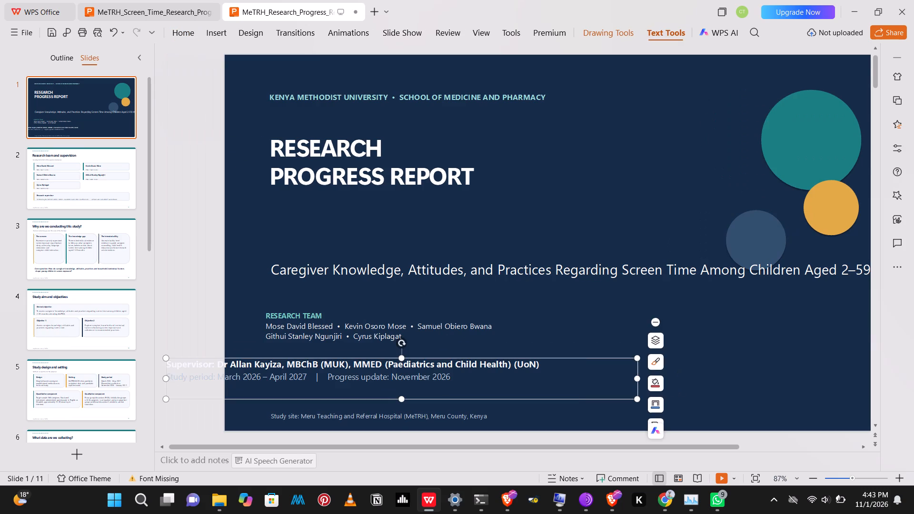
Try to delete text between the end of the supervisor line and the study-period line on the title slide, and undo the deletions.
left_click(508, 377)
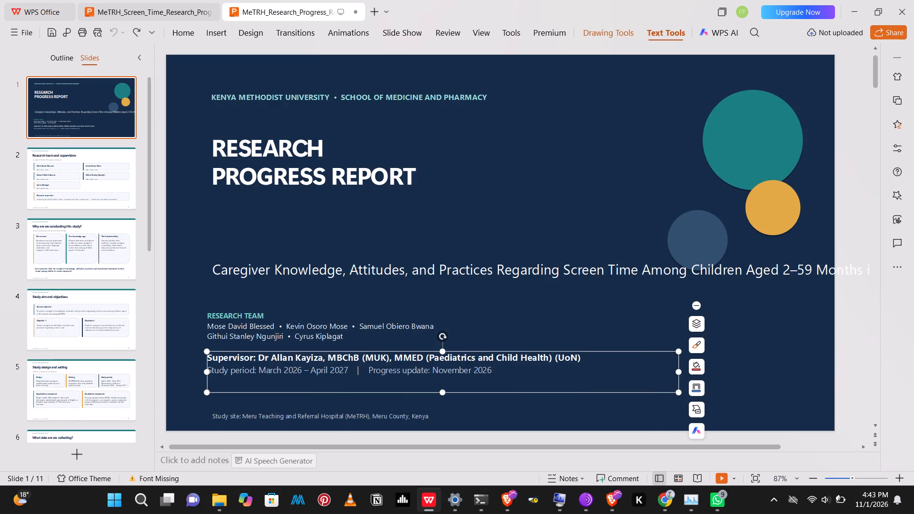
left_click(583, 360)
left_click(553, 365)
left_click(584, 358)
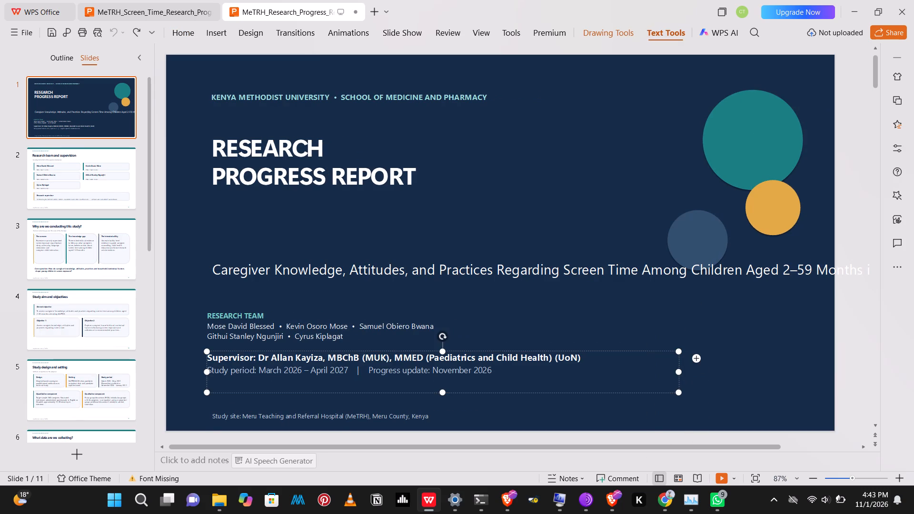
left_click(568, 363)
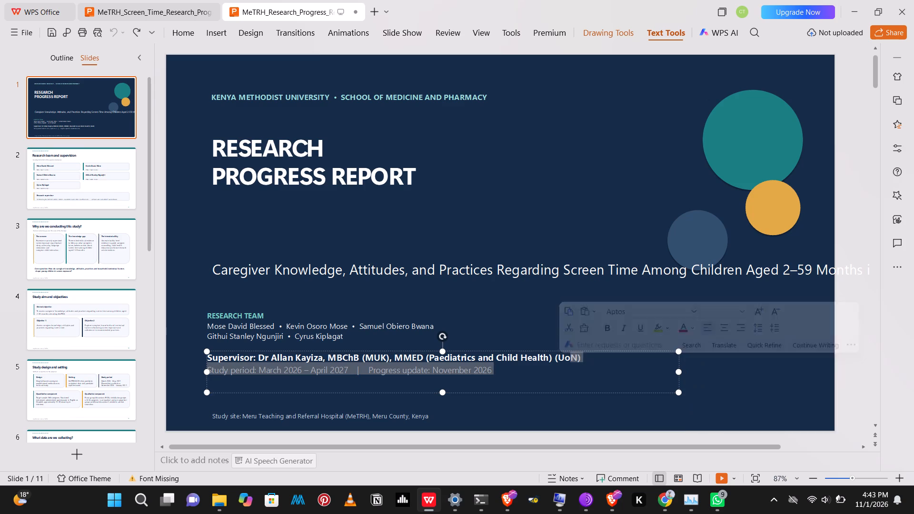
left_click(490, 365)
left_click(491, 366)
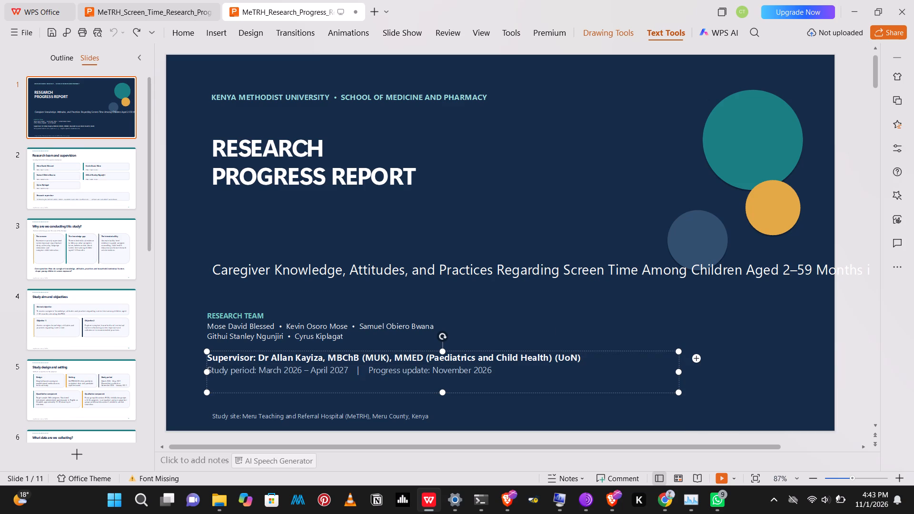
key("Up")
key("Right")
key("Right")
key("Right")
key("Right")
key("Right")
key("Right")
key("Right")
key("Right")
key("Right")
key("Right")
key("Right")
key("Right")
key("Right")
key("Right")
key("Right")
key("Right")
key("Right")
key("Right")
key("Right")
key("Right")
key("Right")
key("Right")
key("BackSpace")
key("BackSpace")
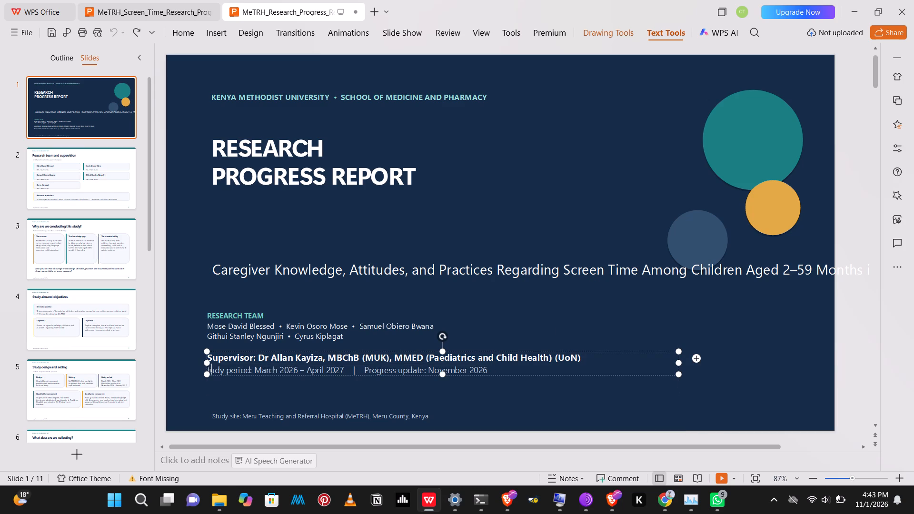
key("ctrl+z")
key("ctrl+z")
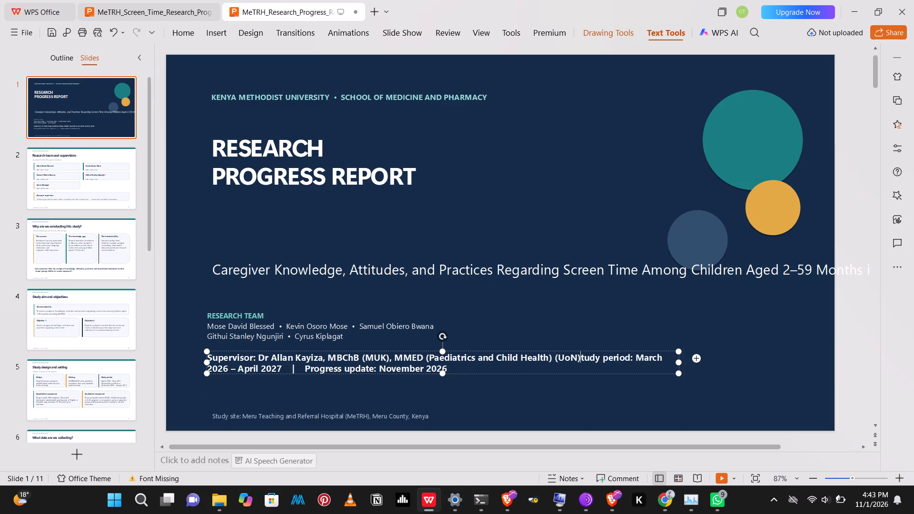
Delete the entire supervisor line above the study-period line on the title slide.
key("Left")
key("Left")
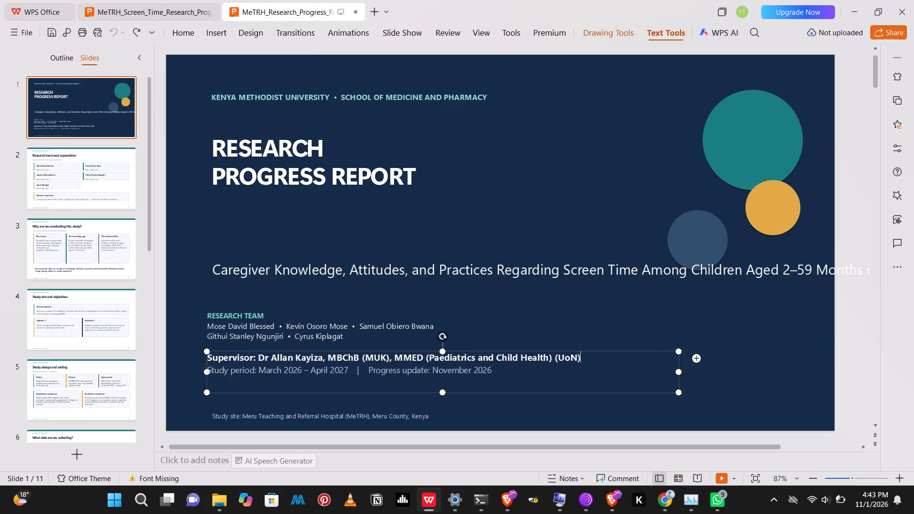
key("BackSpace")
key("BackSpace")
key("BackSpace")
key("BackSpace")
key("BackSpace")
key("BackSpace")
key("BackSpace")
key("BackSpace")
key("BackSpace")
key("BackSpace")
key("BackSpace")
key("BackSpace")
key("BackSpace")
key("BackSpace")
key("BackSpace")
key("BackSpace")
key("BackSpace")
key("BackSpace")
key("BackSpace")
key("BackSpace")
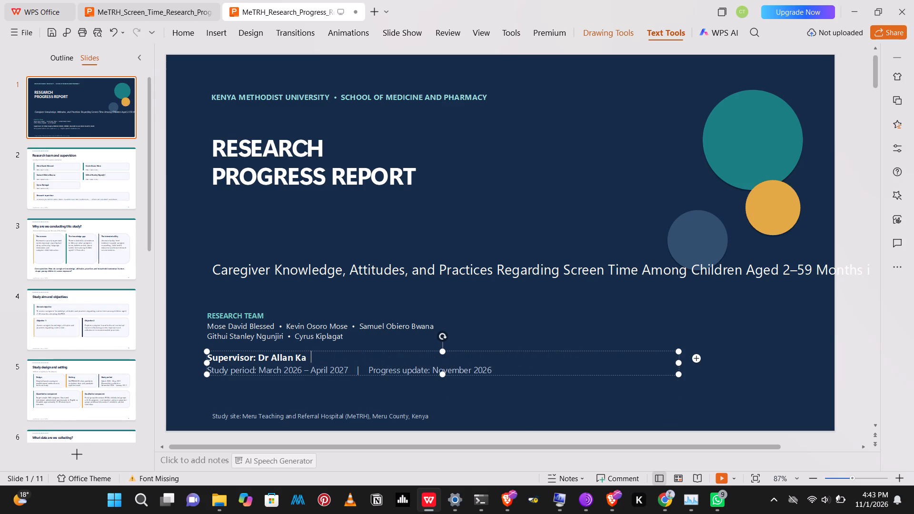
key("BackSpace")
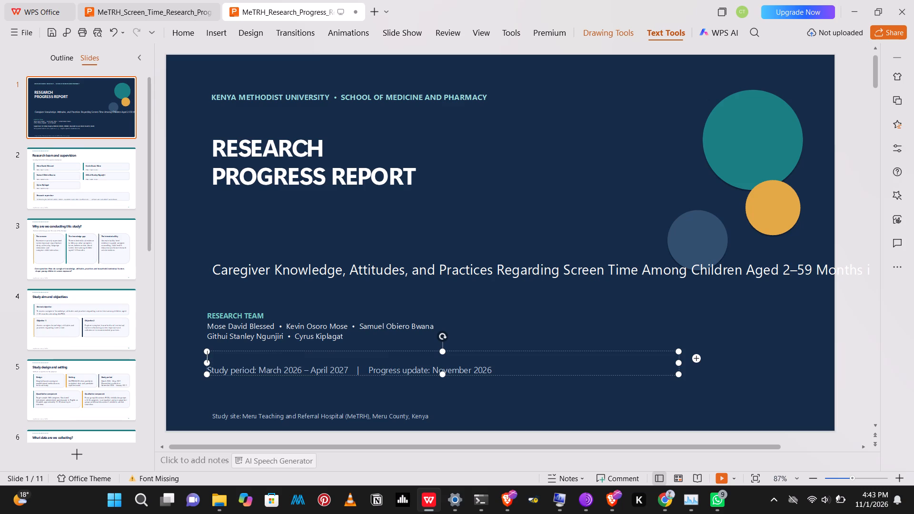
Clear the research team heading and member names on the title slide and delete their text box.
left_click(311, 327)
left_click_drag(342, 336, 290, 332)
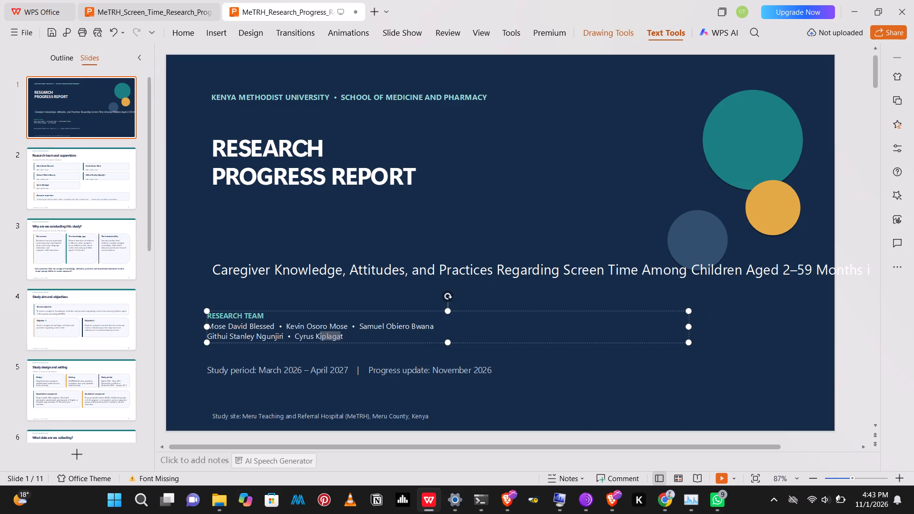
left_click_drag(290, 332, 207, 319)
key("BackSpace")
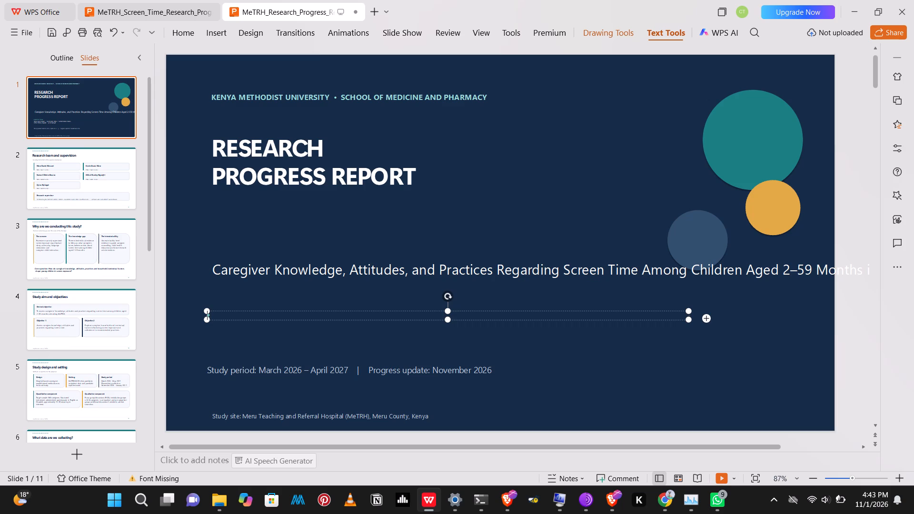
right_click(651, 310)
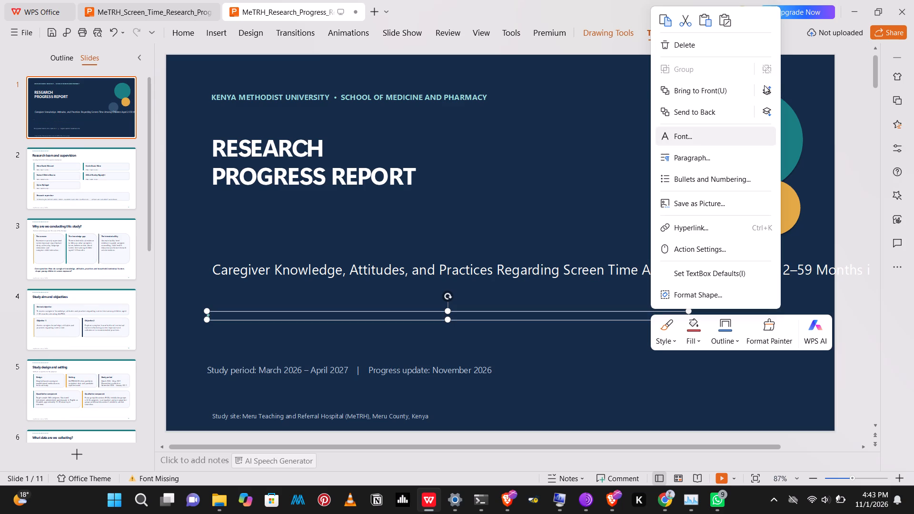
left_click(711, 47)
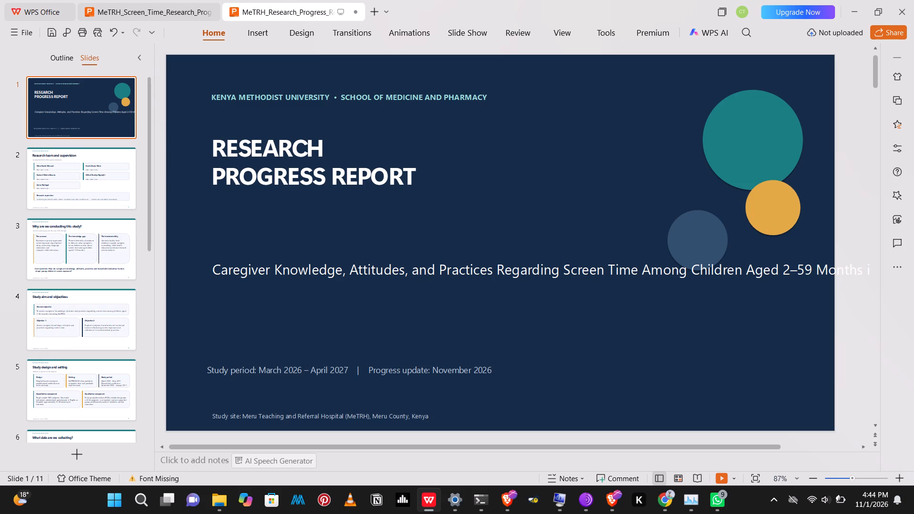
Insert the label "Topic :" directly before "Caregiver Knowledge" in the study title on the title slide.
left_click(214, 267)
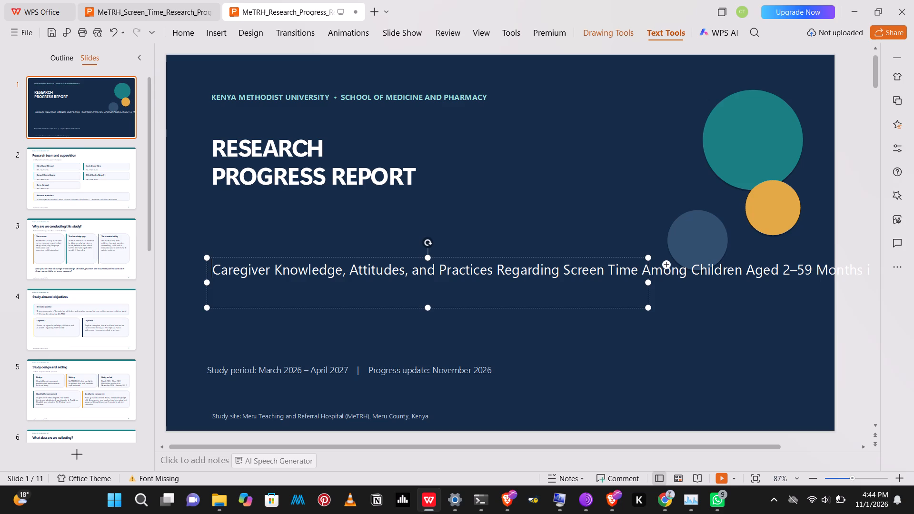
key("shift+t")
type("op")
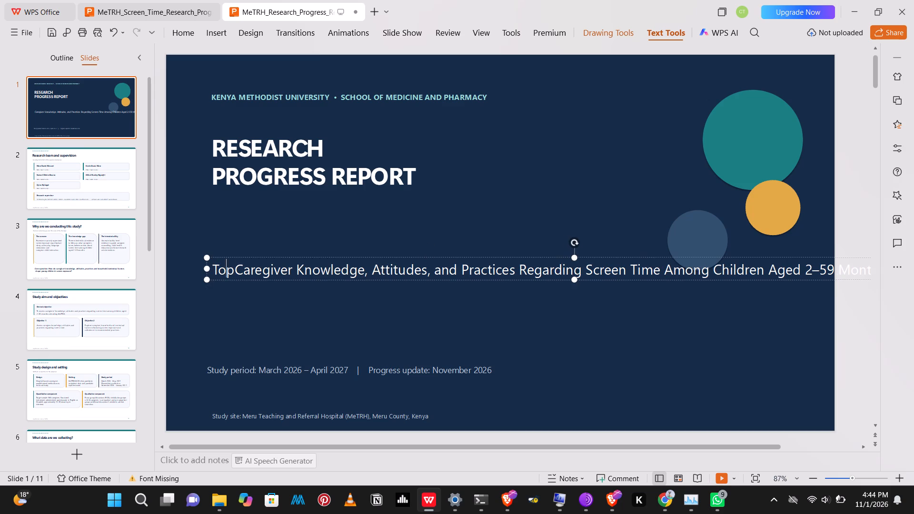
type("ic")
key("space")
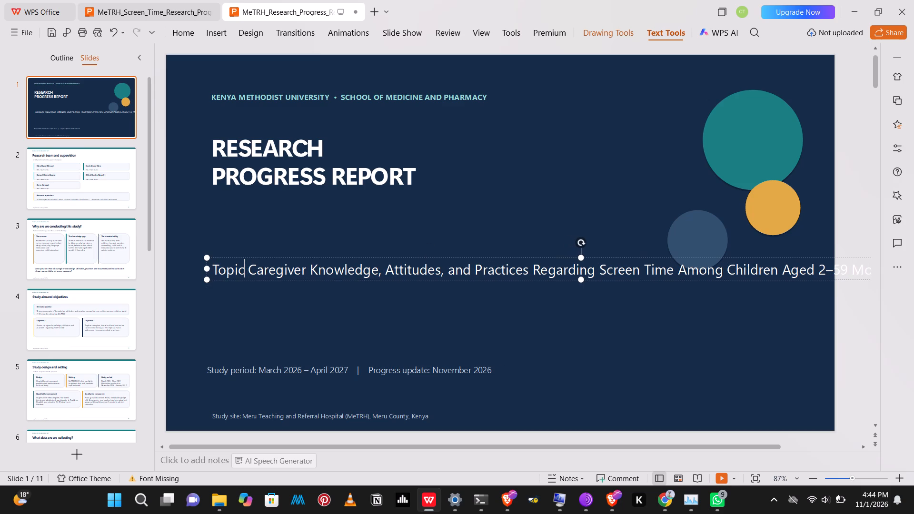
key("semicolon")
key("BackSpace")
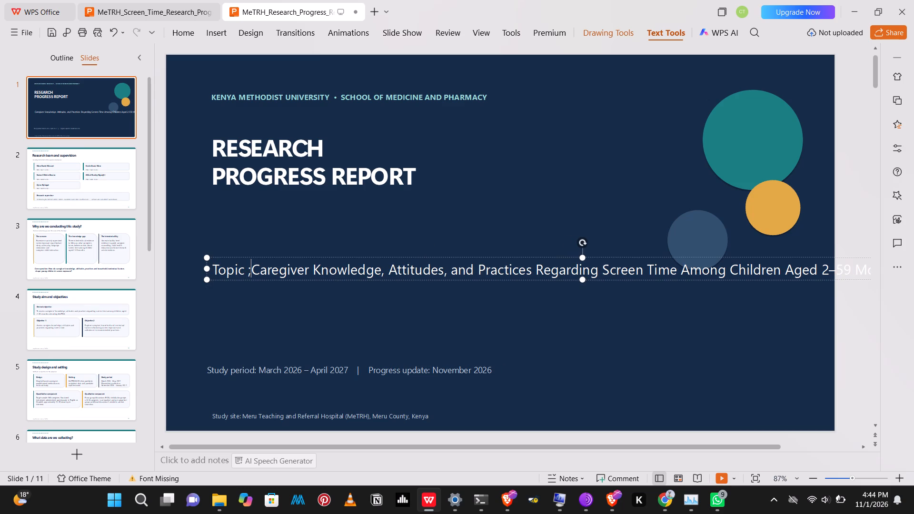
key("semicolon")
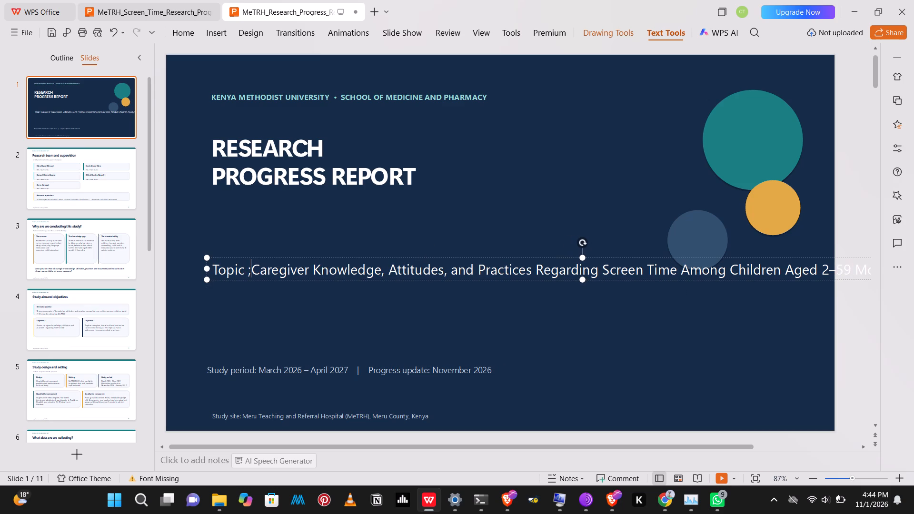
key("BackSpace")
key("shift+colon")
Make the "Topic" label and the study title text from "Caregiver" to "Meru" bold.
left_click_drag(214, 272, 245, 271)
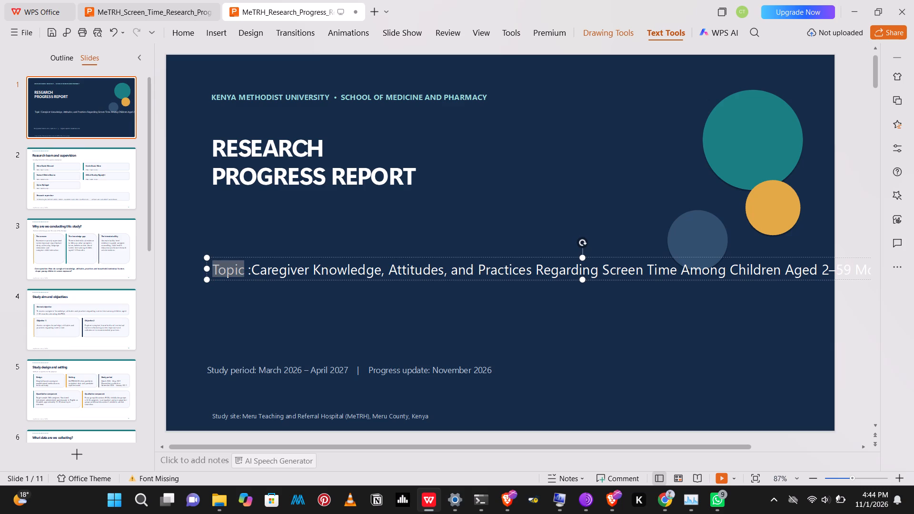
left_click_drag(245, 271, 247, 272)
key("ctrl+b")
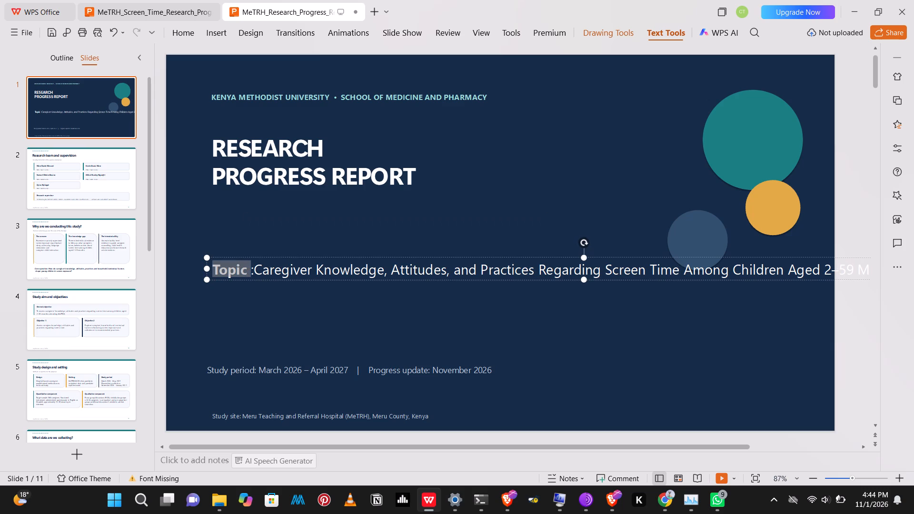
left_click(258, 274)
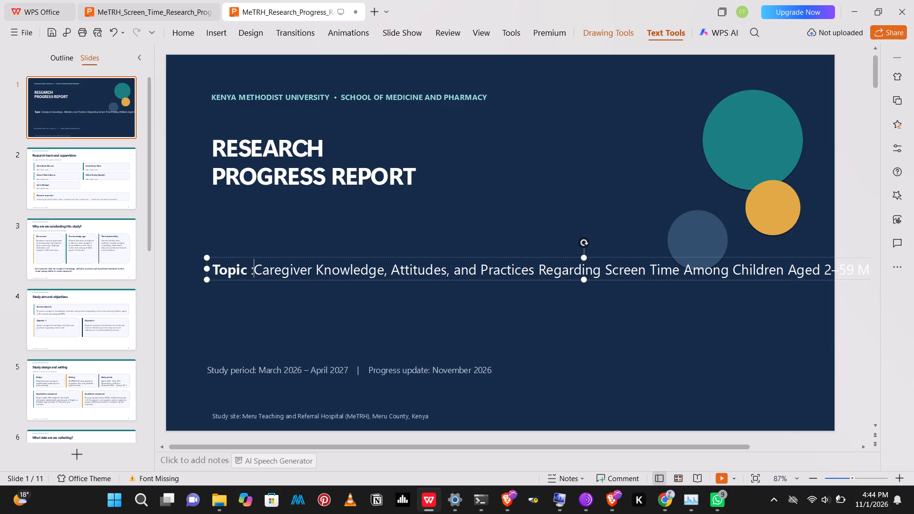
left_click_drag(256, 271, 635, 257)
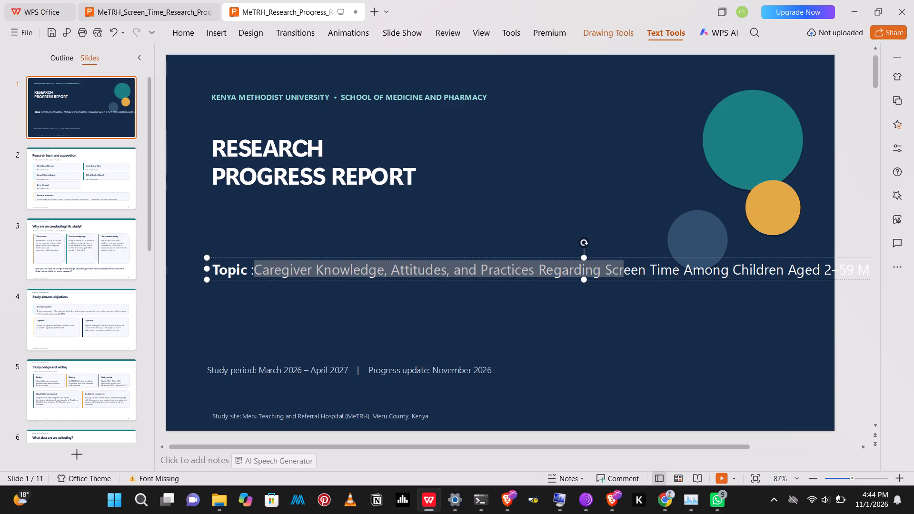
left_click_drag(635, 257, 884, 276)
key("ctrl+b")
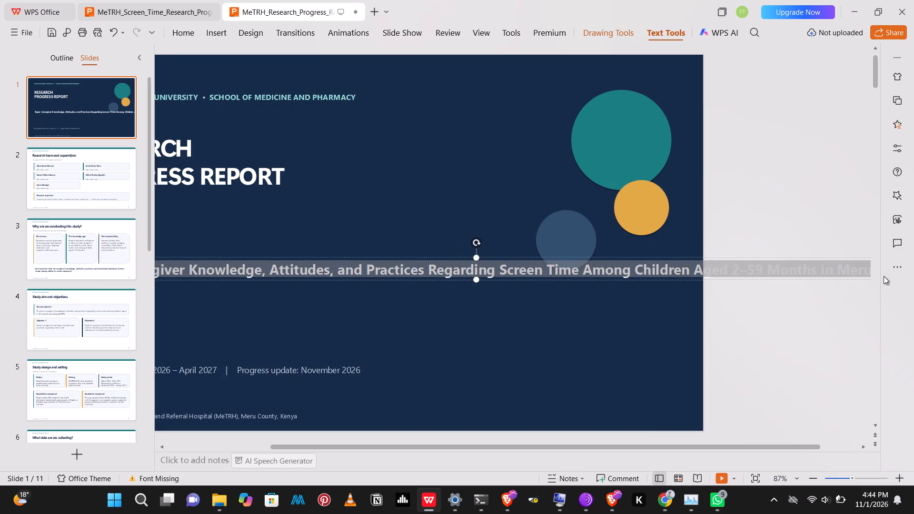
Break the study title onto a second line before "Children Aged 2–59 Months in Meru".
left_click(635, 272)
key("Return")
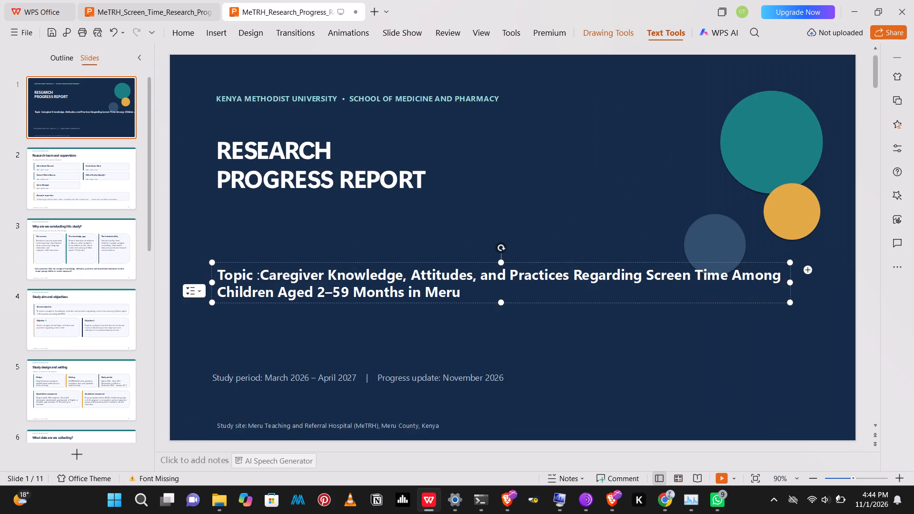
left_click(613, 348)
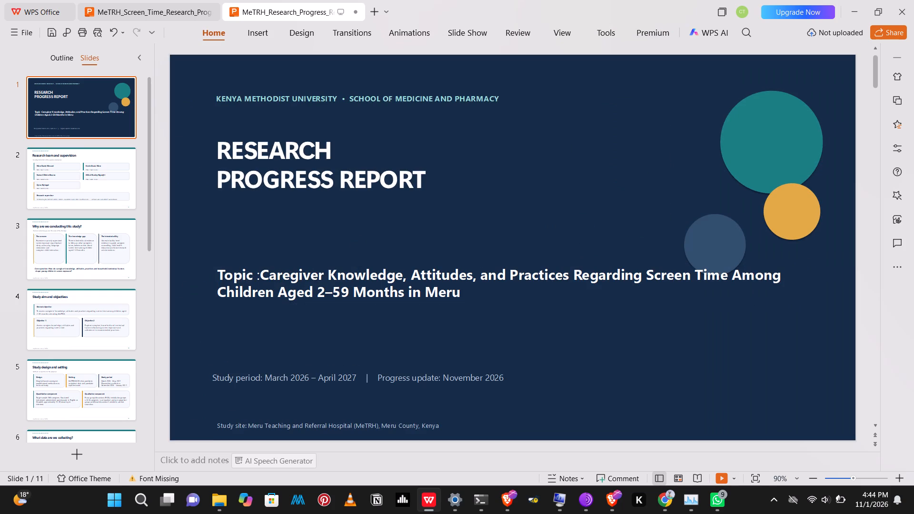
Set the font size of the study title, from "Caregiver" to "Meru", to 25.
left_click_drag(261, 275, 353, 296)
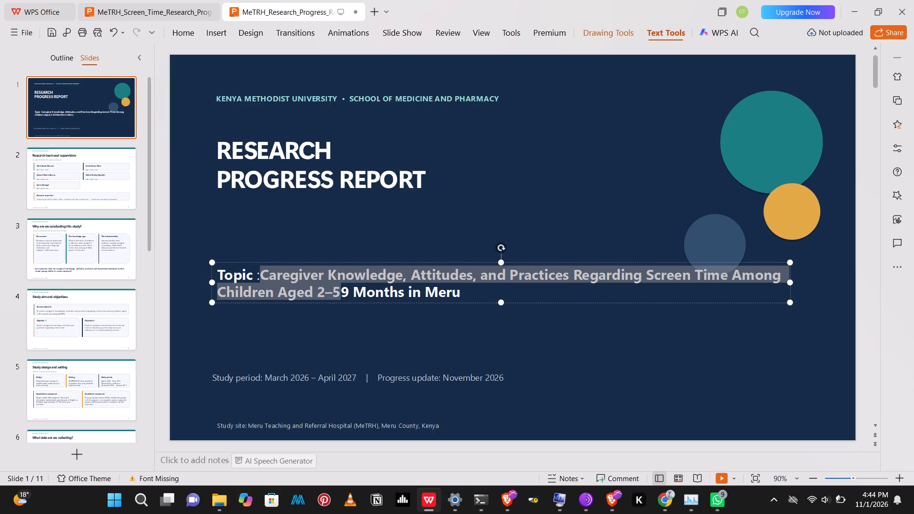
left_click_drag(353, 296, 475, 297)
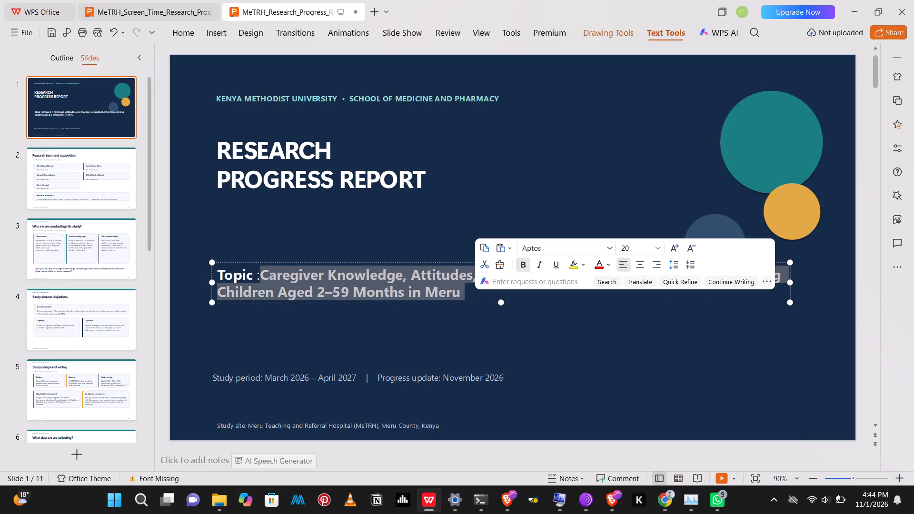
left_click(607, 248)
left_click(564, 247)
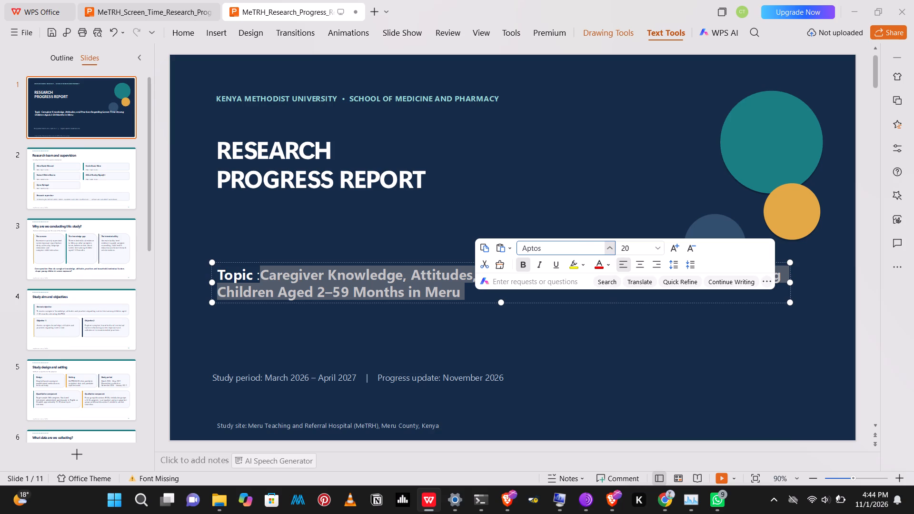
left_click(574, 247)
left_click(633, 250)
left_click(630, 250)
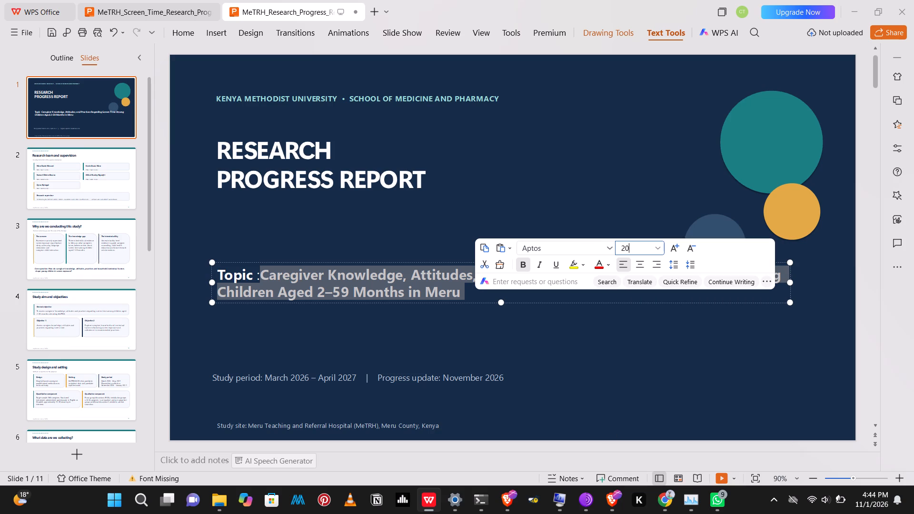
key("BackSpace")
key("5")
key("Return")
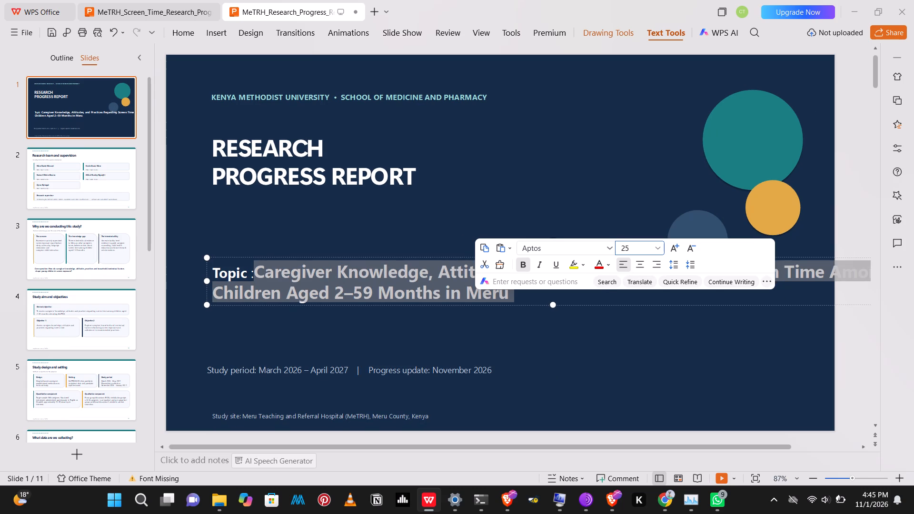
left_click(600, 297)
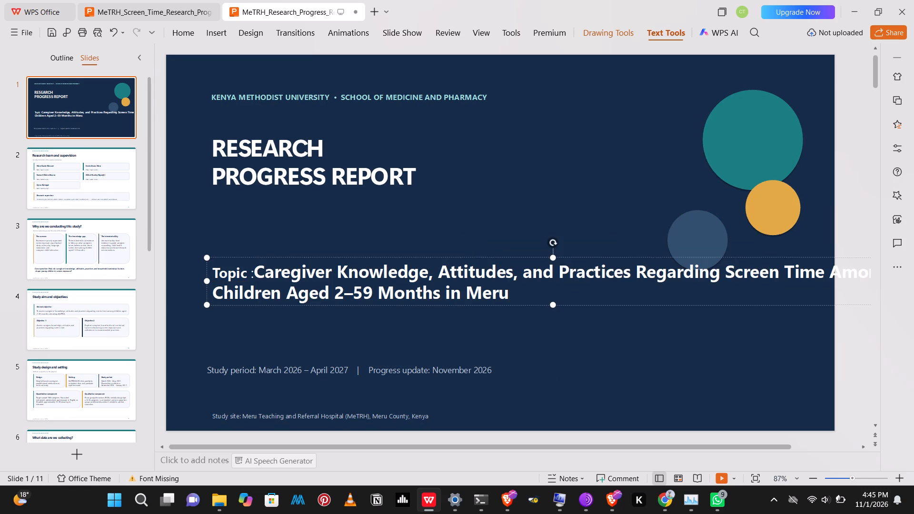
Delete the word "Topic" in front of the colon at the start of the study title.
left_click(246, 277)
key("BackSpace")
key("BackSpace")
key("BackSpace")
key("BackSpace")
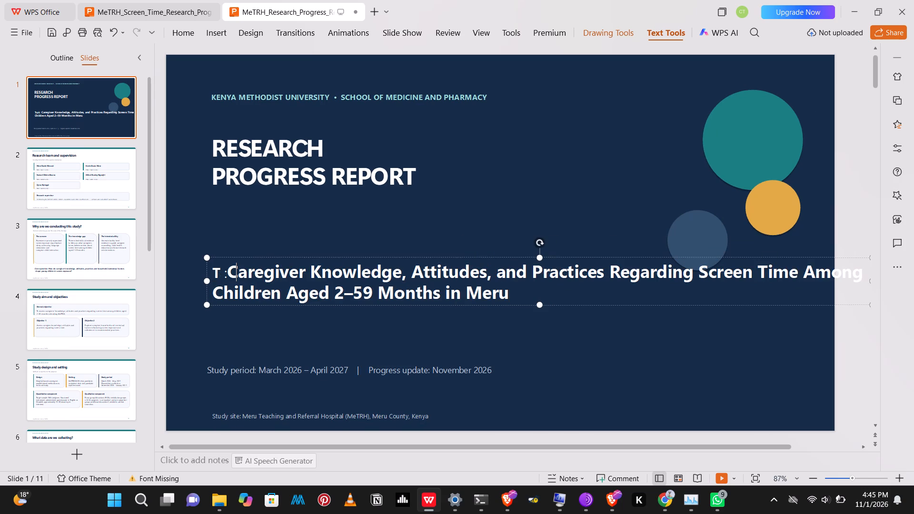
key("BackSpace")
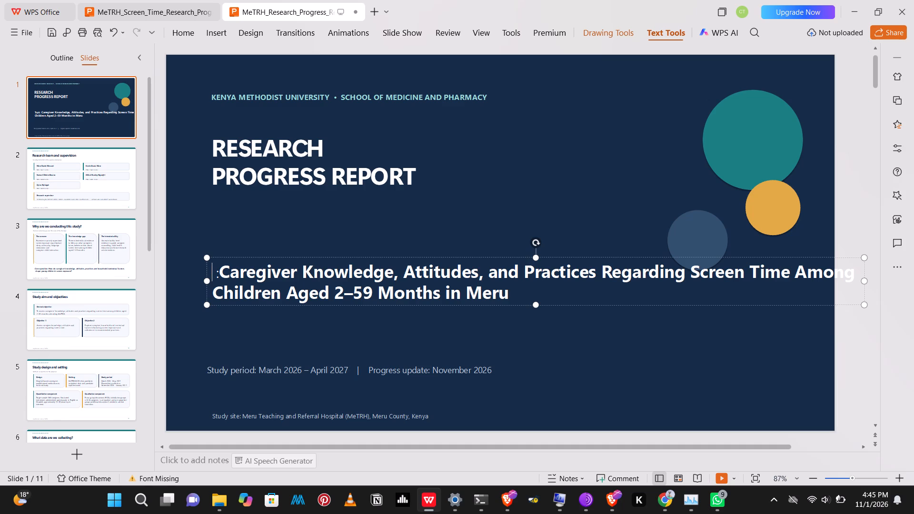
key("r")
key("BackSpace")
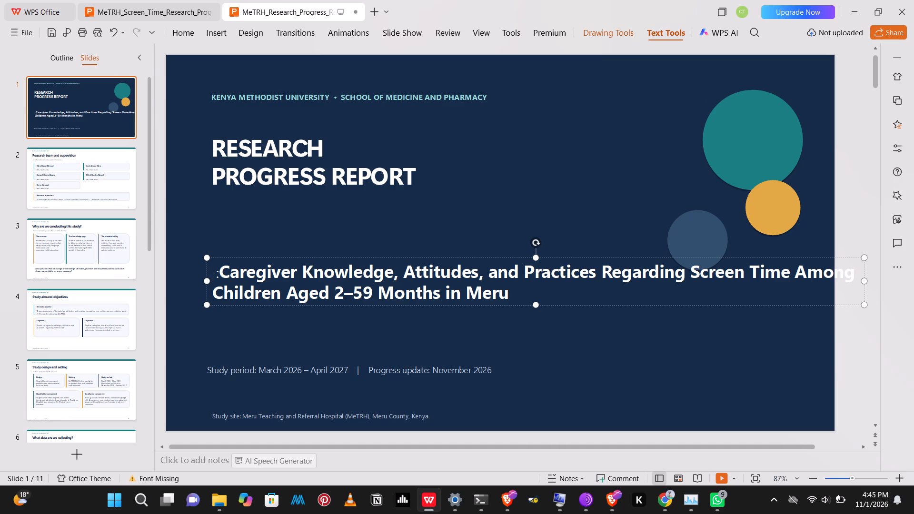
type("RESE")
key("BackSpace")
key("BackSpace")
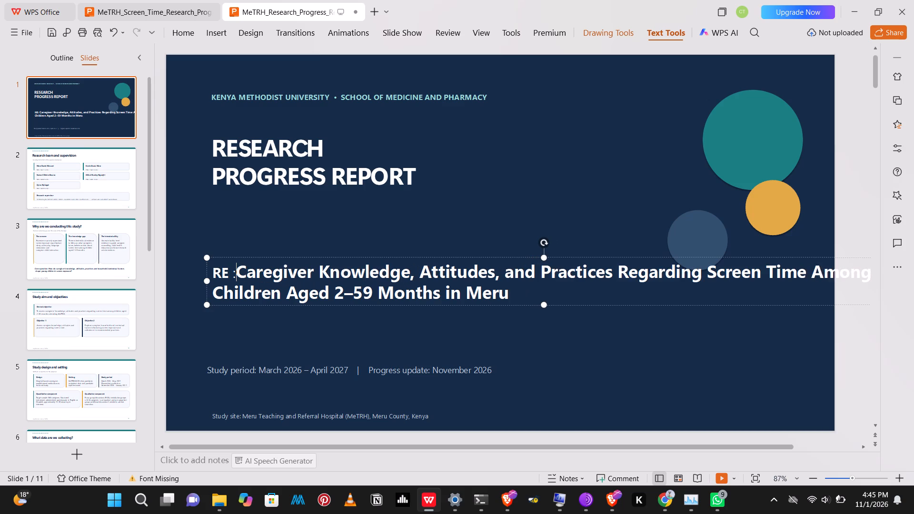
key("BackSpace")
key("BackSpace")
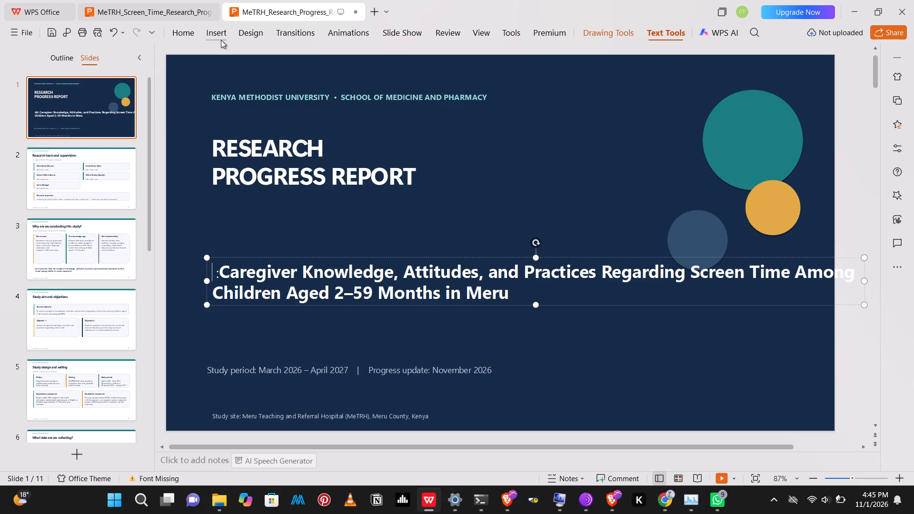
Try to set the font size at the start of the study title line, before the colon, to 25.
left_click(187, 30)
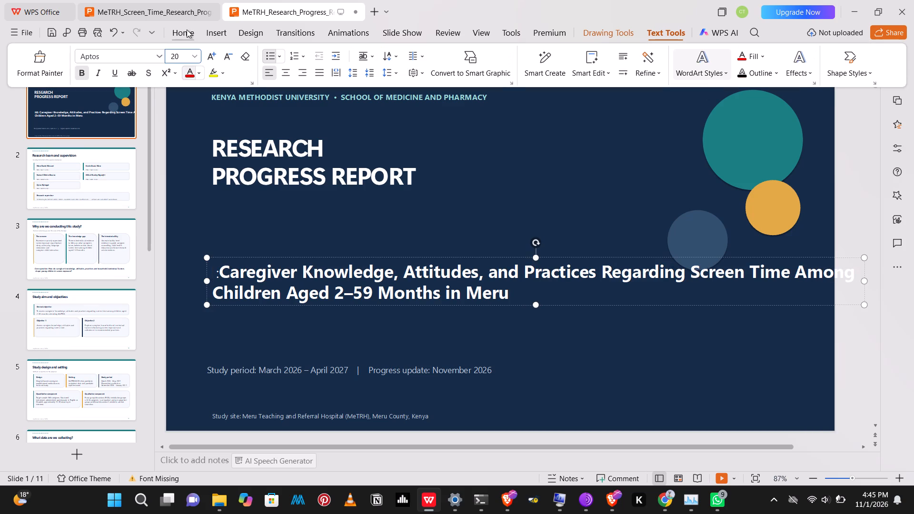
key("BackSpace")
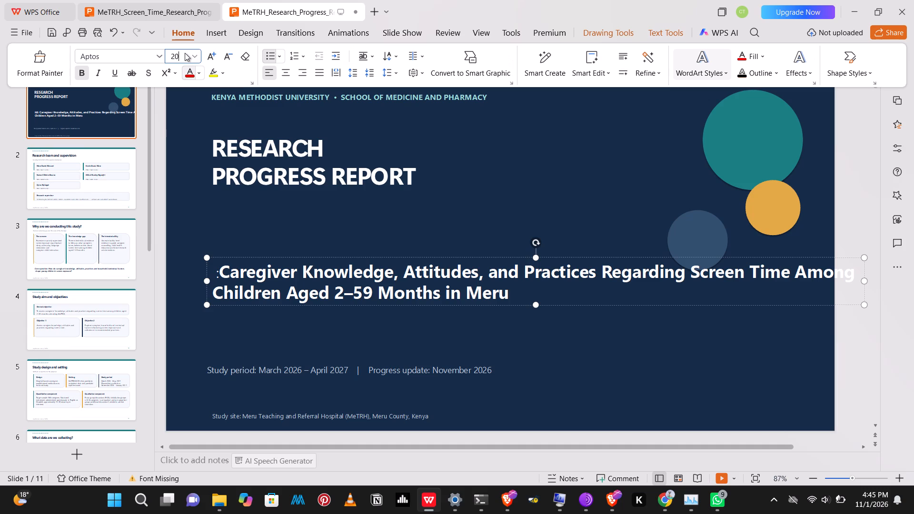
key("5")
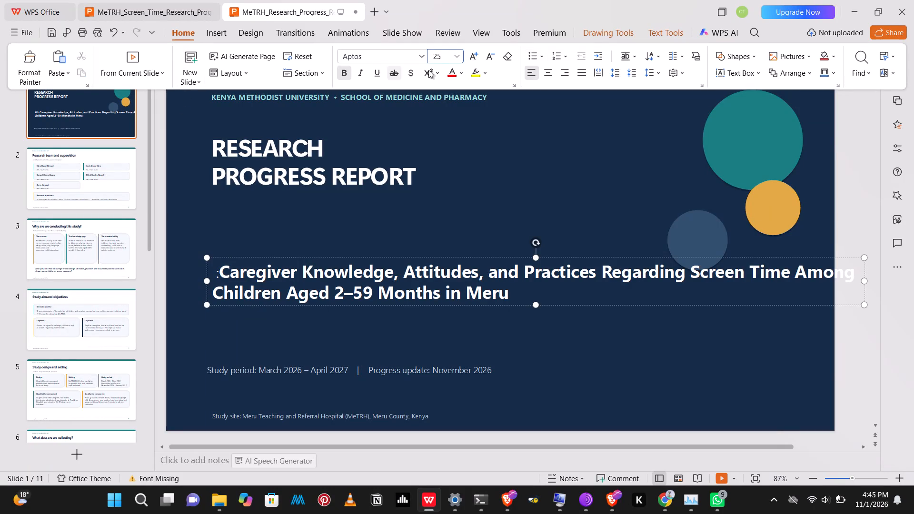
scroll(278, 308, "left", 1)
Insert the label "RESEARCH TOPIC" before the colon at the start of the study title.
left_click(219, 266)
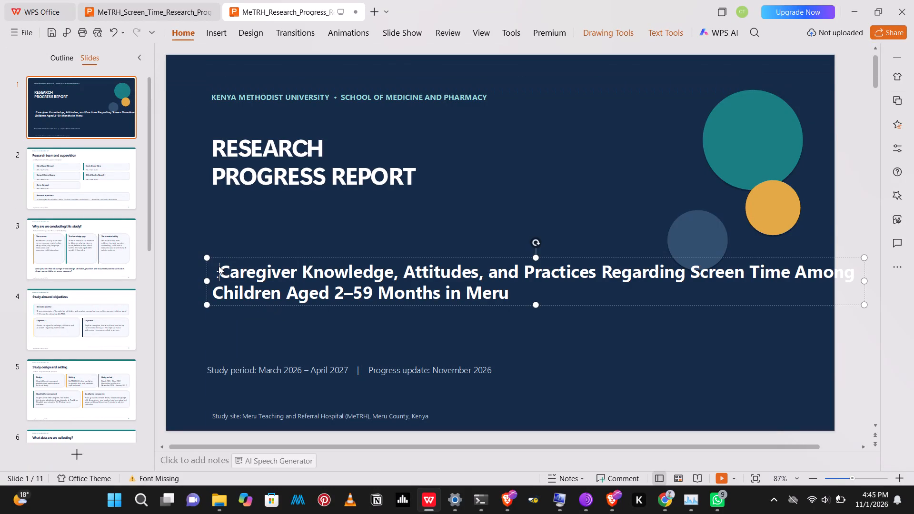
left_click(215, 269)
key("r")
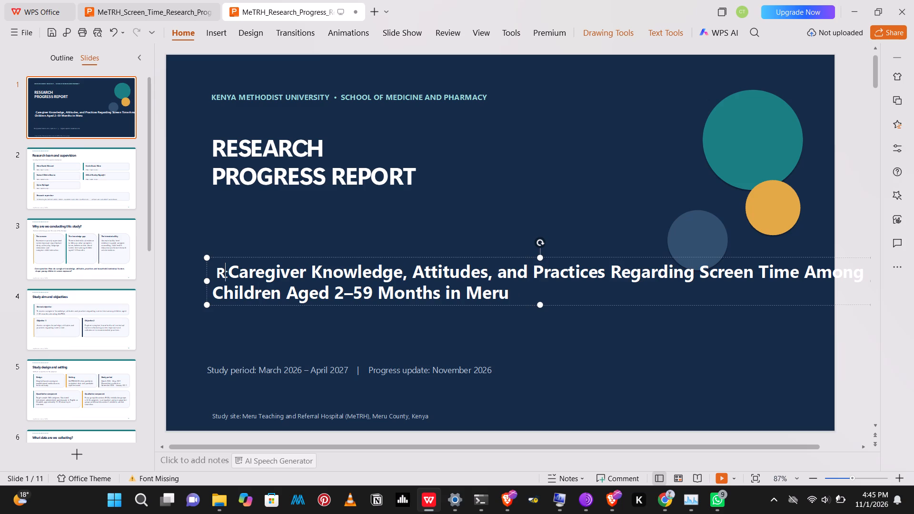
type("ESEARCH")
key("space")
type("TOPIV")
key("BackSpace")
key("c")
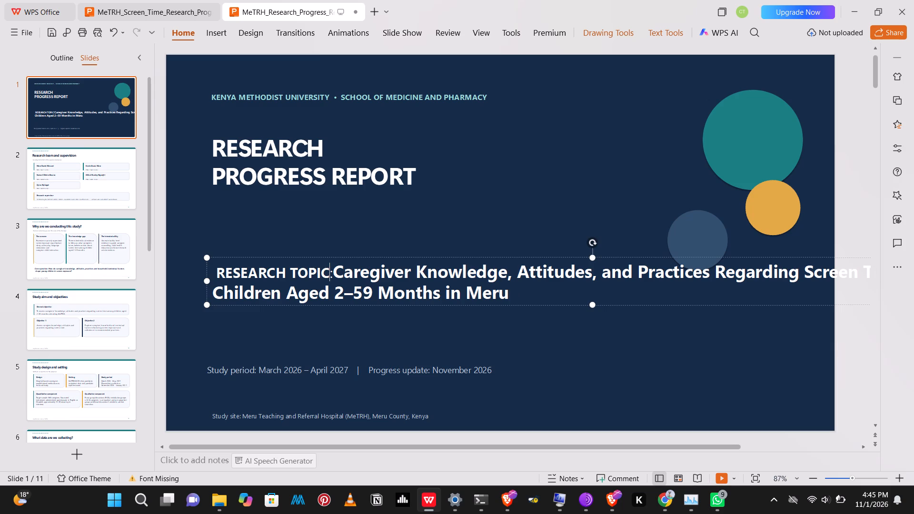
Move the study title text box left and slightly up on the title slide.
left_click_drag(882, 274, 868, 274)
left_click_drag(868, 274, 848, 274)
left_click_drag(651, 257, 619, 253)
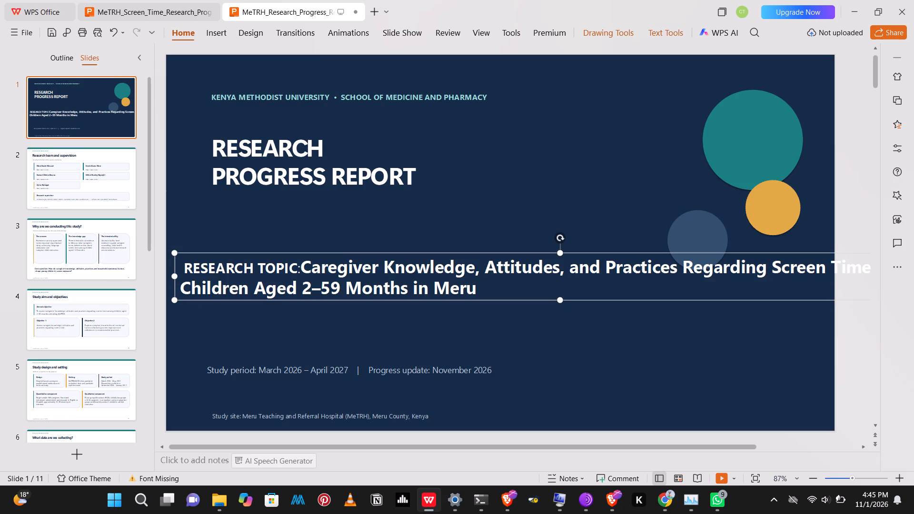
left_click(829, 277)
left_click(878, 274)
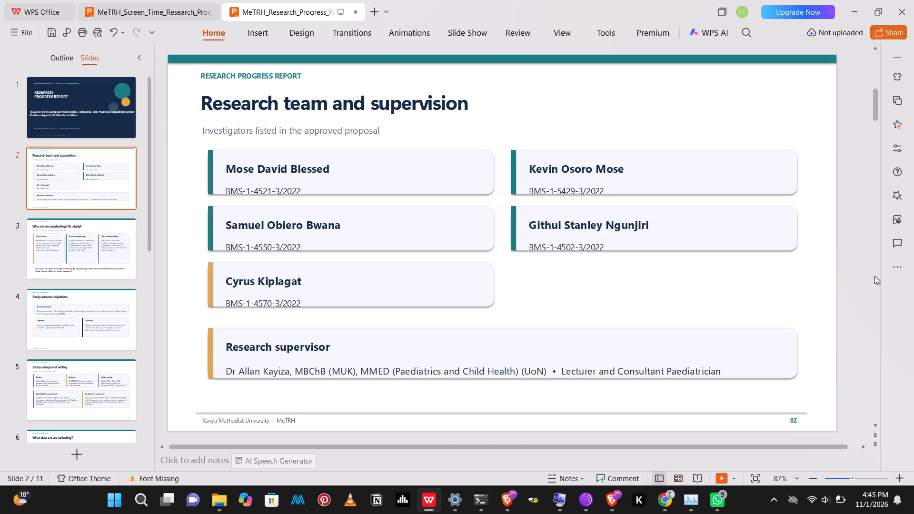
Break the study title before "Screen Time Among" on slide 1 and join "Children Aged 2–59 Months in Meru" onto that second line.
left_click(108, 108)
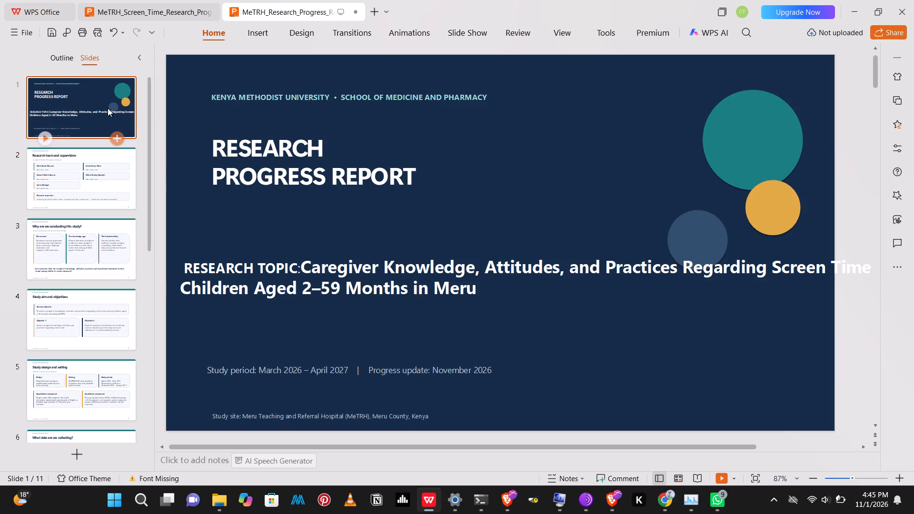
left_click(682, 274)
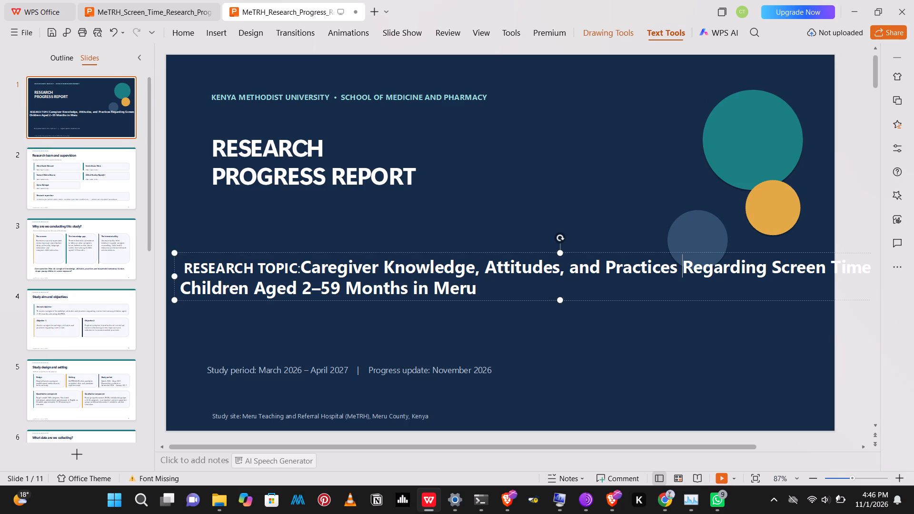
left_click(769, 270)
key("Return")
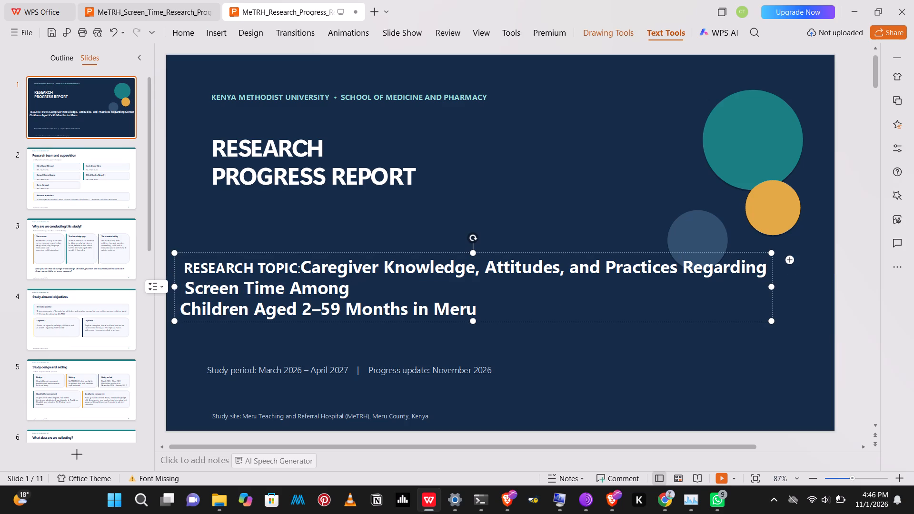
left_click(179, 312)
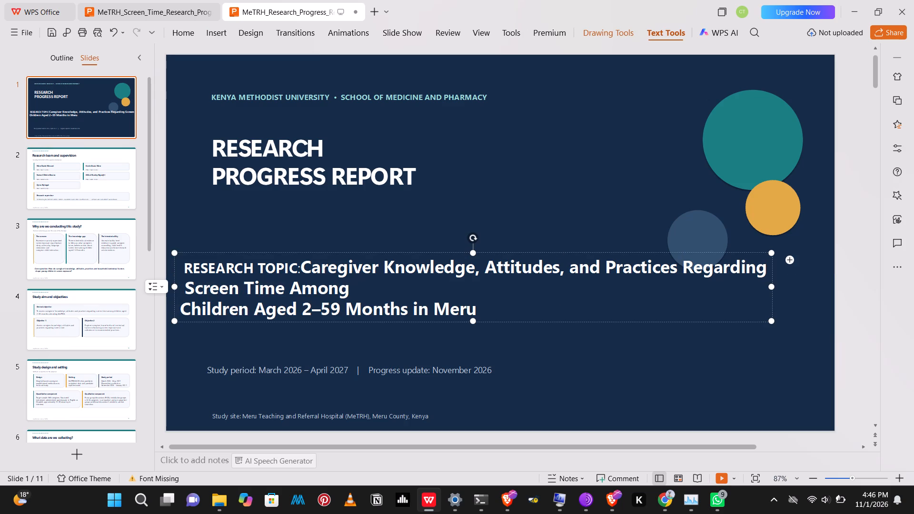
left_click(187, 313)
key("BackSpace")
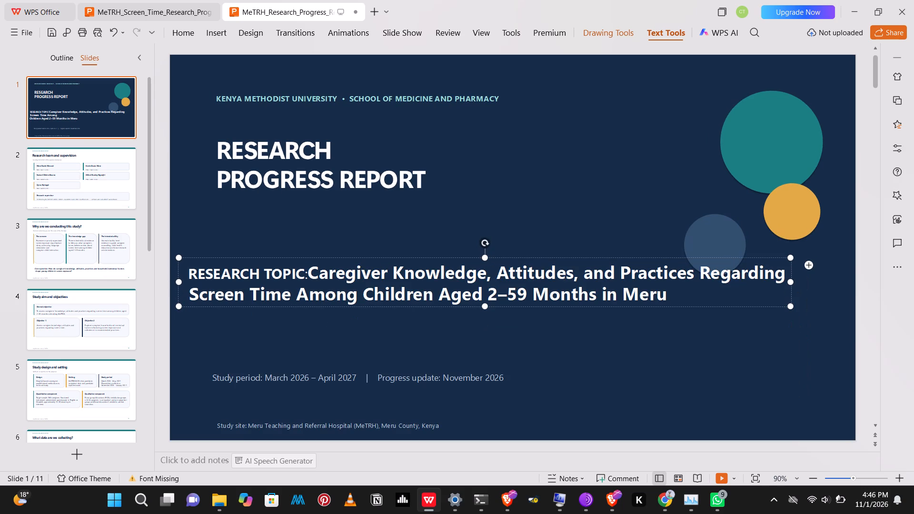
Widen the study title text box toward the slide's right edge and replace the line break before "Screen Time" with a space.
left_click_drag(790, 283, 838, 278)
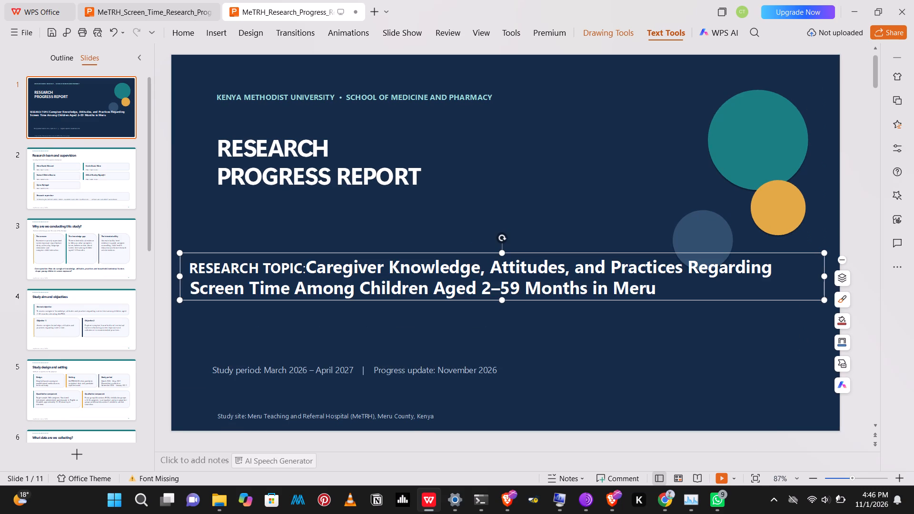
left_click(188, 291)
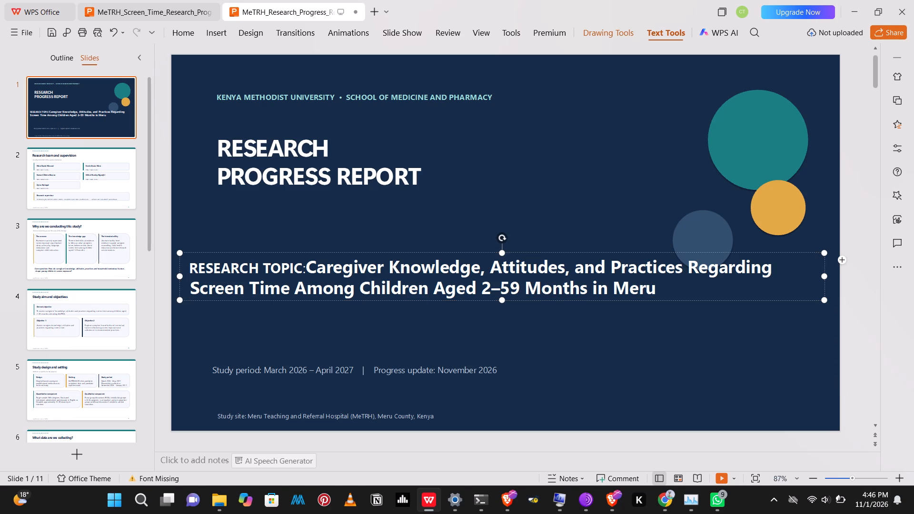
key("BackSpace")
key("BackSpace")
key("space")
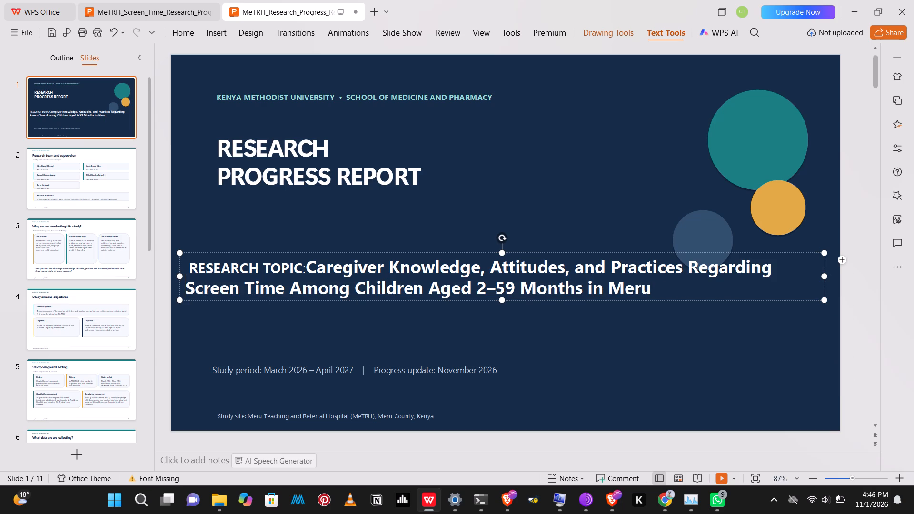
Change the label before the study title from all capitals to "Research Topic", with a space before the colon.
left_click_drag(302, 272, 202, 273)
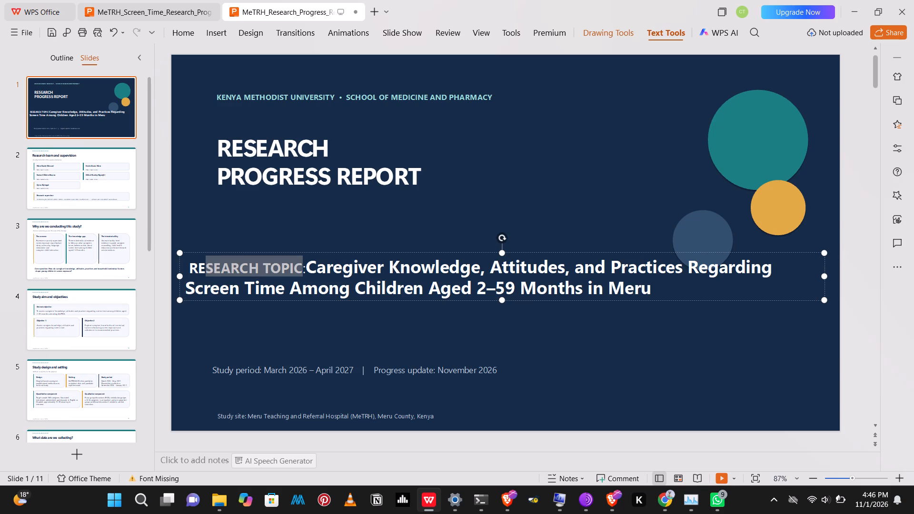
left_click_drag(202, 273, 194, 272)
key("BackSpace")
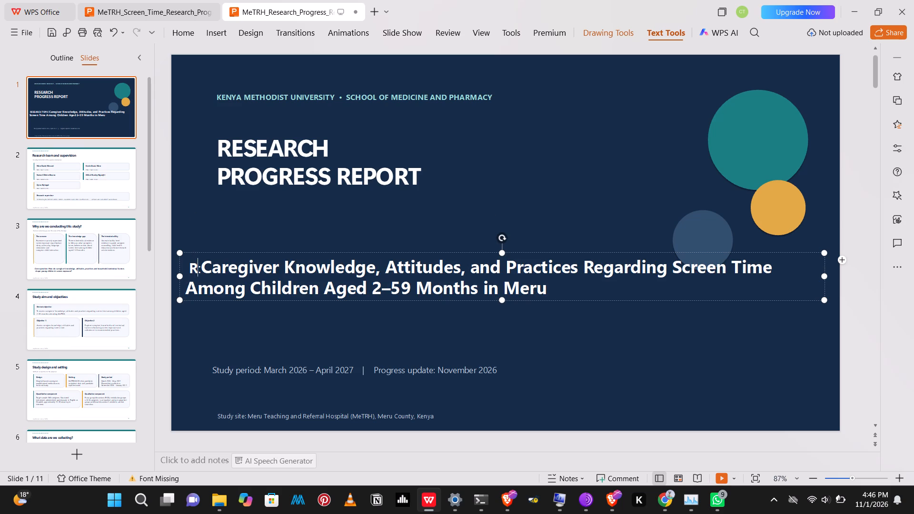
type("esea")
type("rc")
type("h top")
key("BackSpace")
key("BackSpace")
key("BackSpace")
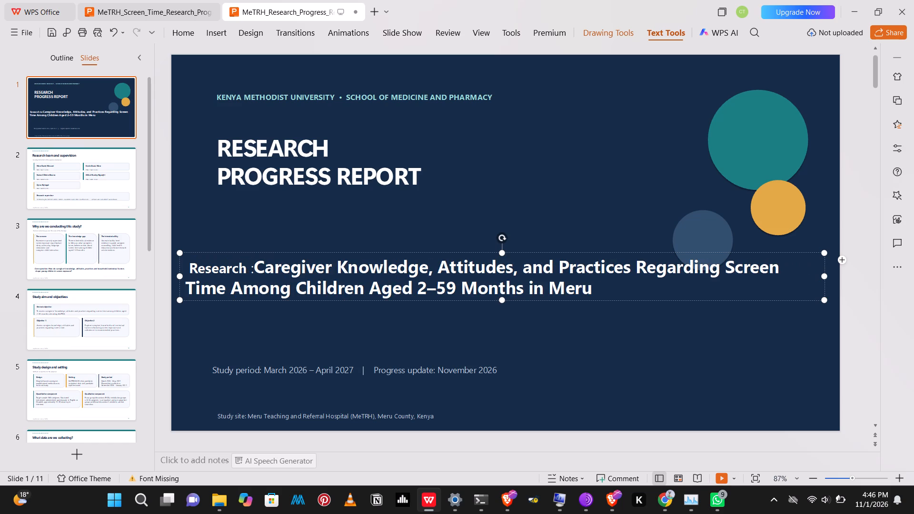
key("shift+t")
type("opic")
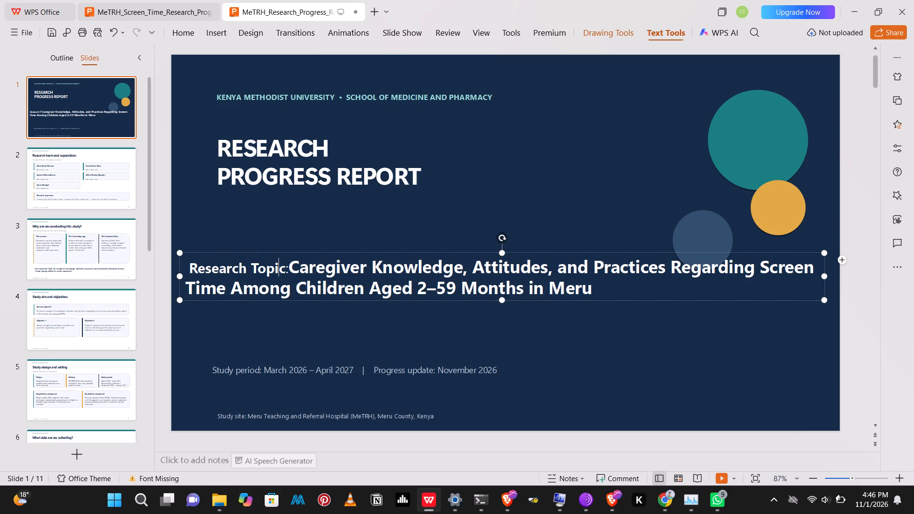
key("space")
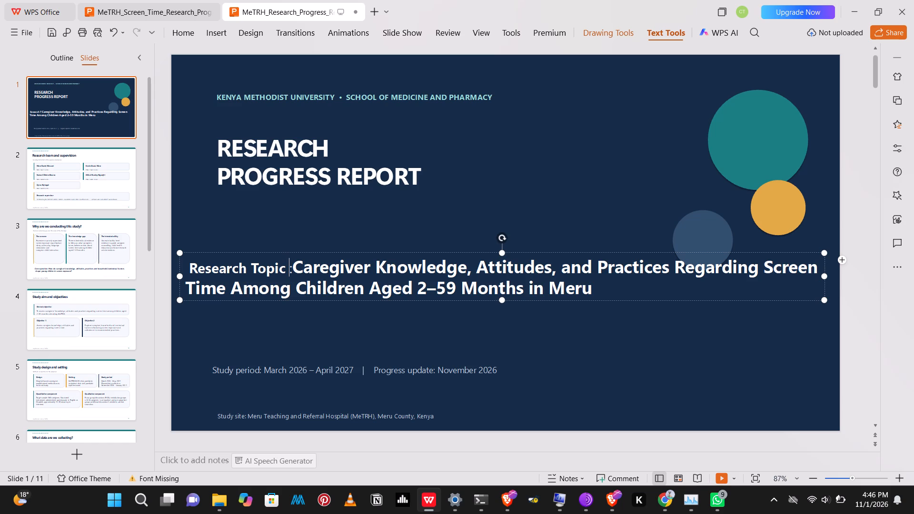
left_click(523, 181)
left_click(556, 351)
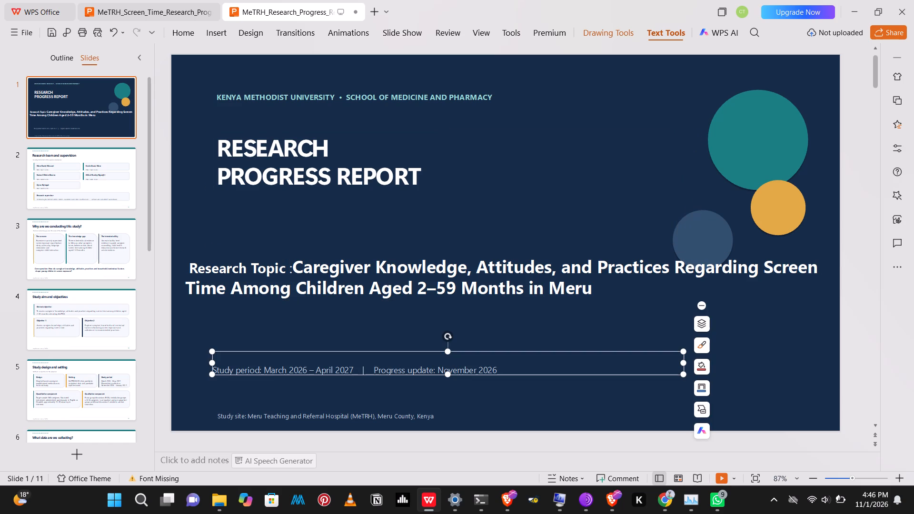
Look over the content and layout of slides 3 to 5.
left_click(89, 181)
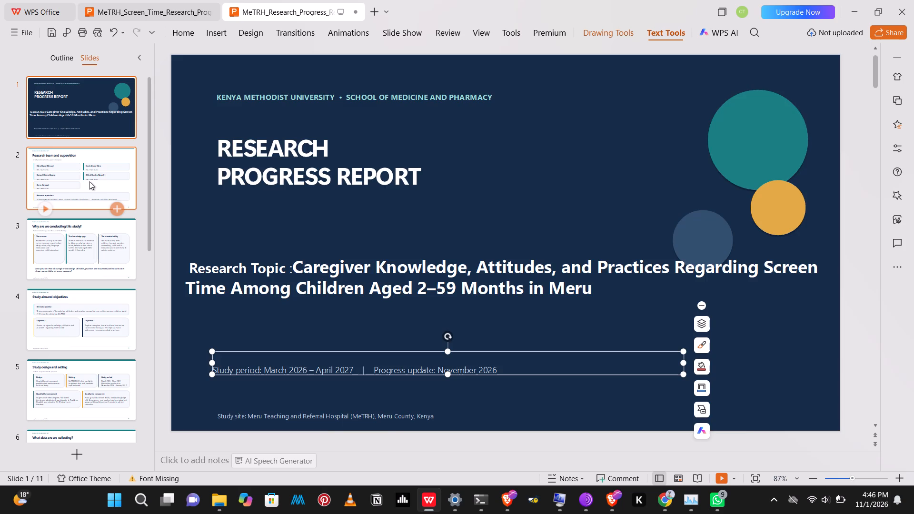
left_click(79, 254)
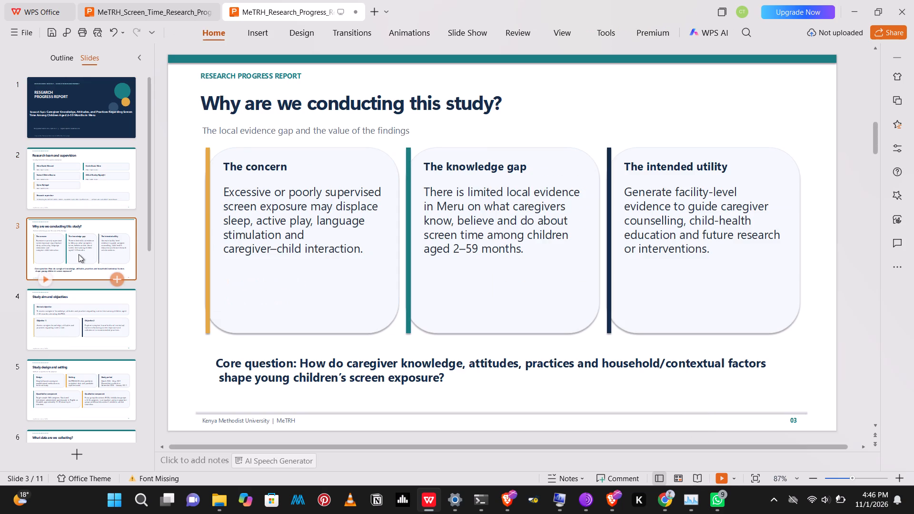
left_click(62, 322)
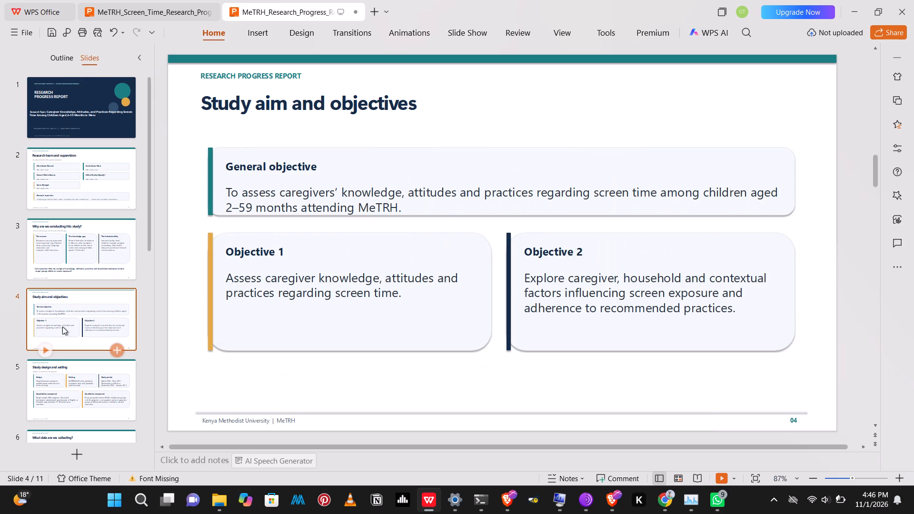
left_click(64, 388)
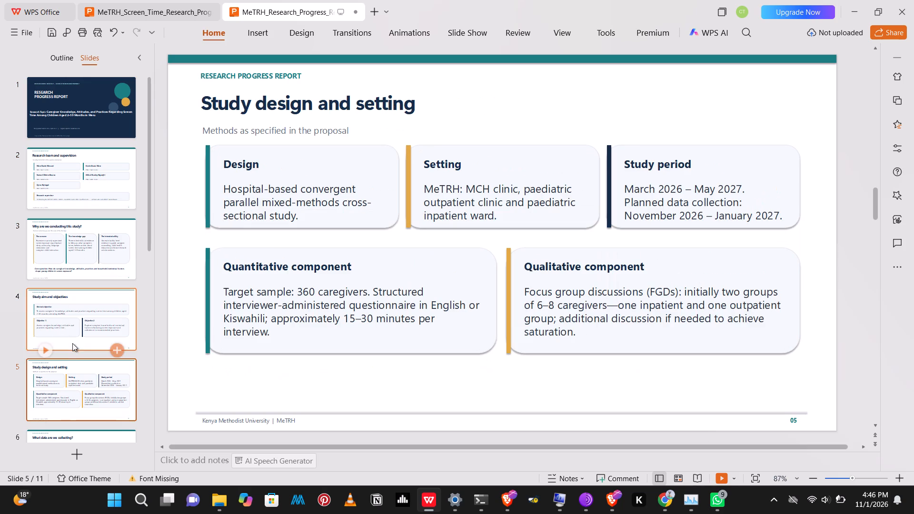
left_click(99, 122)
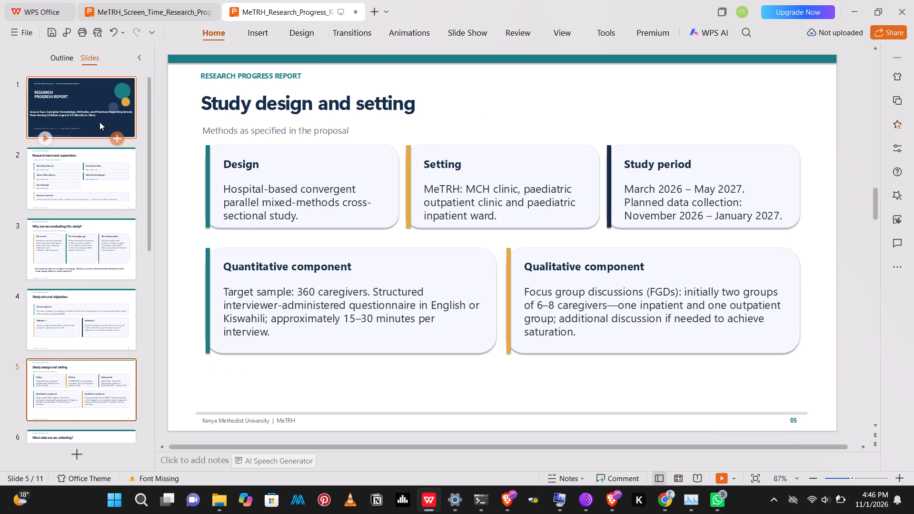
On the "Research team and supervision" slide, nudge the name and registration number upward inside the left column's second card.
left_click(103, 203)
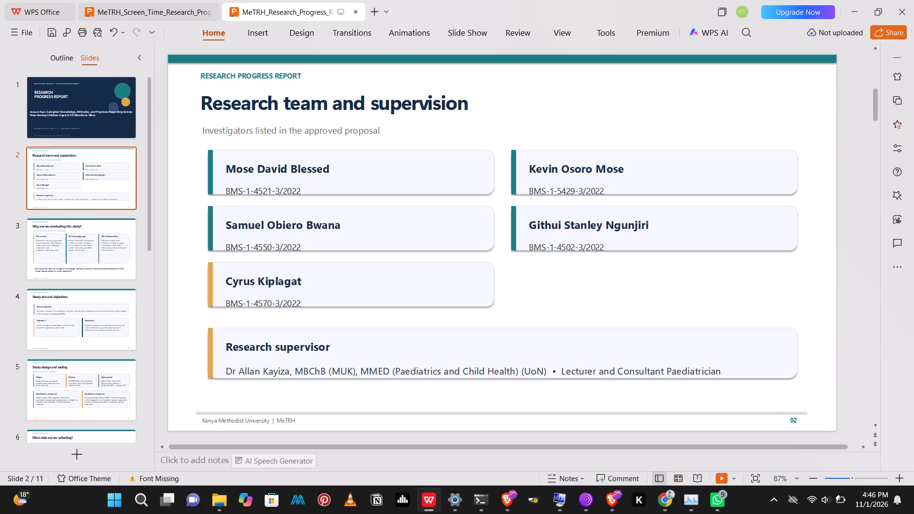
left_click(259, 246)
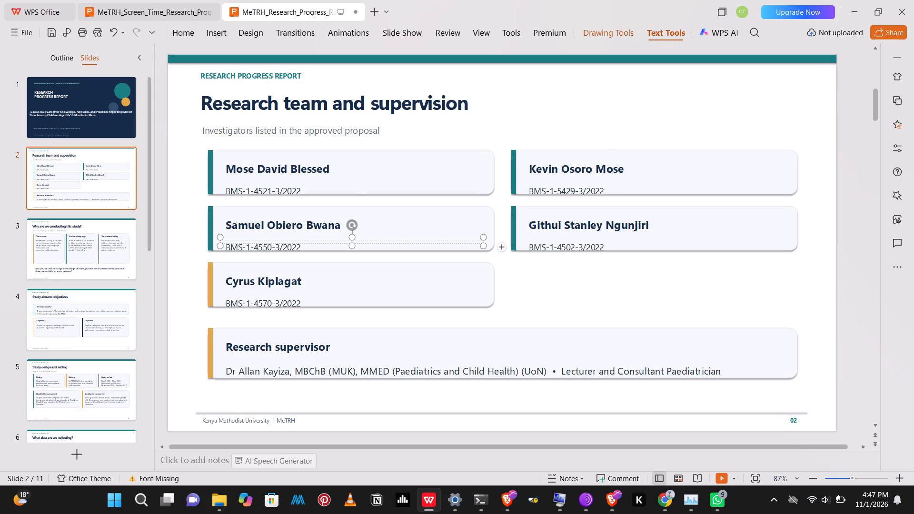
left_click(309, 224)
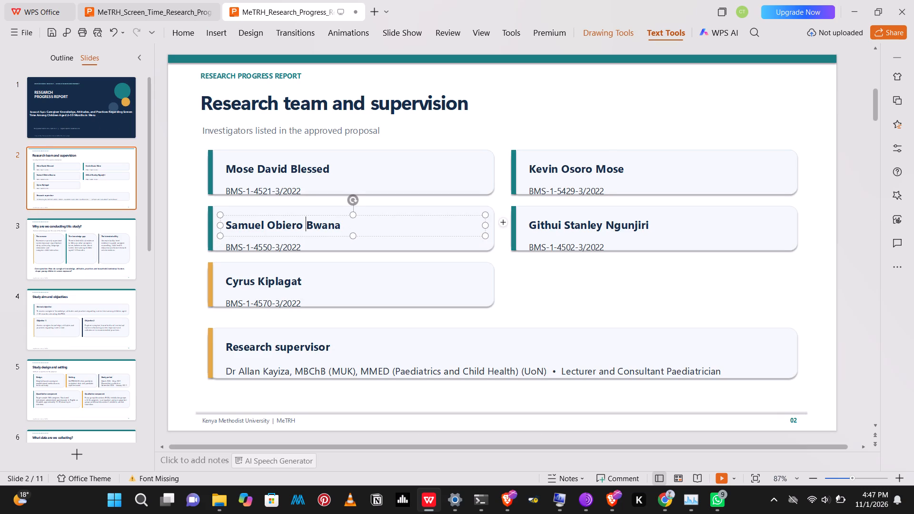
left_click(323, 215)
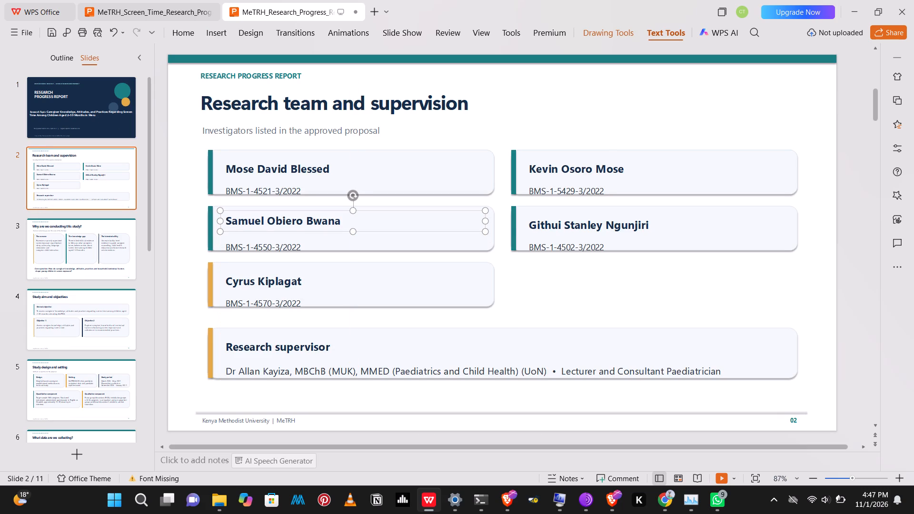
left_click(289, 241)
left_click_drag(310, 243, 313, 237)
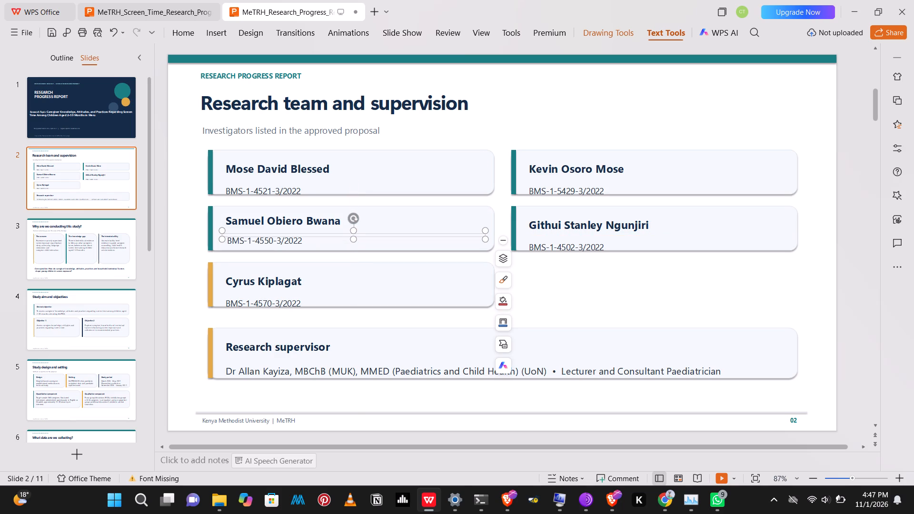
On the "Research team and supervision" slide, nudge the names and registration numbers slightly upward inside both cards of the right column.
left_click(546, 241)
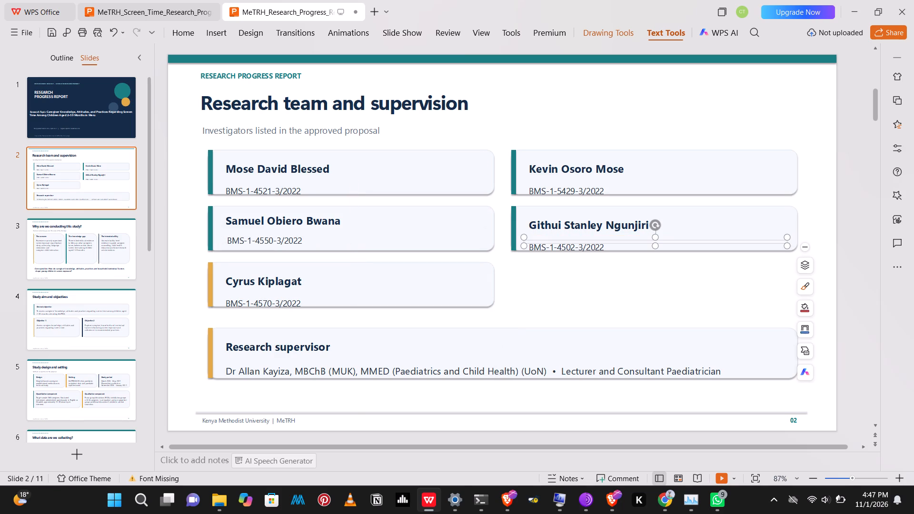
left_click_drag(581, 243, 582, 238)
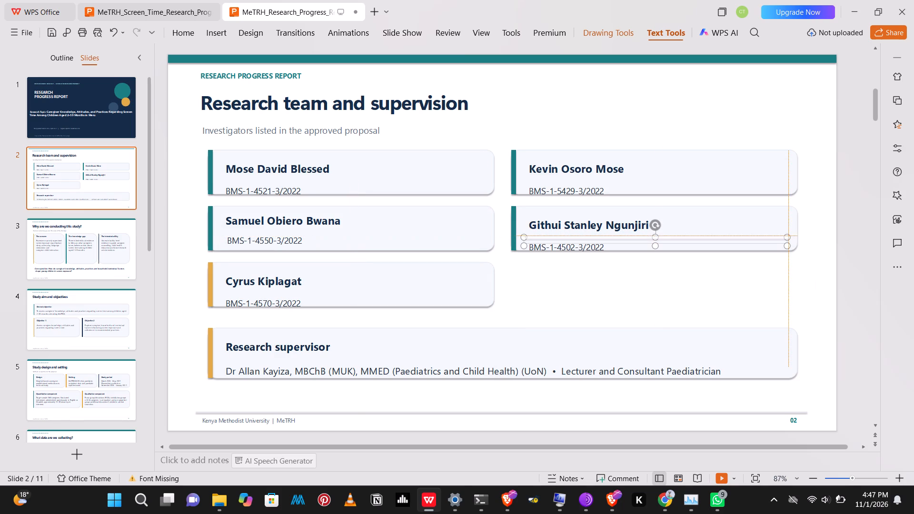
left_click_drag(582, 238, 583, 238)
left_click(565, 217)
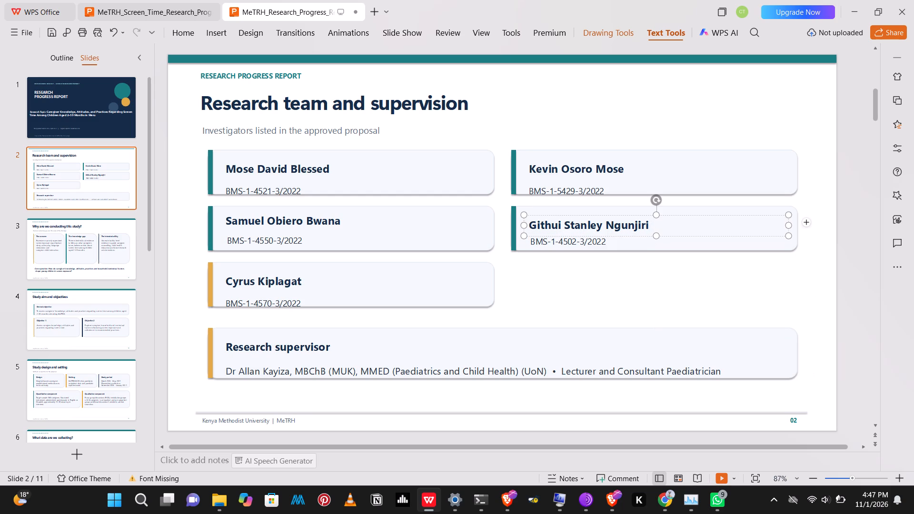
left_click(577, 215)
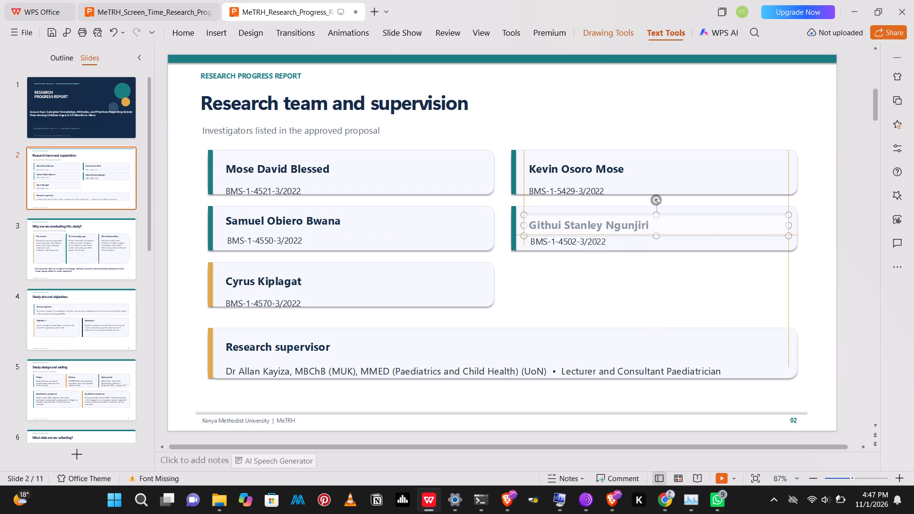
left_click(577, 239)
left_click(571, 190)
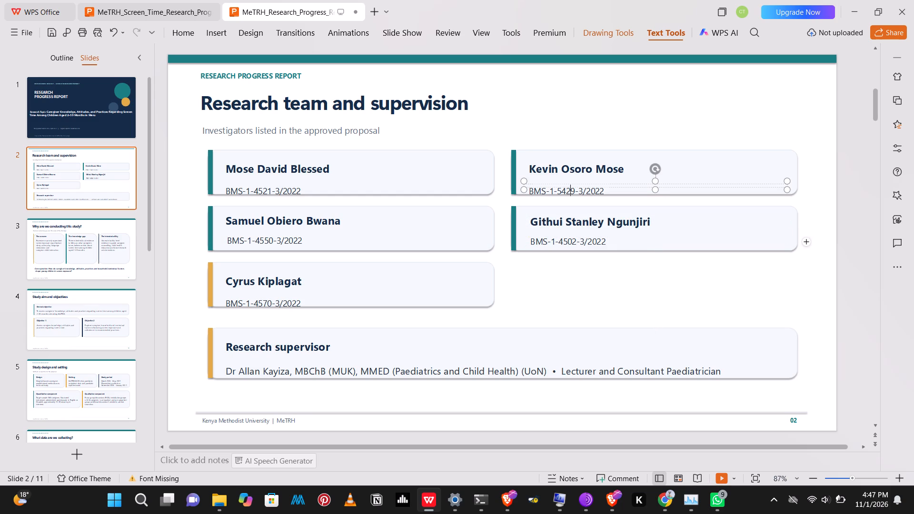
left_click_drag(563, 186, 563, 181)
left_click(556, 168)
left_click(584, 159)
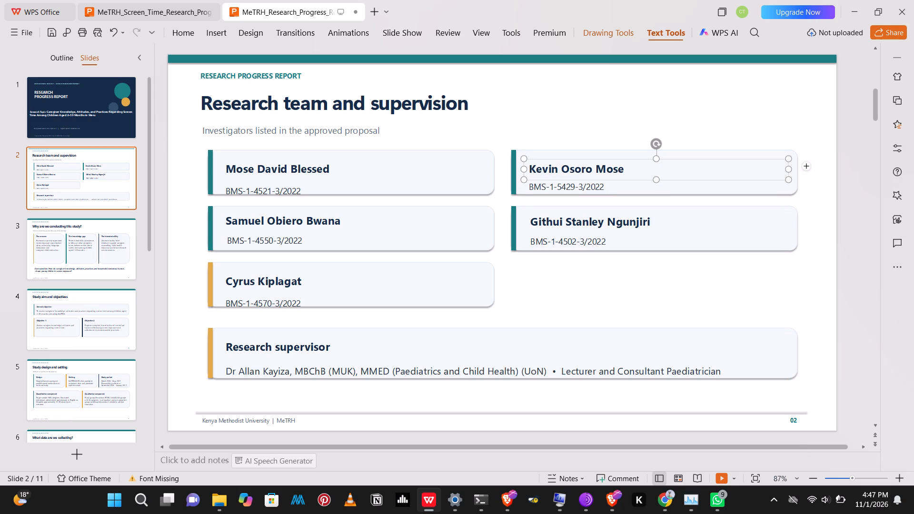
In the left column, nudge the registration numbers of the first and third cards upward, and shift the first card's name slightly left.
left_click(288, 190)
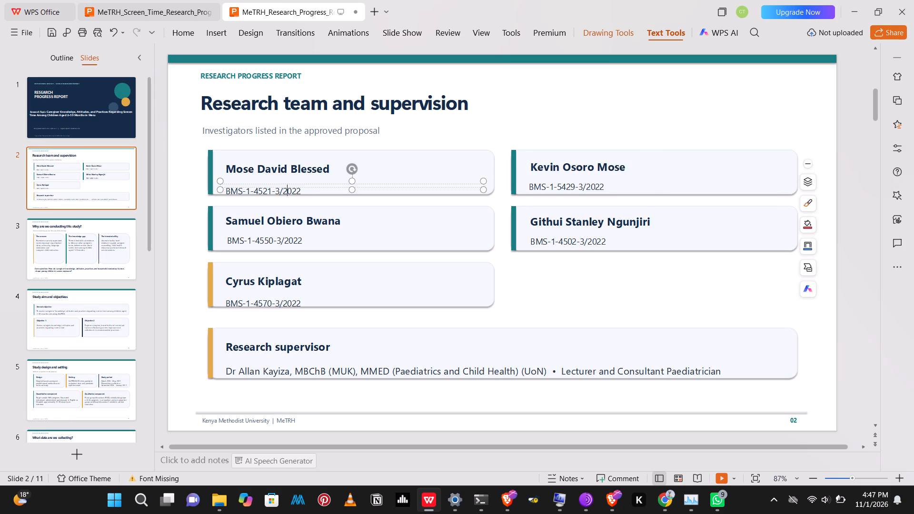
left_click_drag(297, 186, 298, 182)
left_click(288, 171)
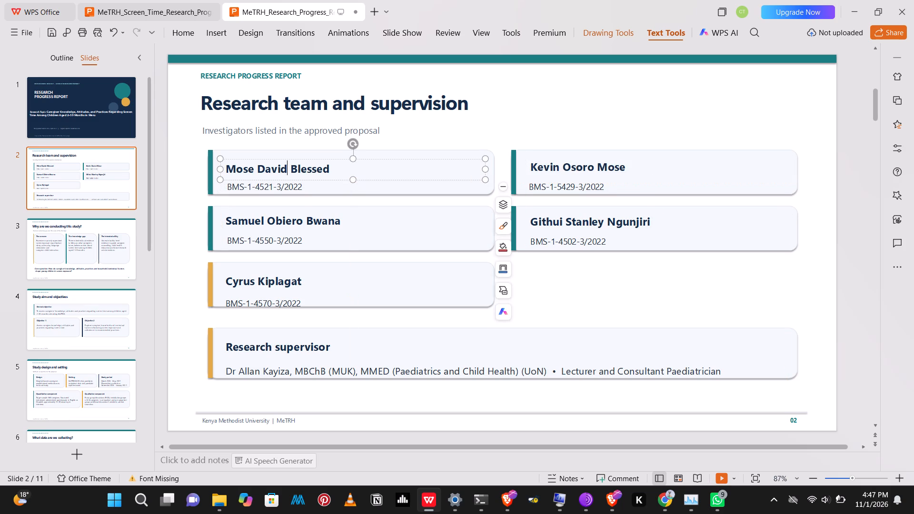
left_click(294, 160)
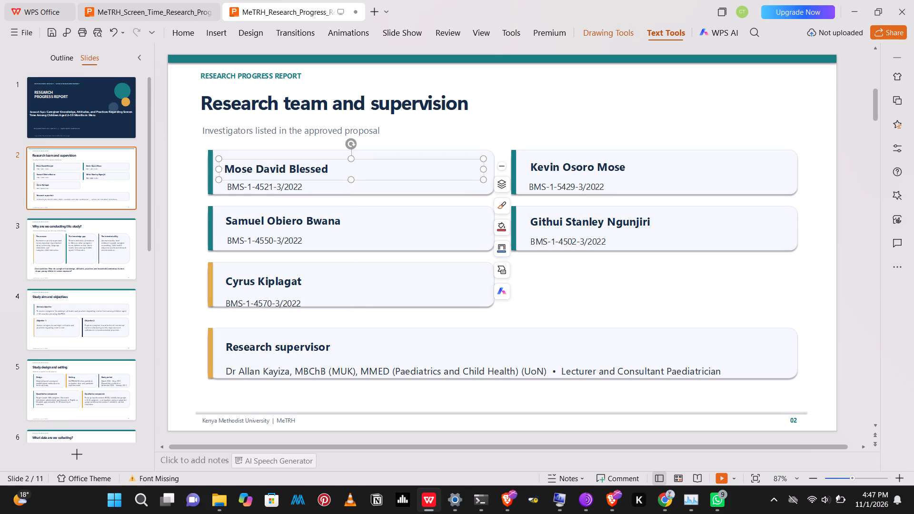
left_click(288, 305)
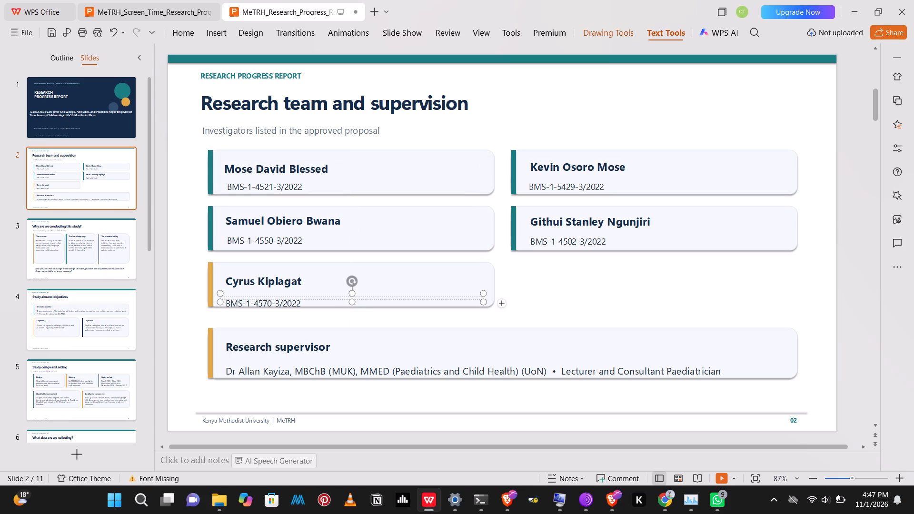
left_click(294, 298)
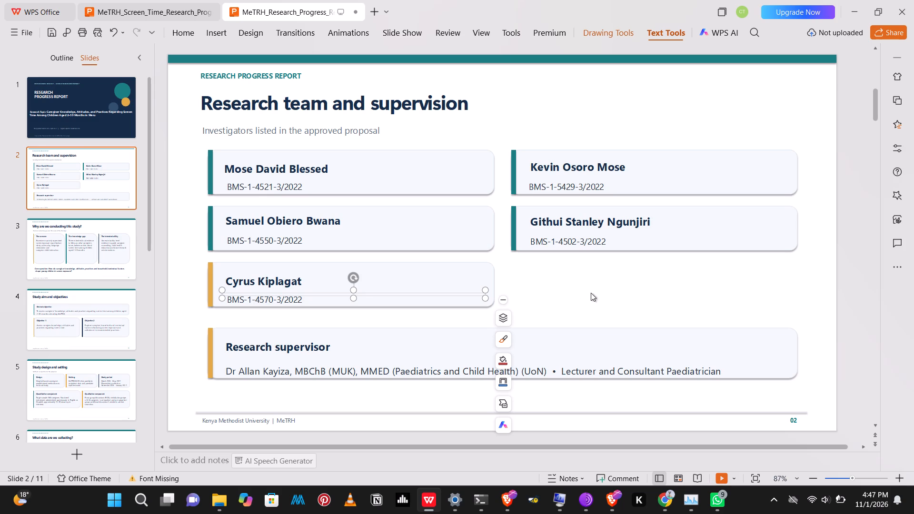
left_click(616, 292)
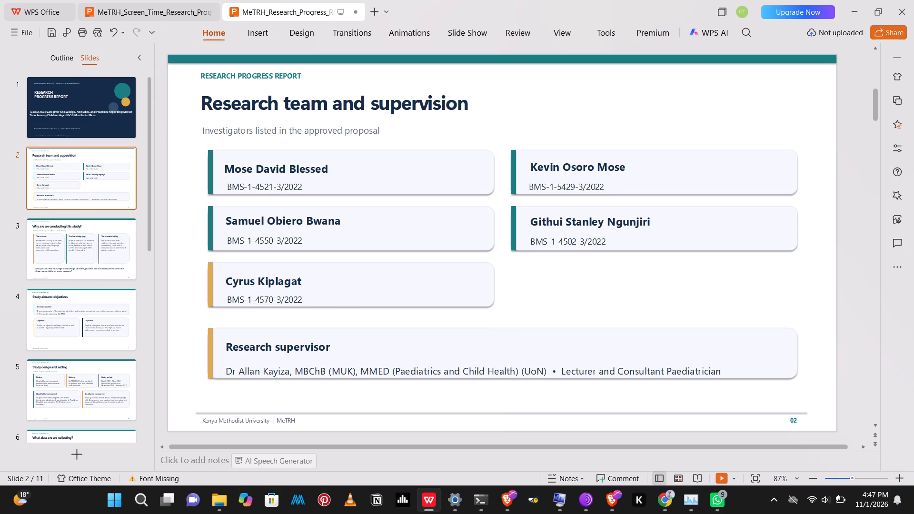
Look over the content and layout of slides 3 to 11.
left_click(81, 235)
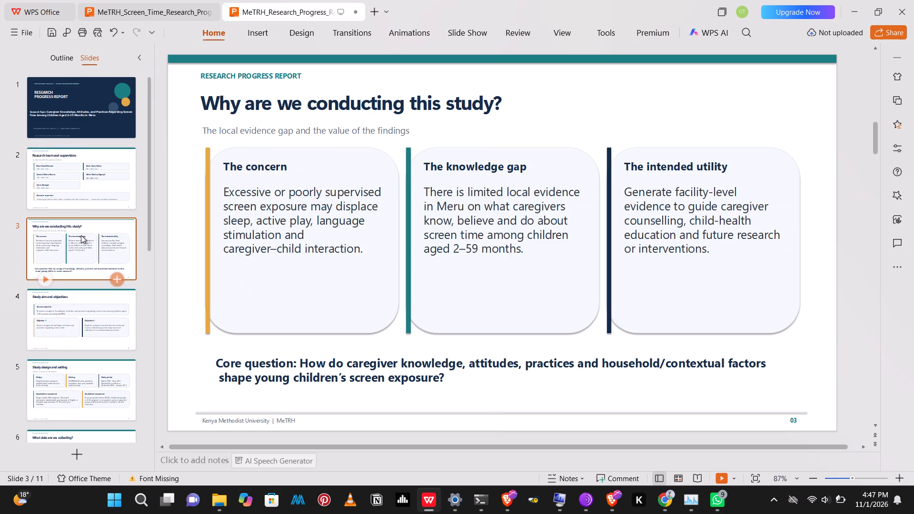
left_click(63, 327)
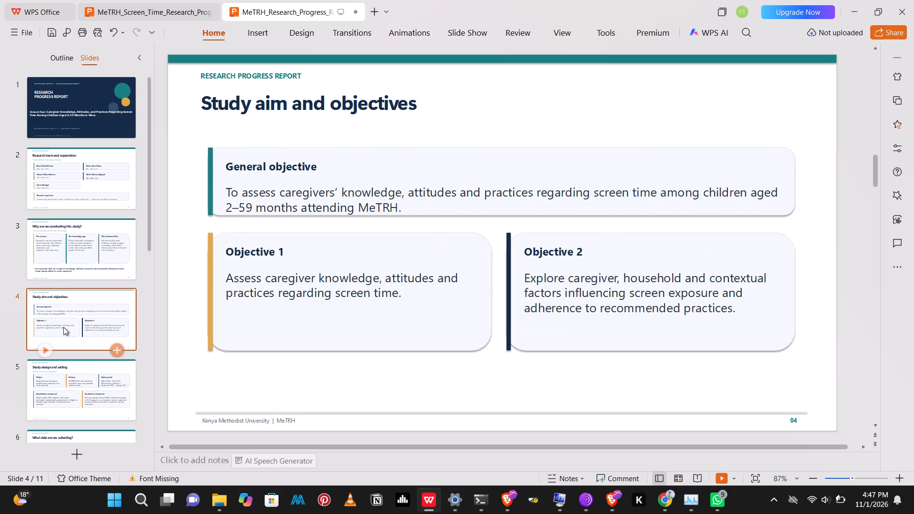
left_click(84, 388)
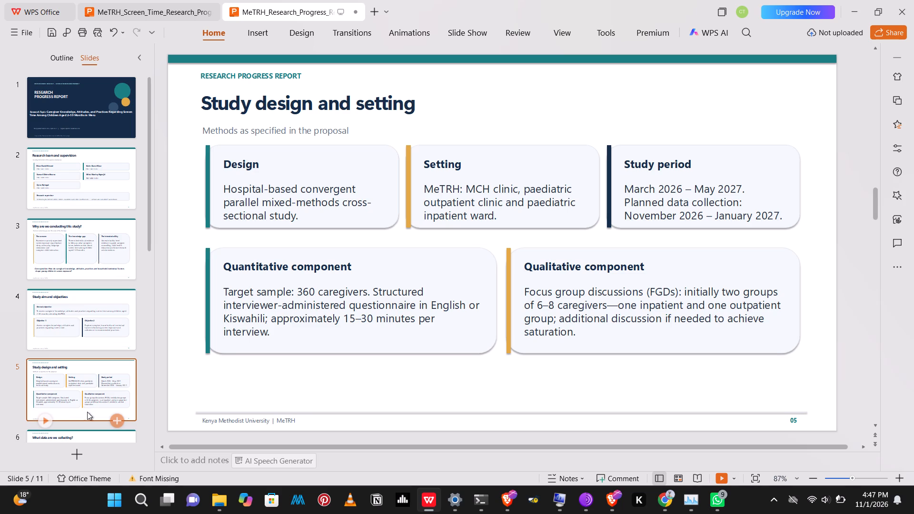
left_click(81, 435)
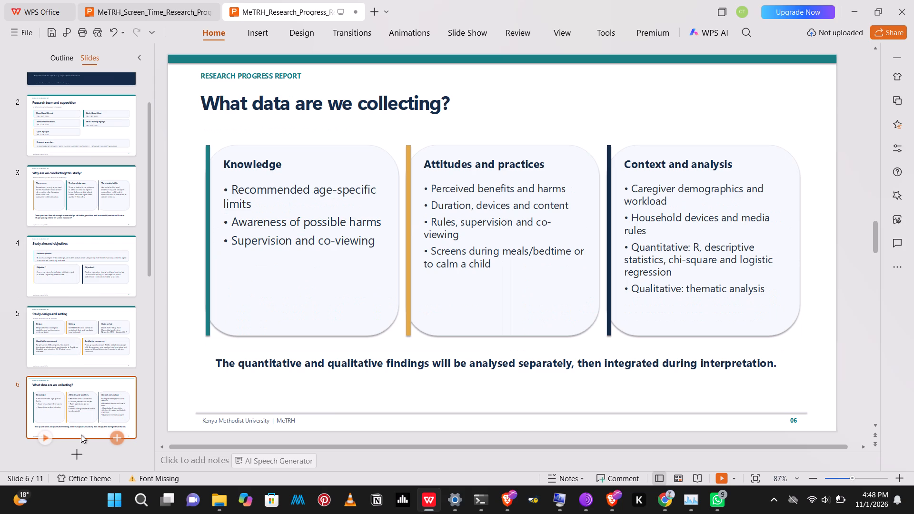
key("Down")
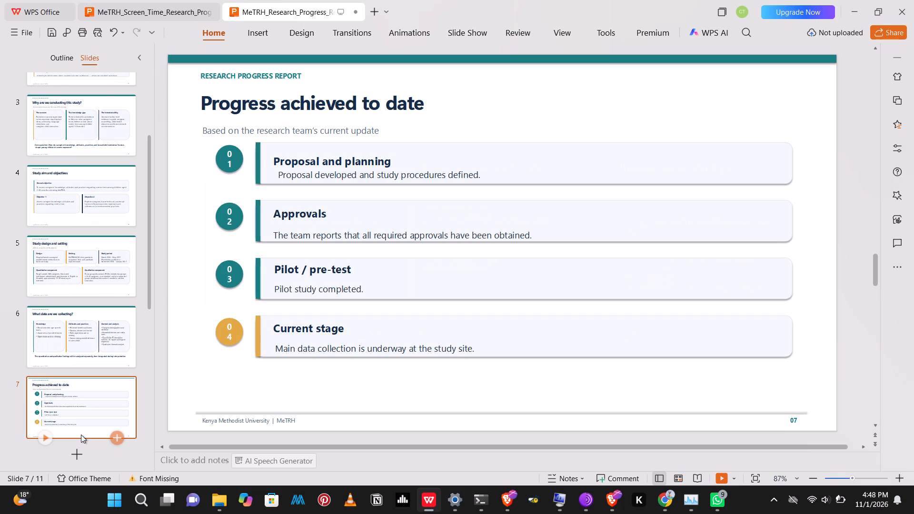
key("Down")
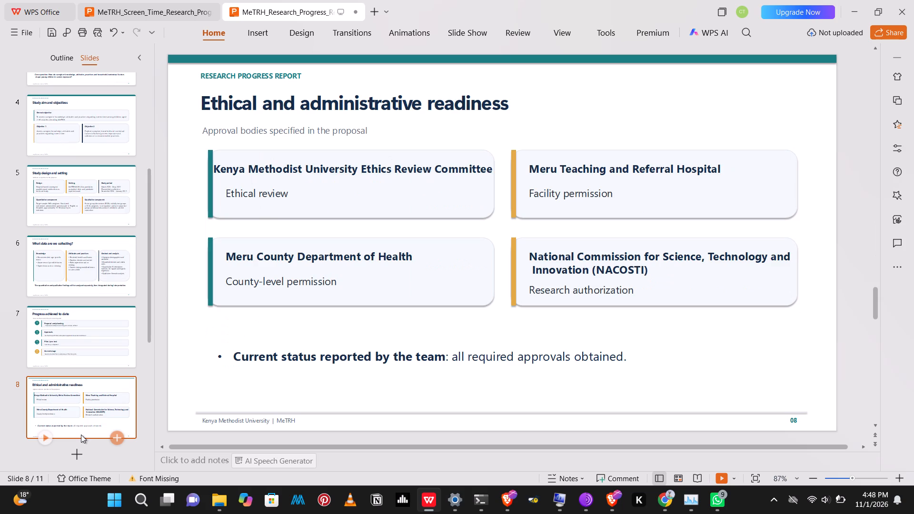
key("Down")
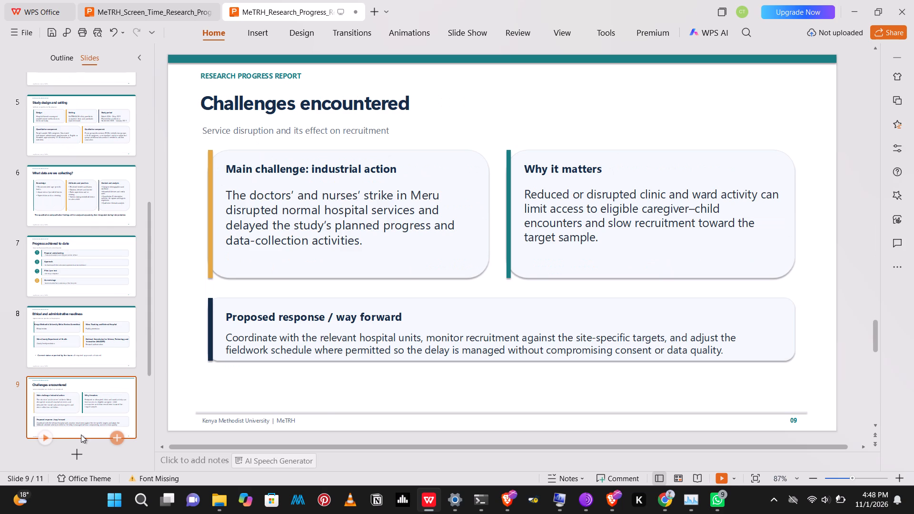
key("Down")
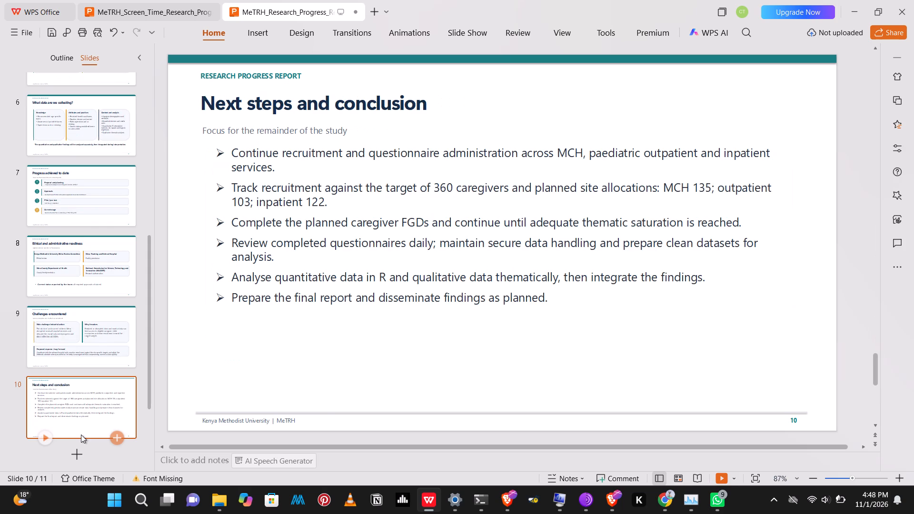
key("Down")
key("Down")
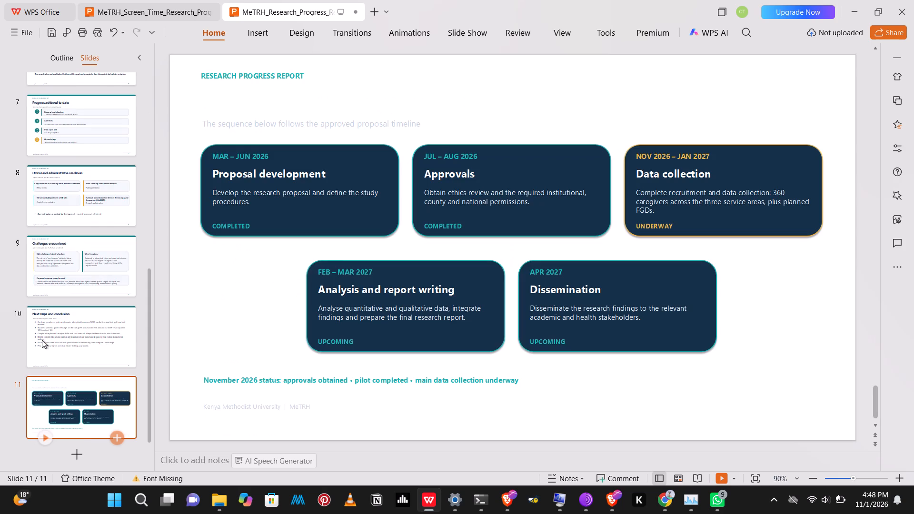
scroll(46, 326, "down", 1)
On slide 11, set the font size of the line "The sequence below follows the approved proposal timeline" to 20.
left_click(298, 128)
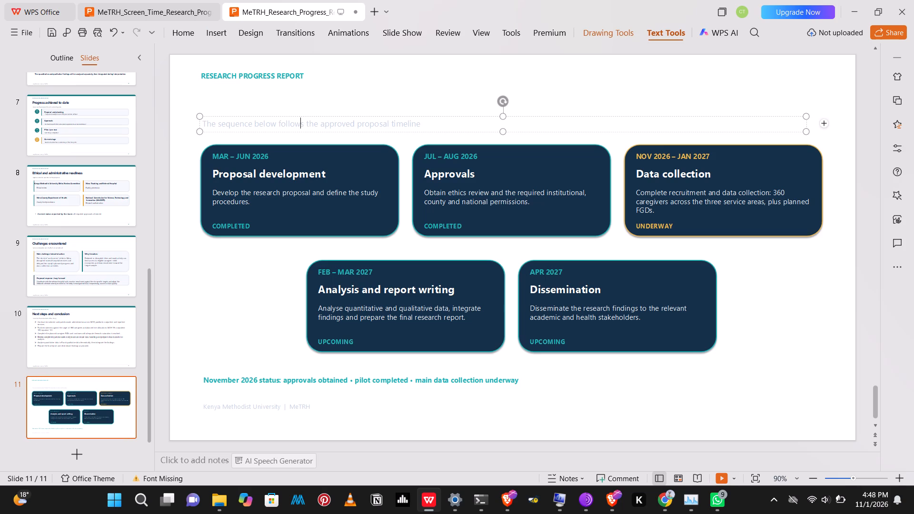
key("ctrl+a")
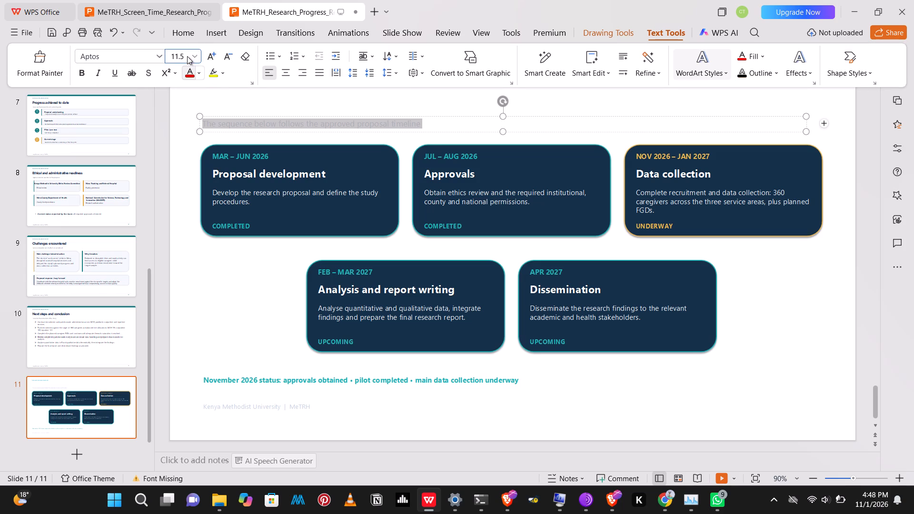
key("BackSpace")
key("BackSpace")
key("BackSpace")
key("BackSpace")
type("20")
key("Return")
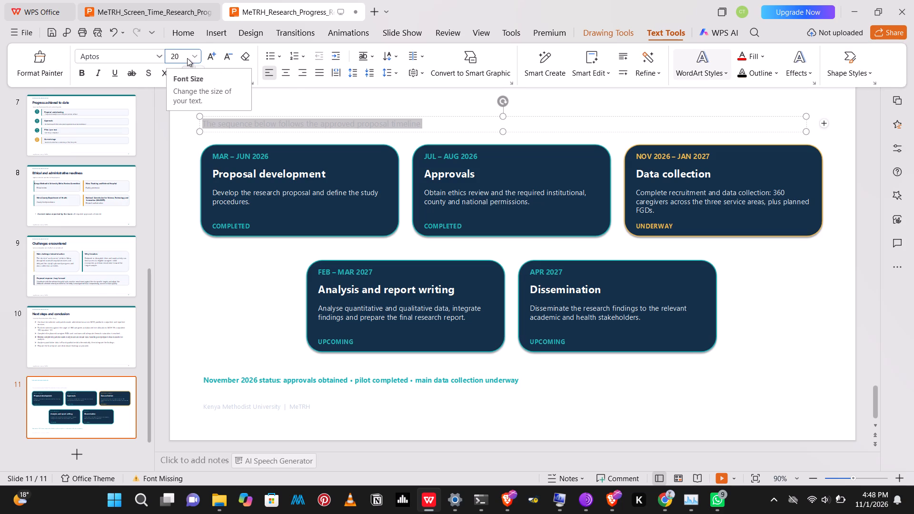
left_click(224, 278)
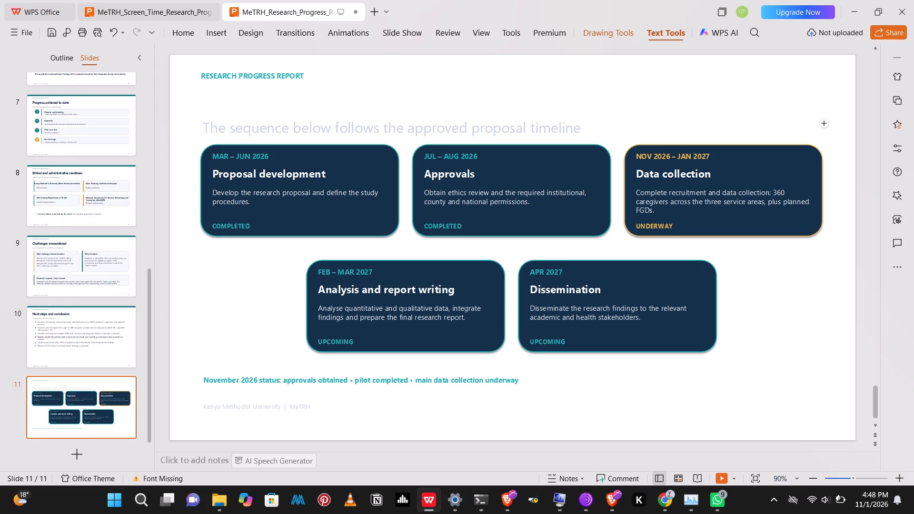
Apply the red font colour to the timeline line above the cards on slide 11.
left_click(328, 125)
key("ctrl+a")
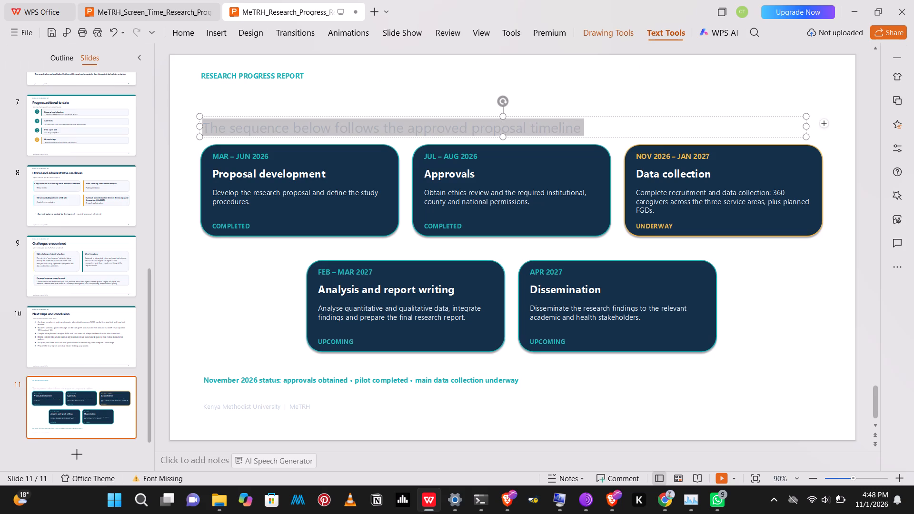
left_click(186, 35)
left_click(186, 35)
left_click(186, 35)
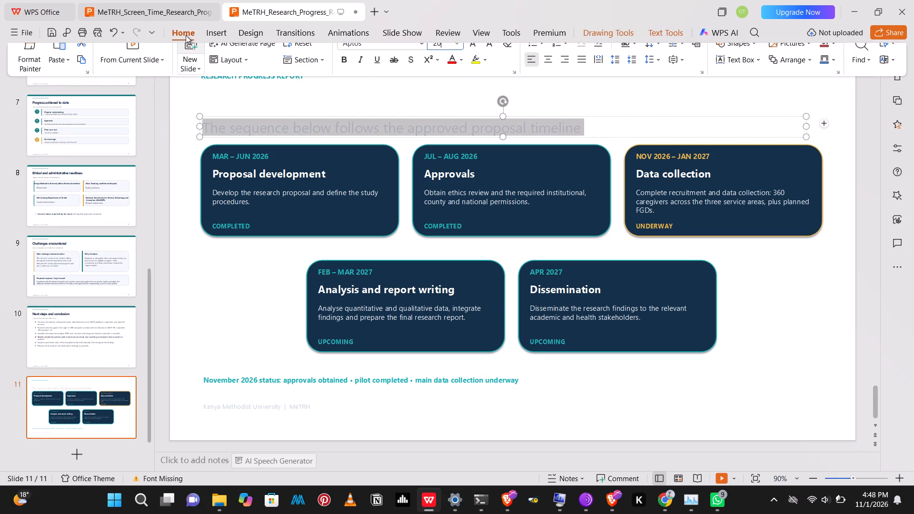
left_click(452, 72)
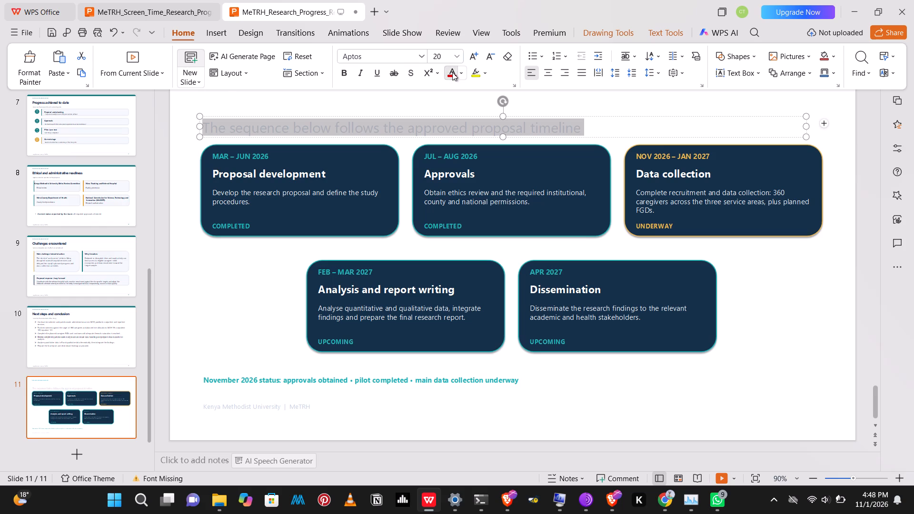
Make the timeline line above the cards on slide 11 bold and colour it black.
left_click(417, 131)
key("ctrl+a")
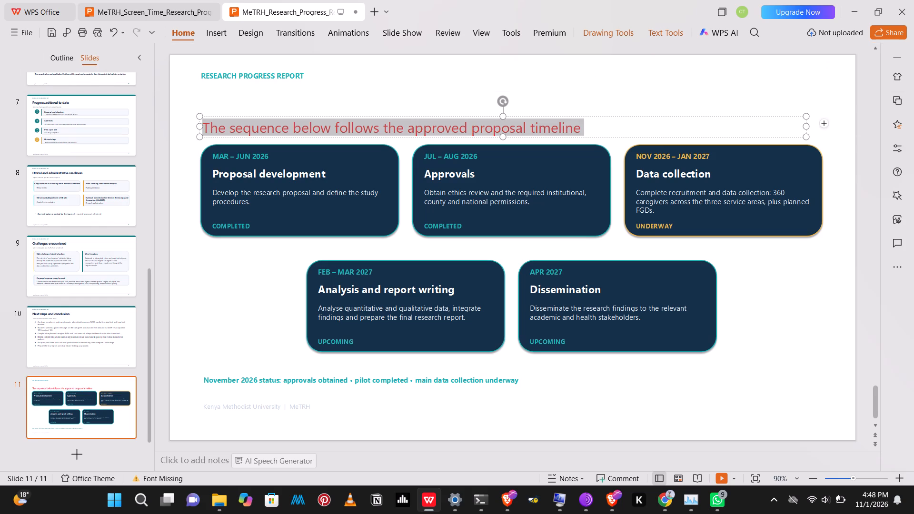
key("ctrl+b")
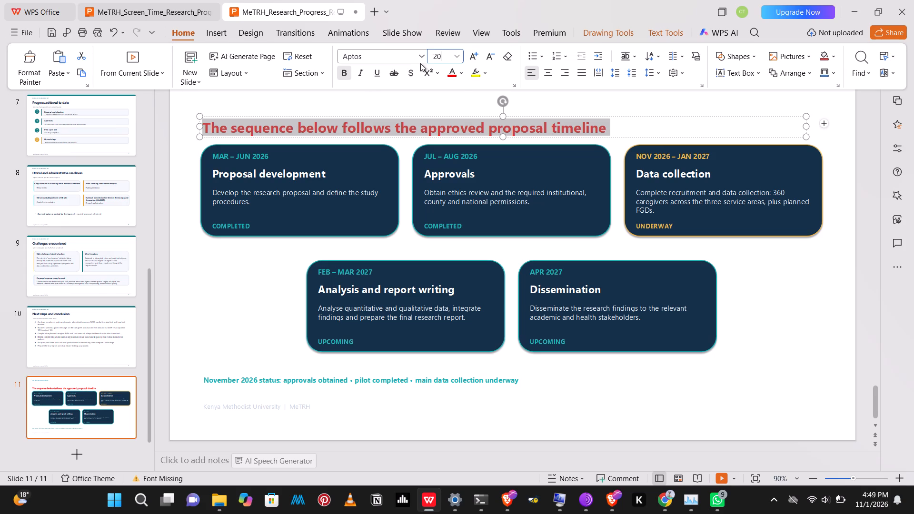
left_click(458, 75)
left_click(466, 120)
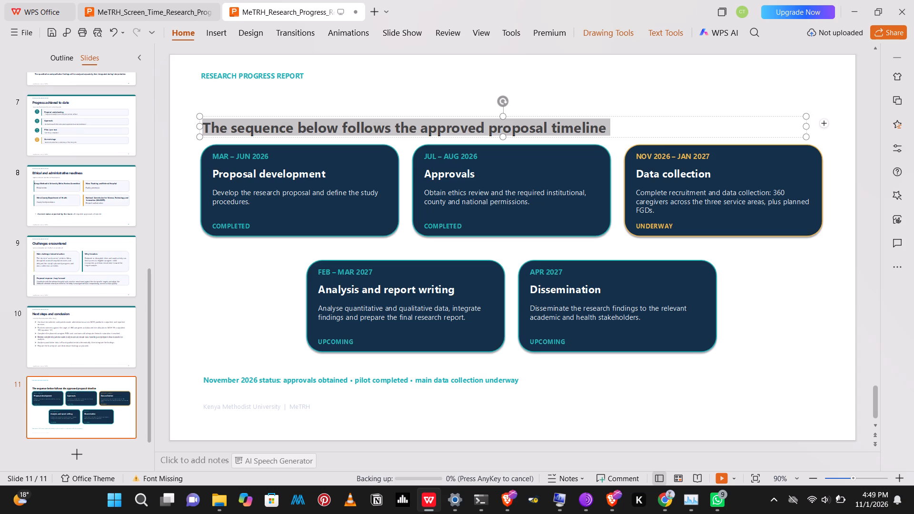
left_click(838, 303)
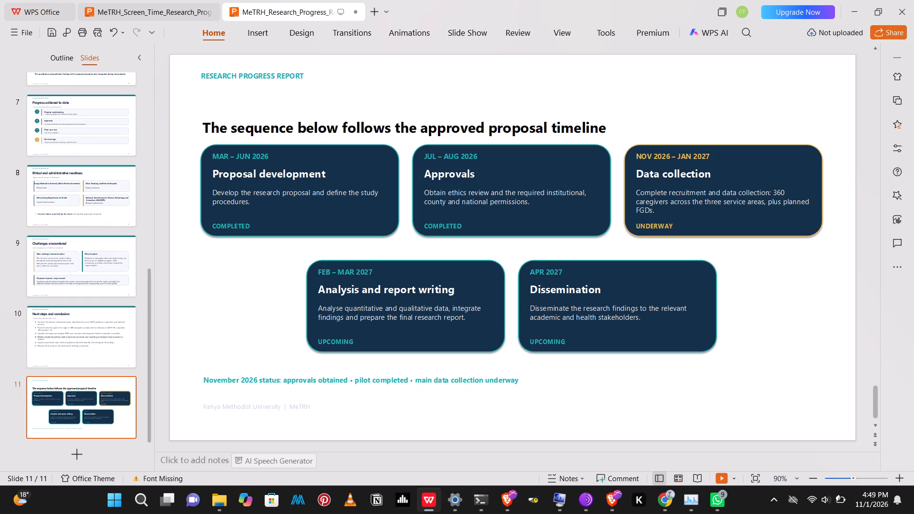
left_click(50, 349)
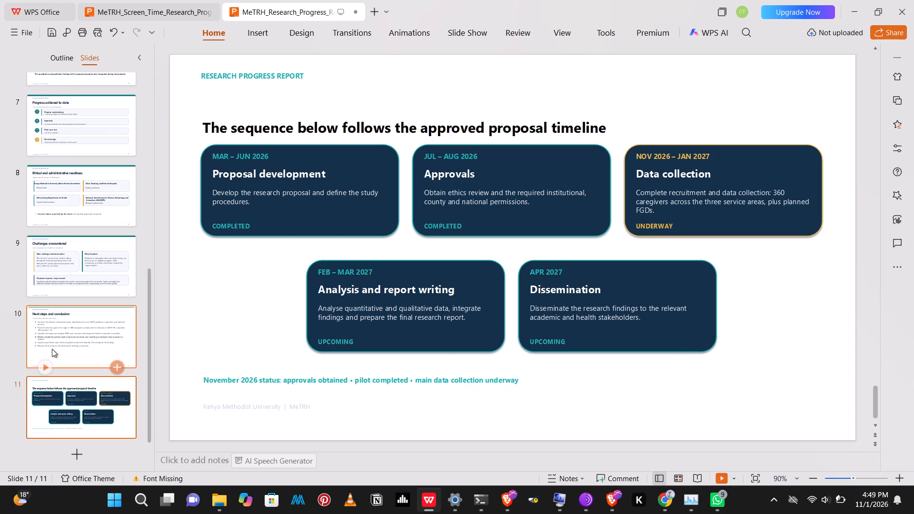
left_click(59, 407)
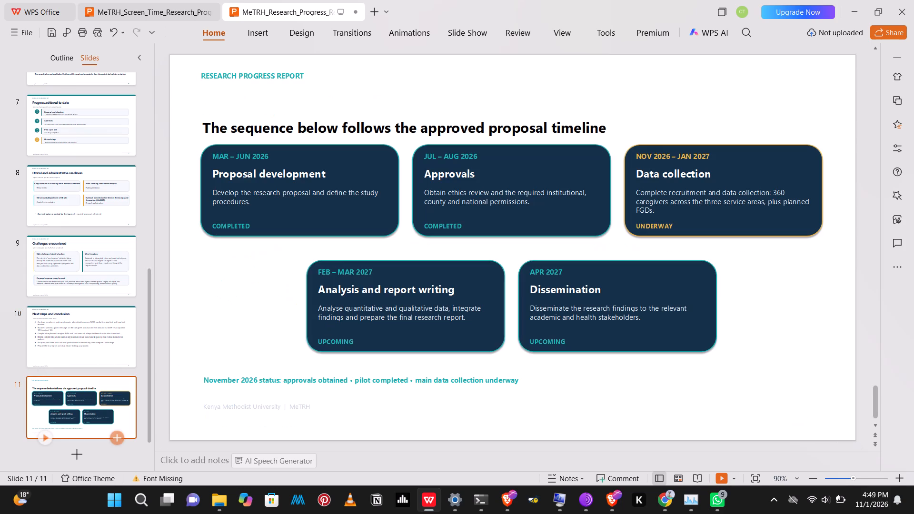
On slide 11, set the font size of the "November 2026 status" line below the cards to 20.
left_click(519, 381)
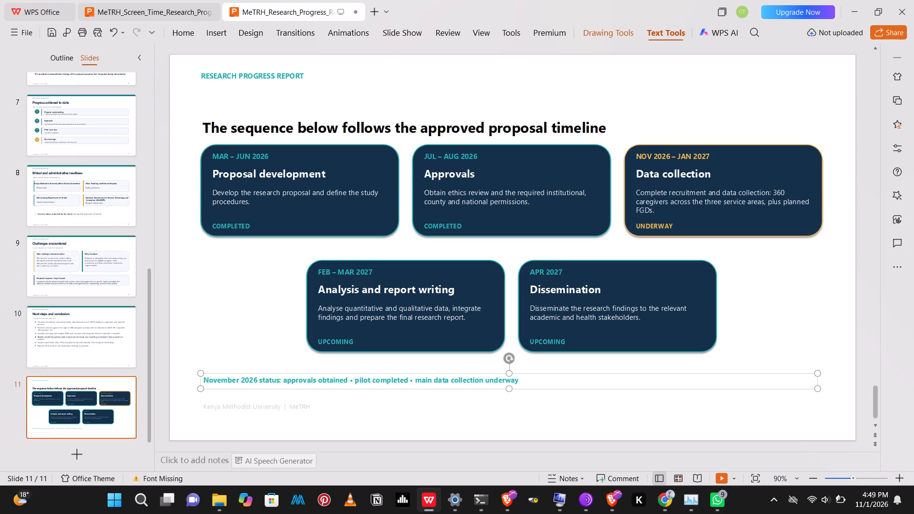
key("ctrl+a")
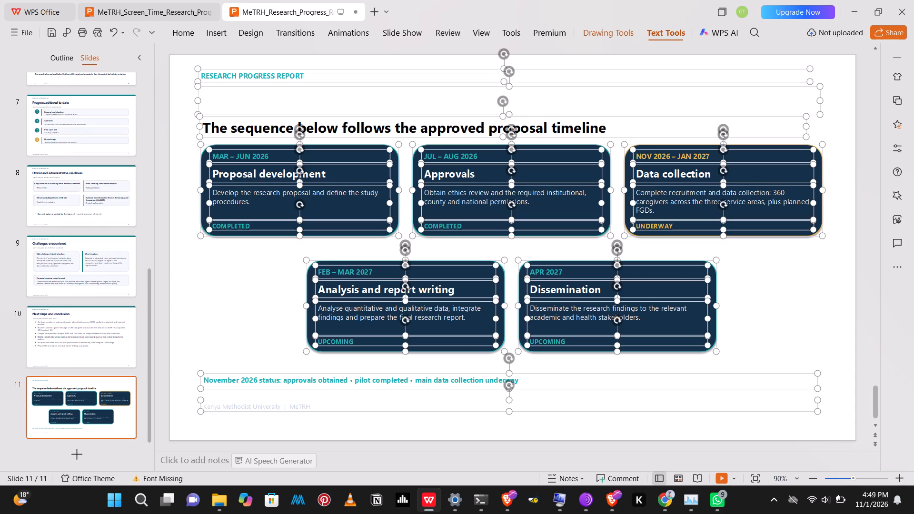
left_click(378, 383)
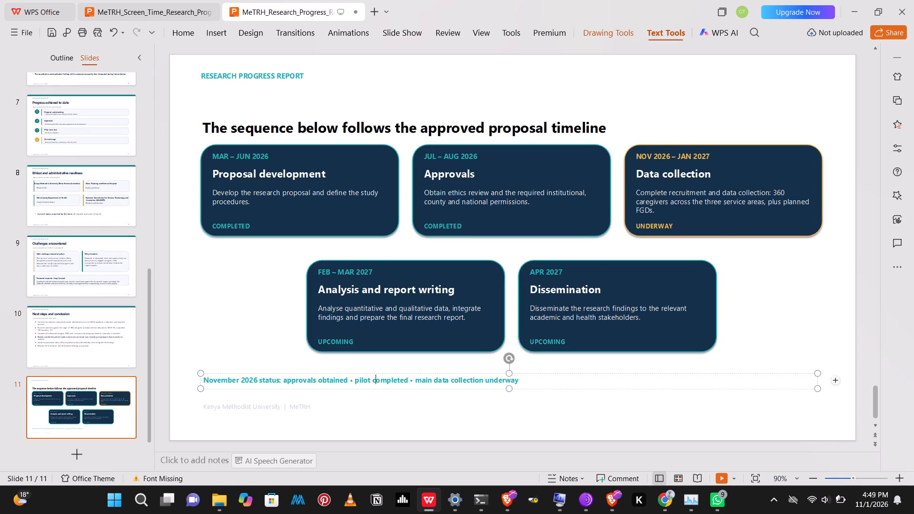
key("ctrl+a")
left_click(190, 32)
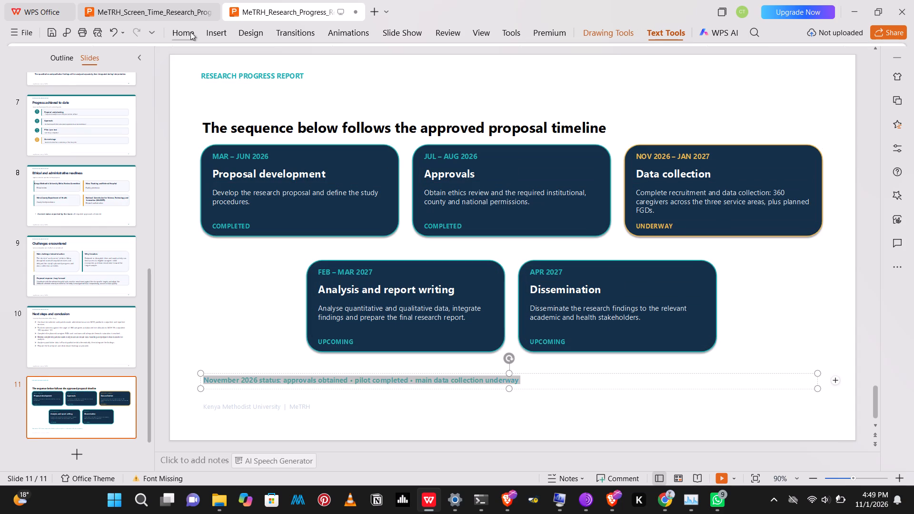
key("BackSpace")
key("BackSpace")
key("2")
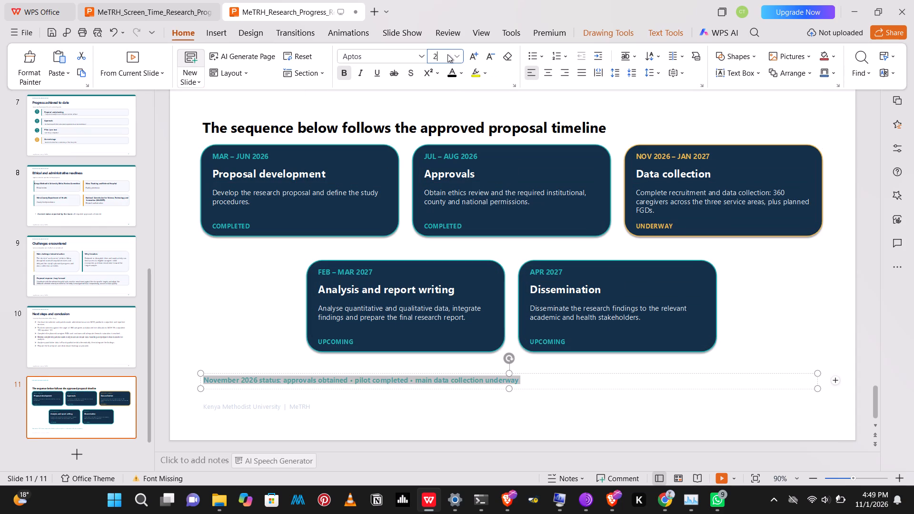
key("0")
key("Return")
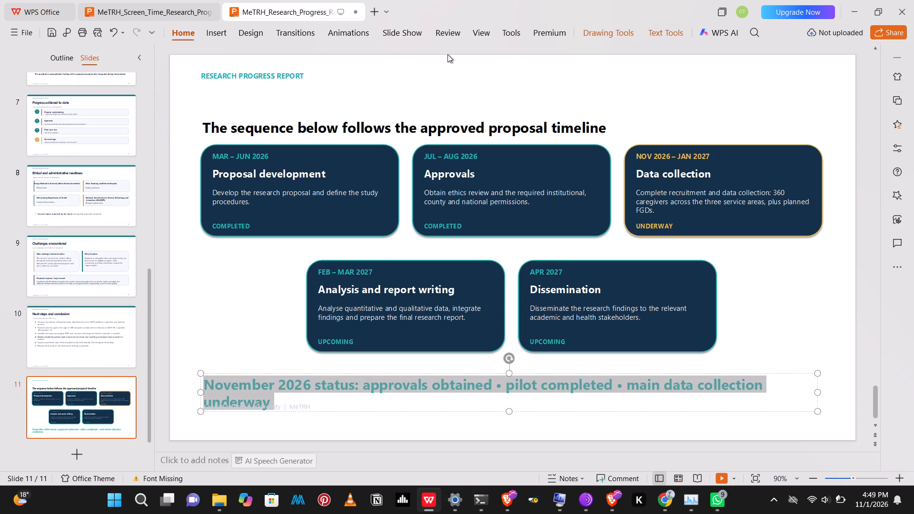
left_click(769, 299)
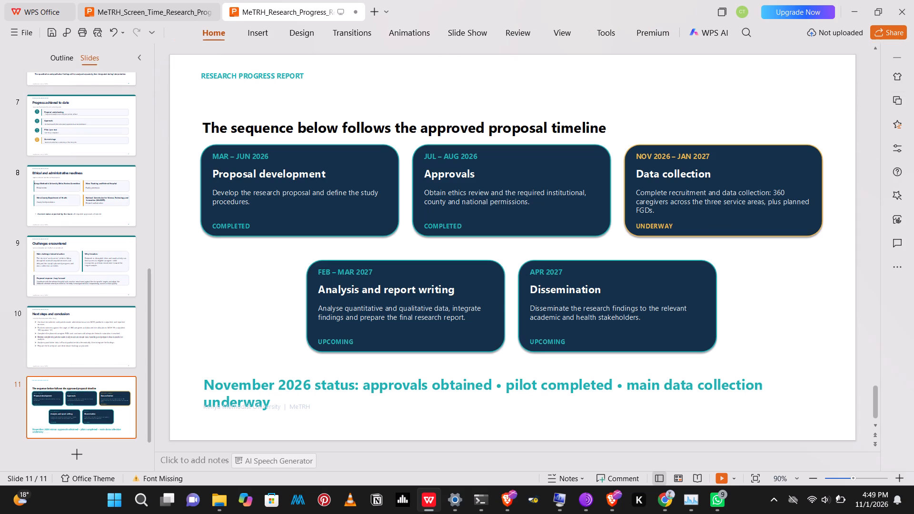
Move the "November 2026 status" text box on slide 11 slightly up, between the cards and the footer text.
left_click(303, 384)
left_click_drag(335, 373, 337, 366)
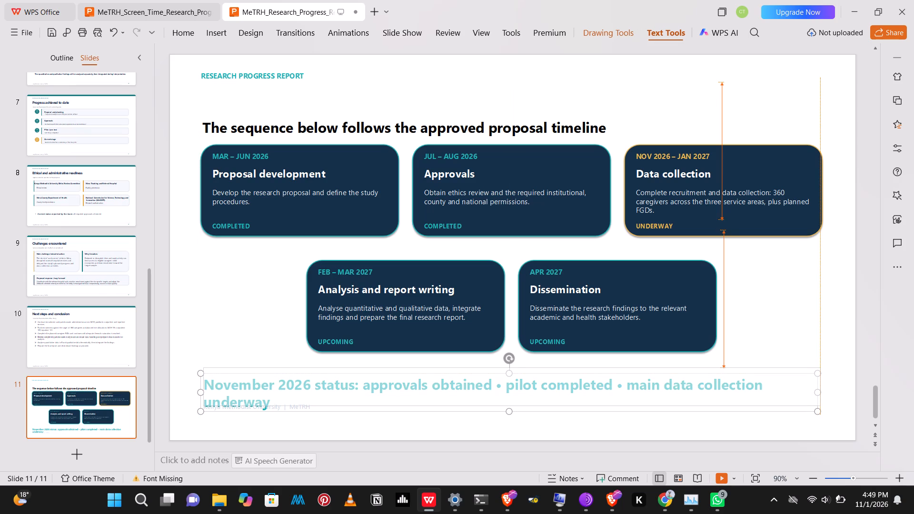
left_click_drag(337, 366, 337, 365)
left_click(786, 300)
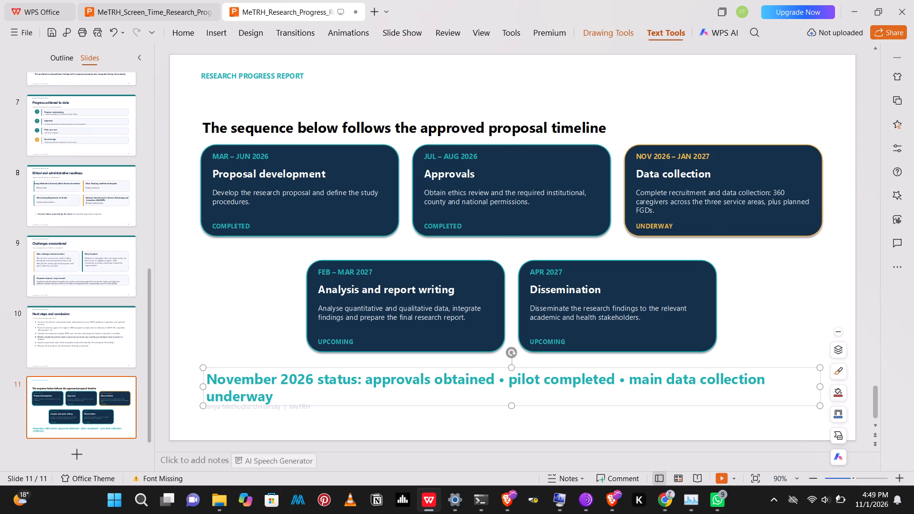
left_click(354, 385)
left_click(361, 368)
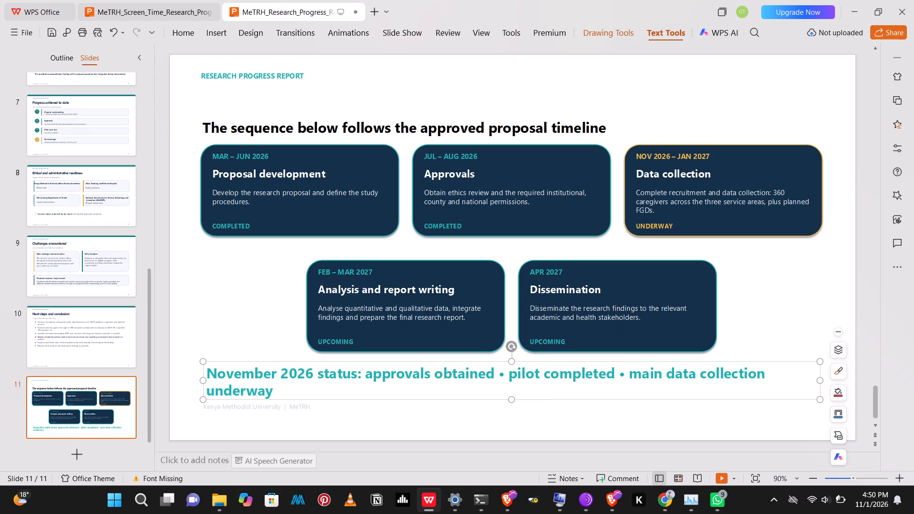
left_click(763, 310)
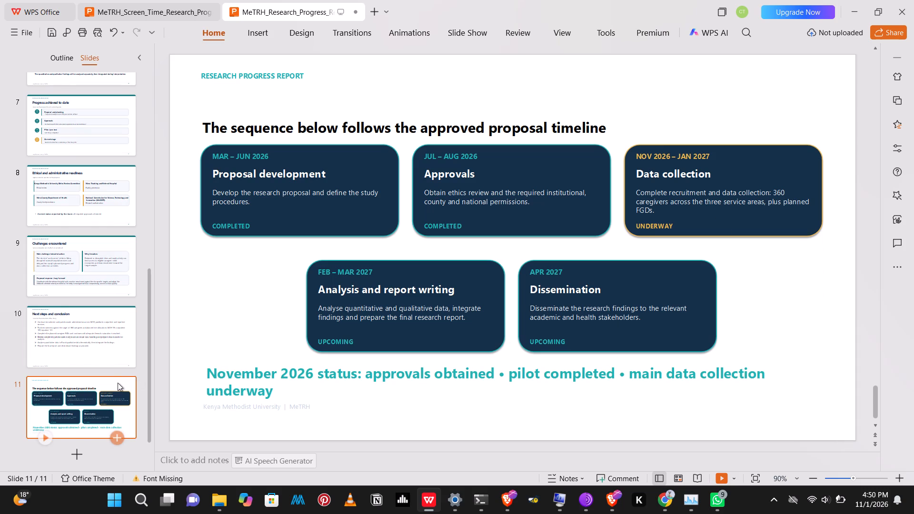
On slide 10, add a semicolon at the end of the subtitle "Focus for the remainder of the study".
left_click(101, 352)
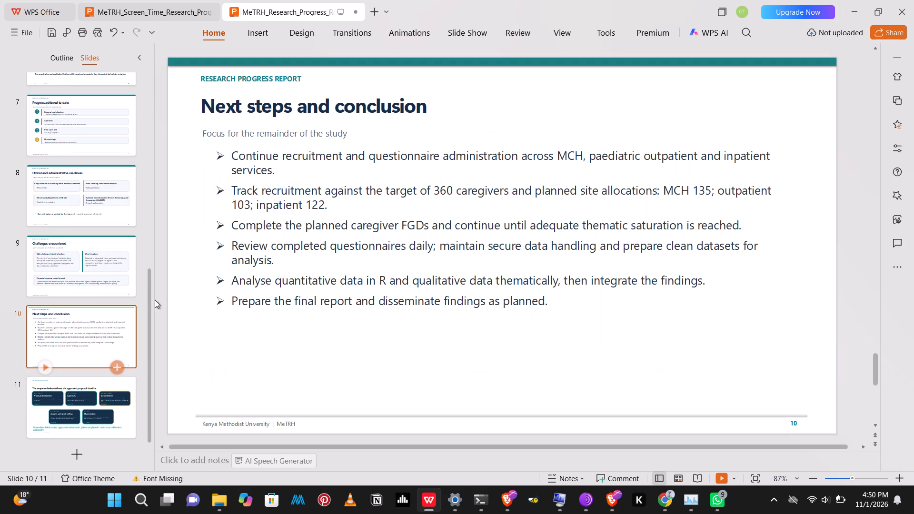
left_click(347, 135)
key("semicolon")
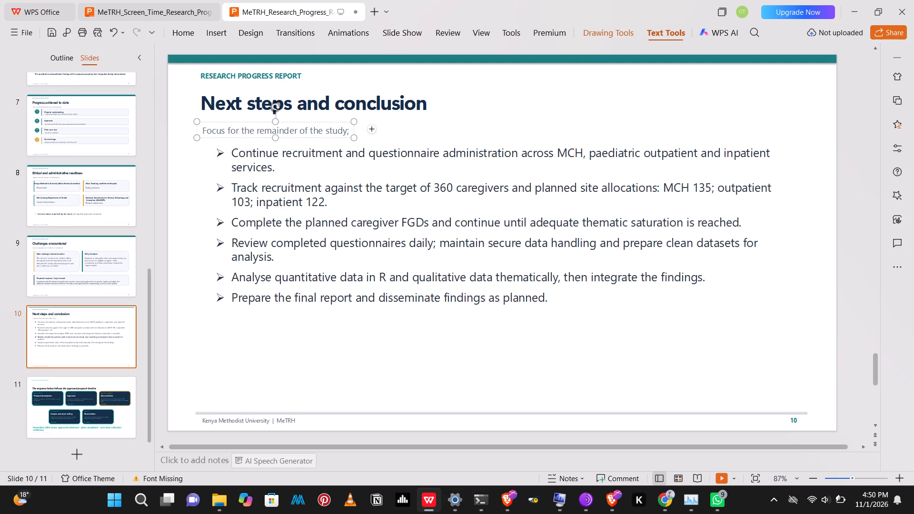
On slide 8, bold ": all required approvals obtained." in the status bullet and make "Current status reported by the team" regular weight.
left_click(60, 273)
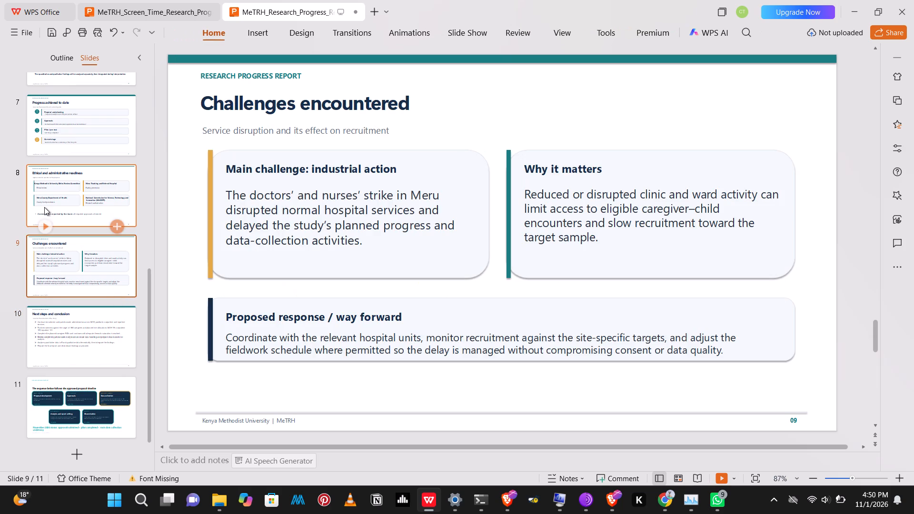
left_click(44, 207)
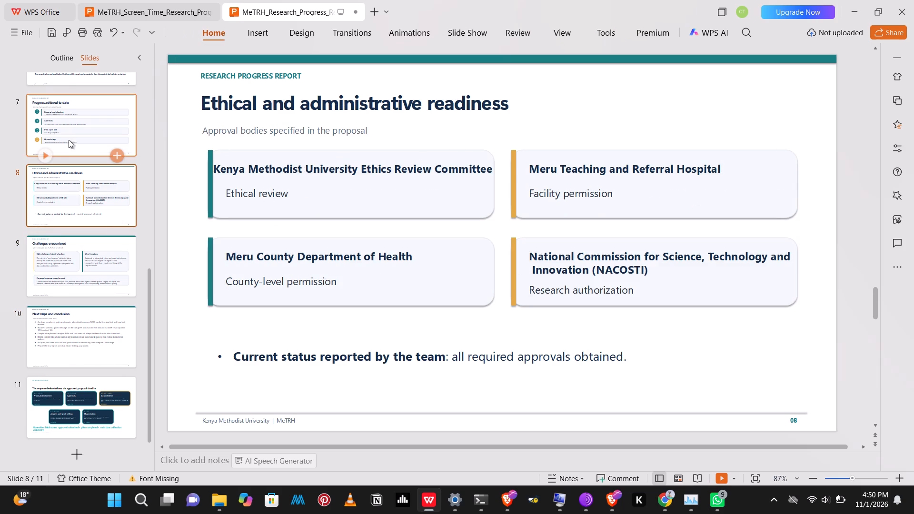
left_click(66, 143)
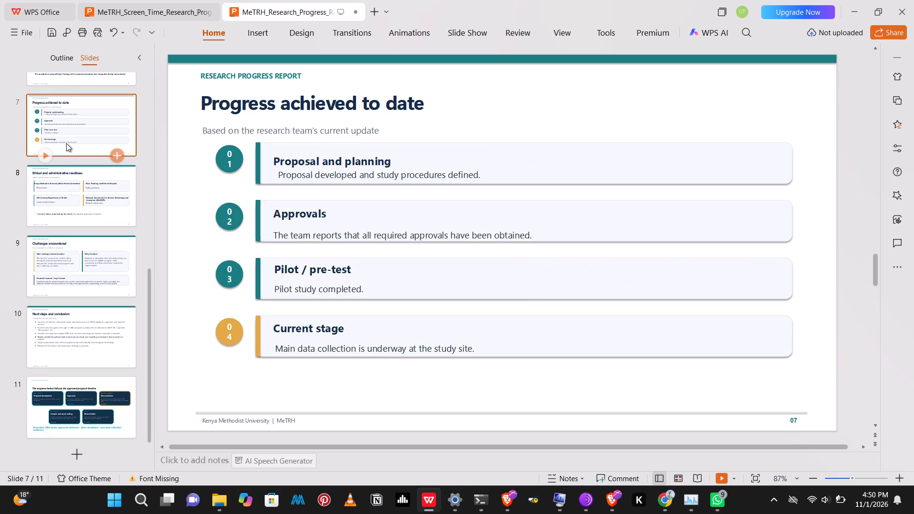
left_click(66, 203)
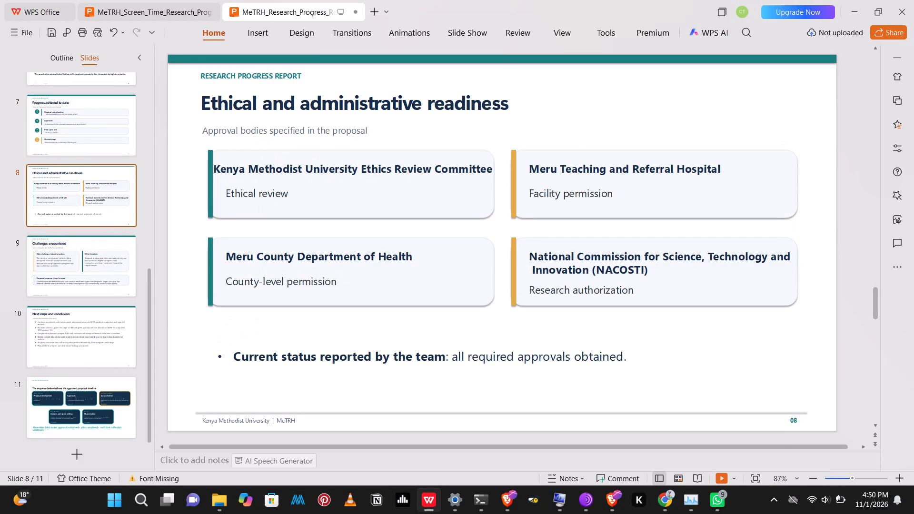
left_click_drag(443, 359, 289, 353)
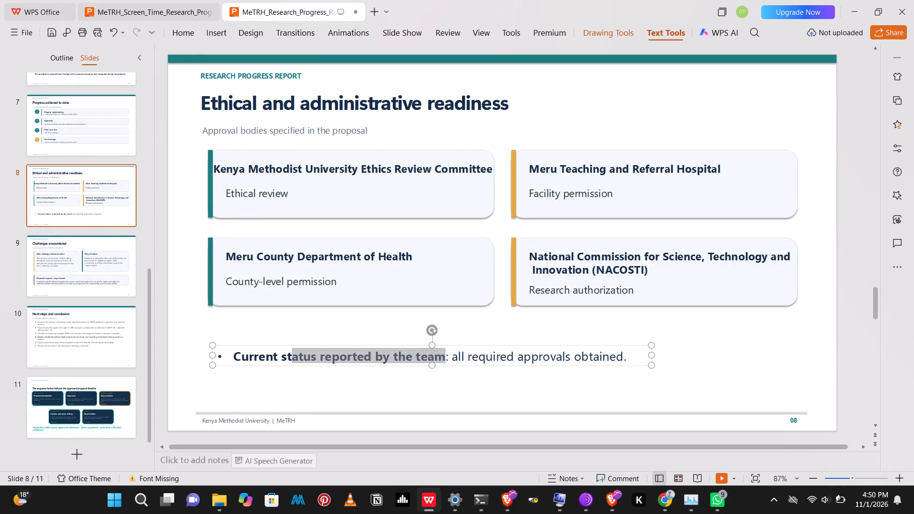
left_click_drag(289, 353, 234, 357)
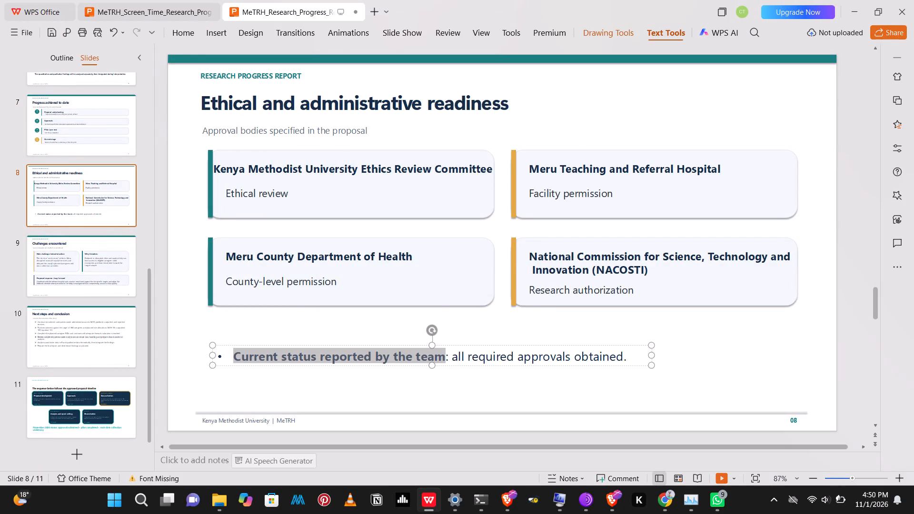
key("ctrl+a")
key("ctrl+b")
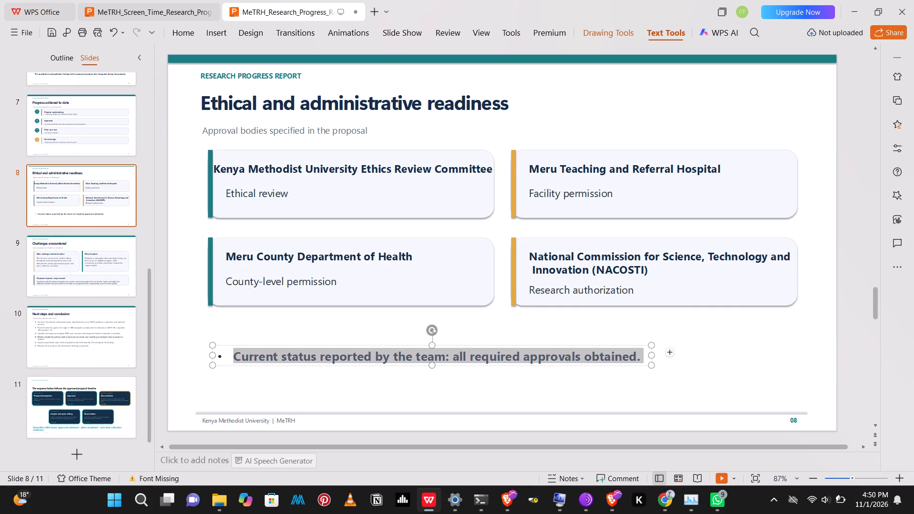
left_click(325, 382)
left_click_drag(444, 356, 236, 355)
key("ctrl+b")
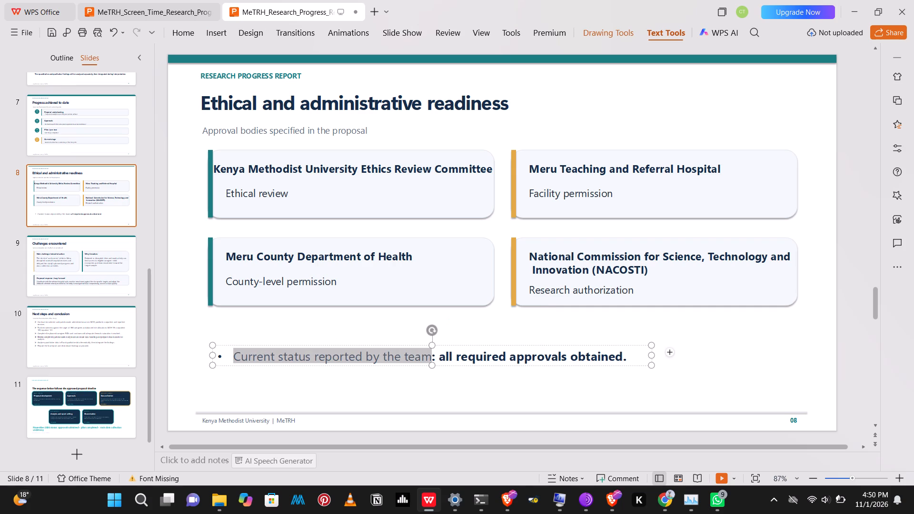
left_click(754, 349)
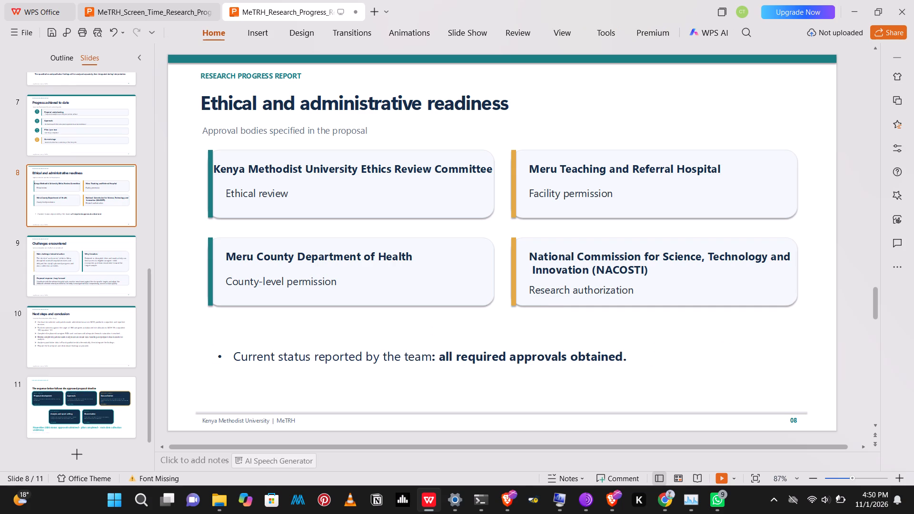
On the title slide, shift the teal circle down slightly and enlarge it into a wide ellipse reaching the research topic text.
left_click(82, 113)
key("Up")
key("Up")
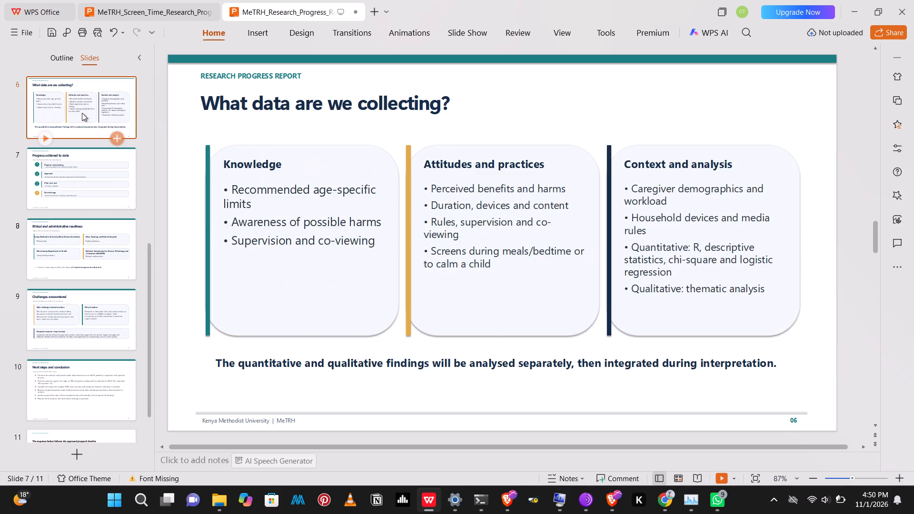
key("Up")
key("Up")
key("Up")
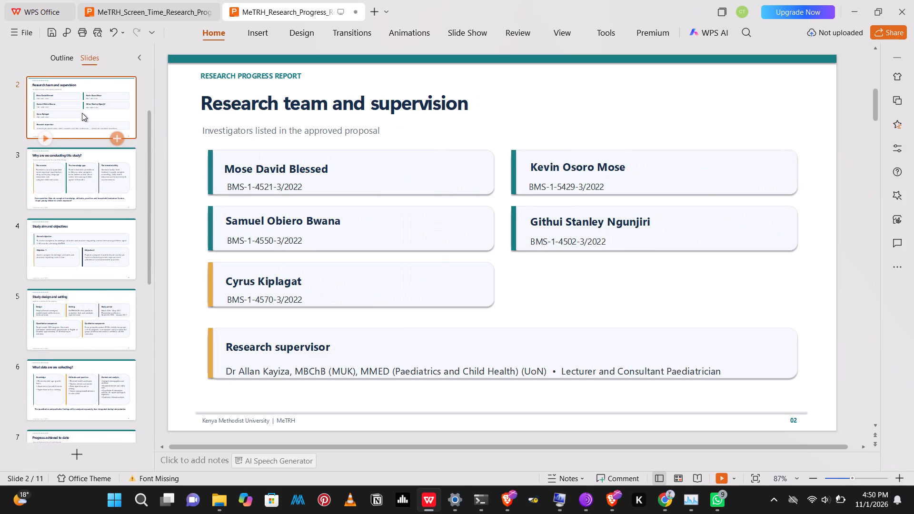
key("Up")
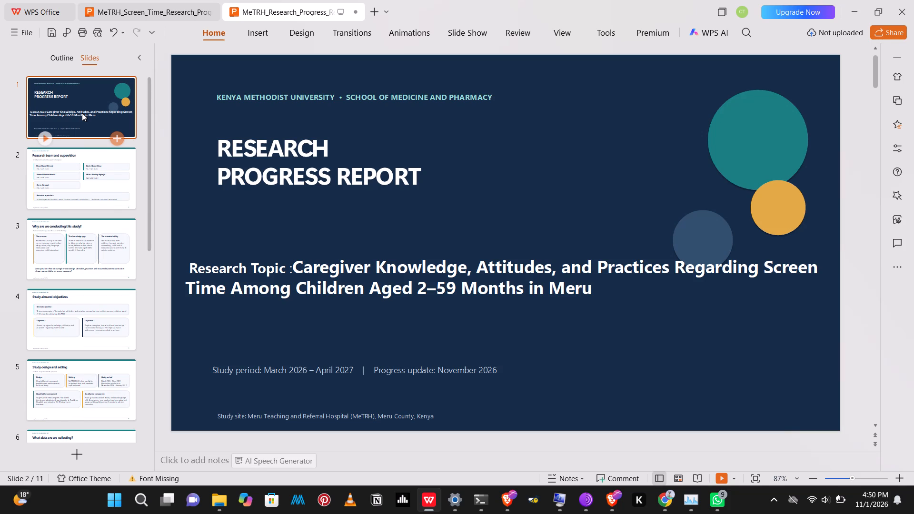
left_click(201, 114)
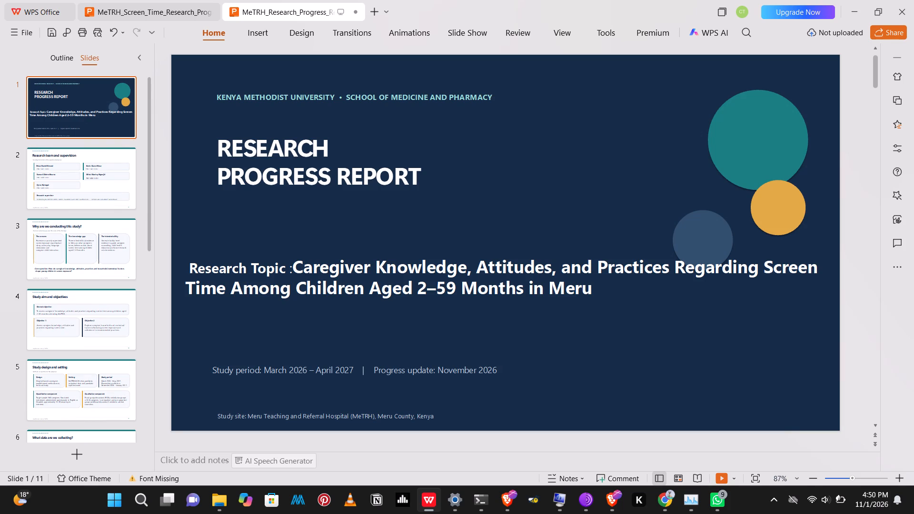
right_click(518, 166)
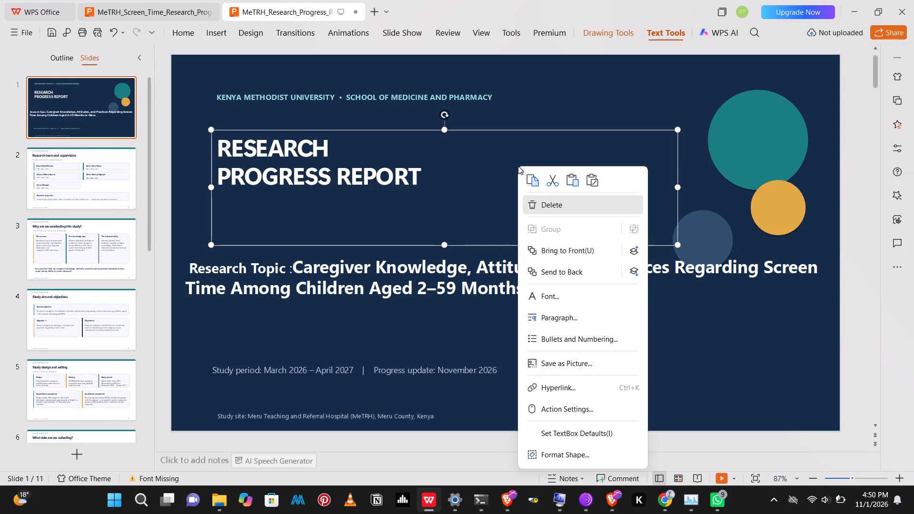
left_click(617, 104)
left_click(746, 96)
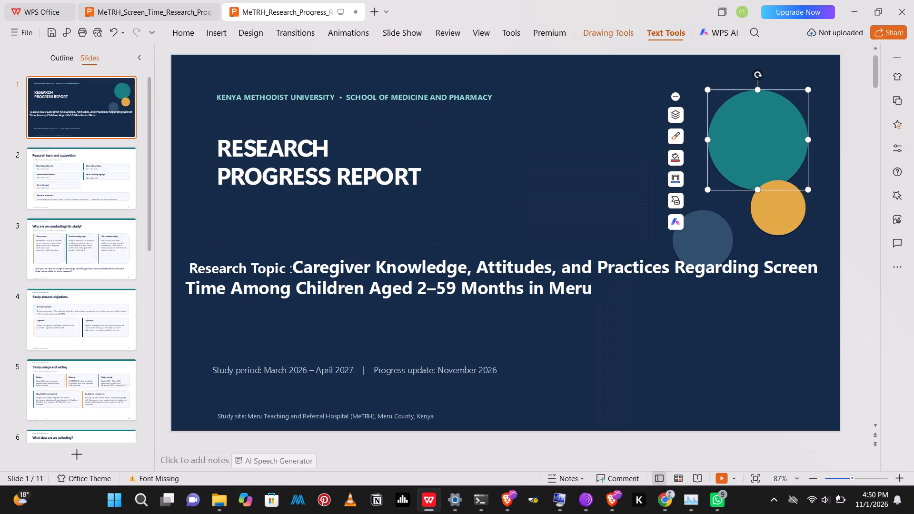
left_click_drag(745, 146, 742, 167)
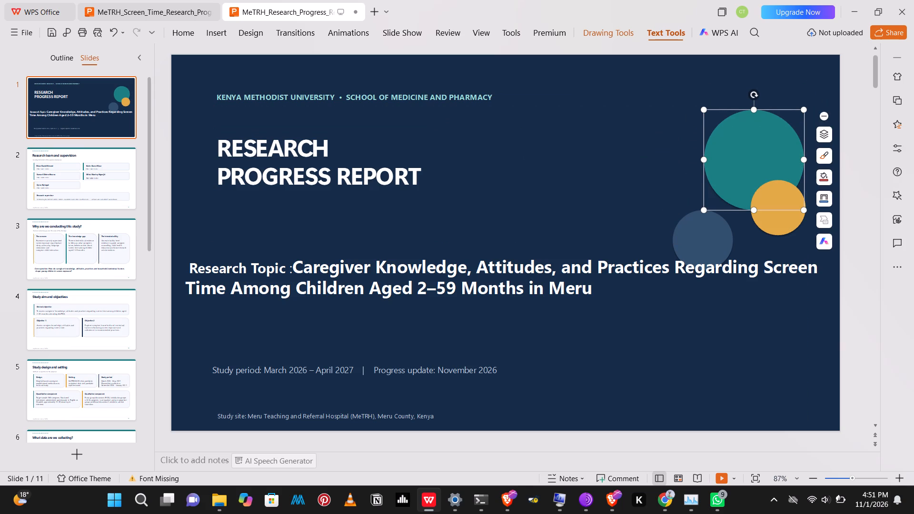
left_click_drag(705, 158, 604, 146)
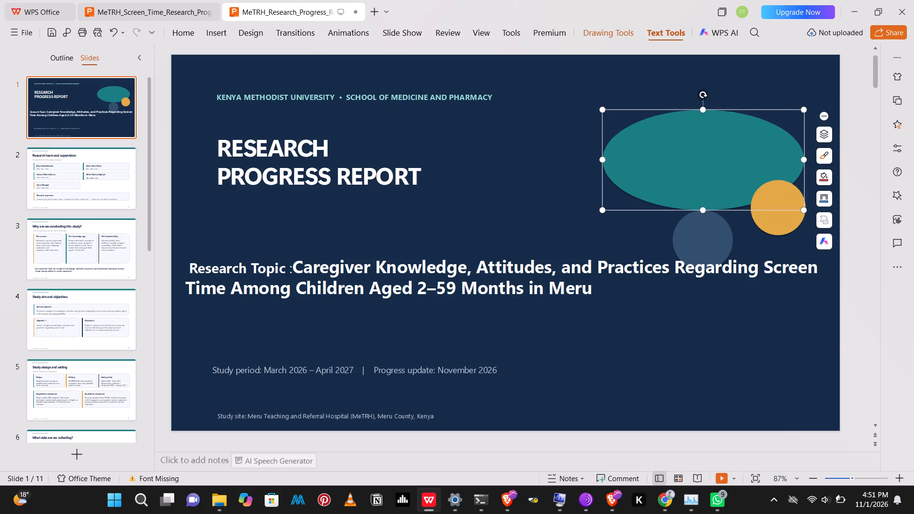
left_click_drag(702, 210, 703, 230)
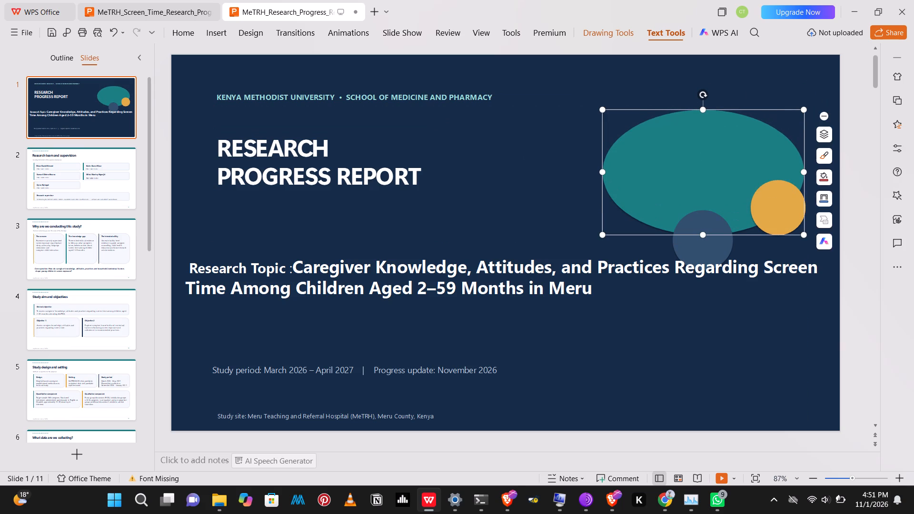
left_click_drag(703, 235, 705, 271)
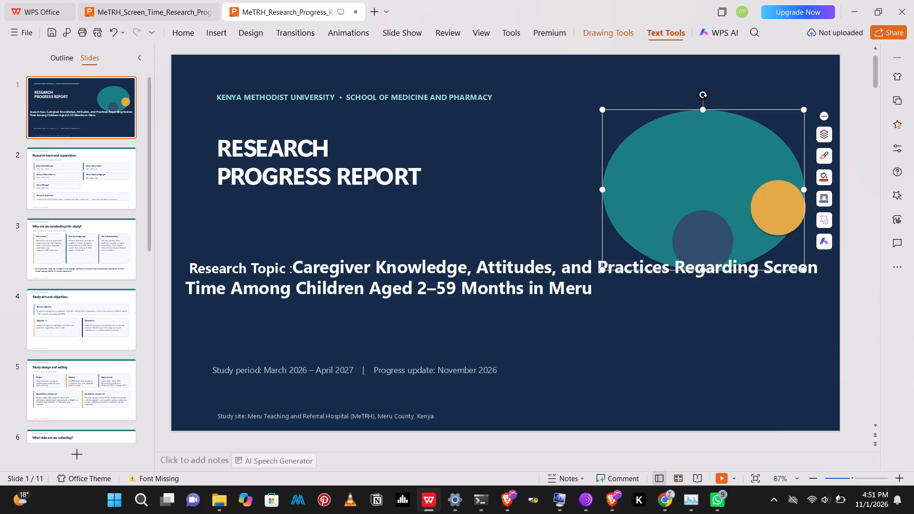
left_click_drag(704, 269, 704, 284)
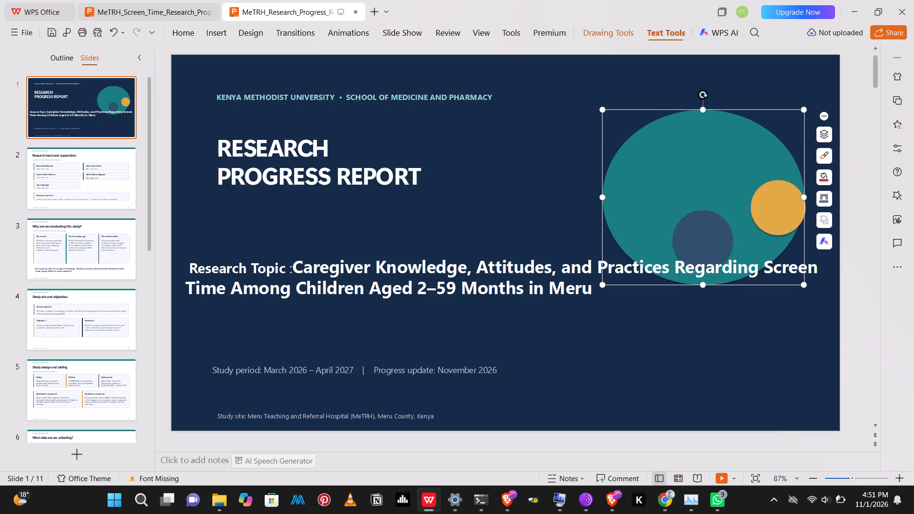
On the title slide, enlarge the slate-blue circle and shift it sideways so it overlaps the end of the research topic text below the orange circle.
left_click(708, 235)
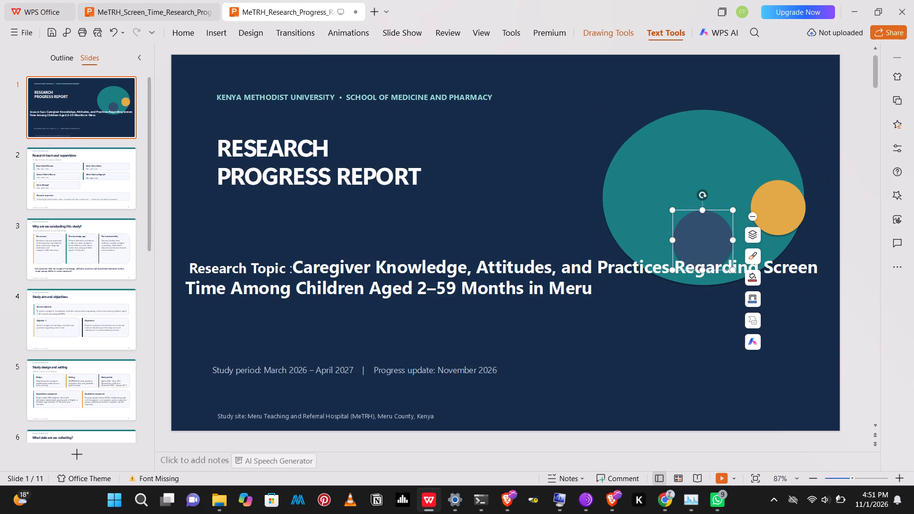
left_click_drag(675, 270, 654, 351)
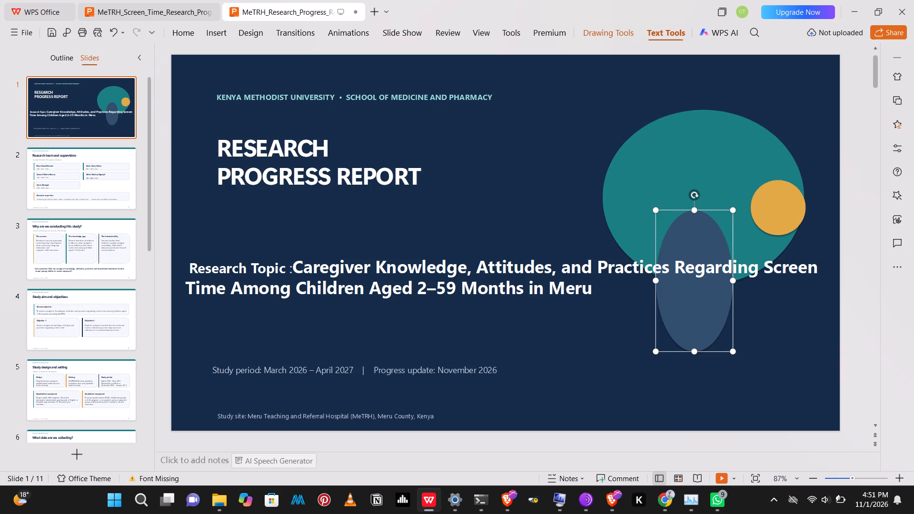
left_click_drag(732, 282, 767, 285)
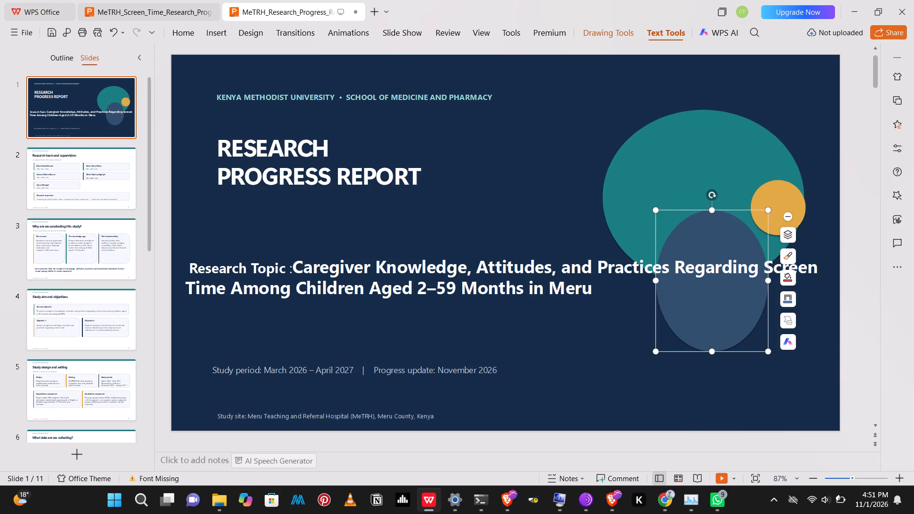
left_click_drag(767, 285, 778, 285)
left_click_drag(778, 285, 795, 285)
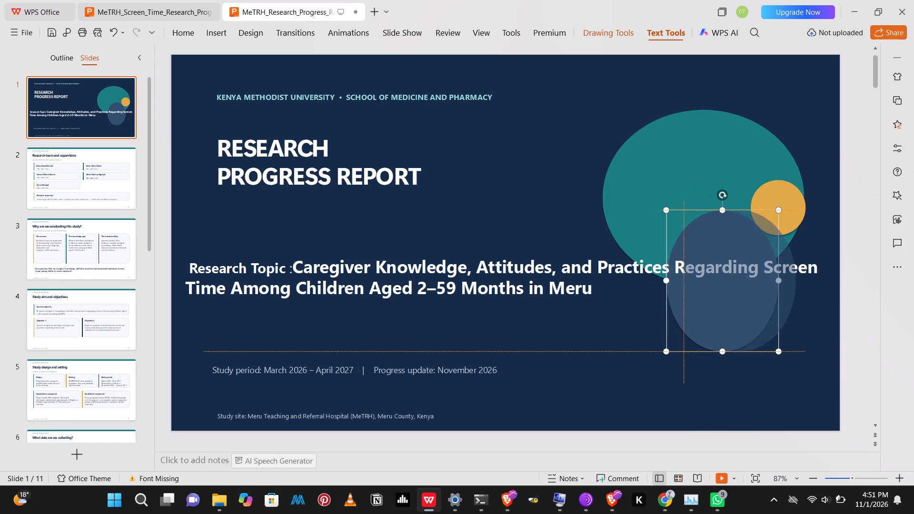
left_click_drag(797, 281, 815, 283)
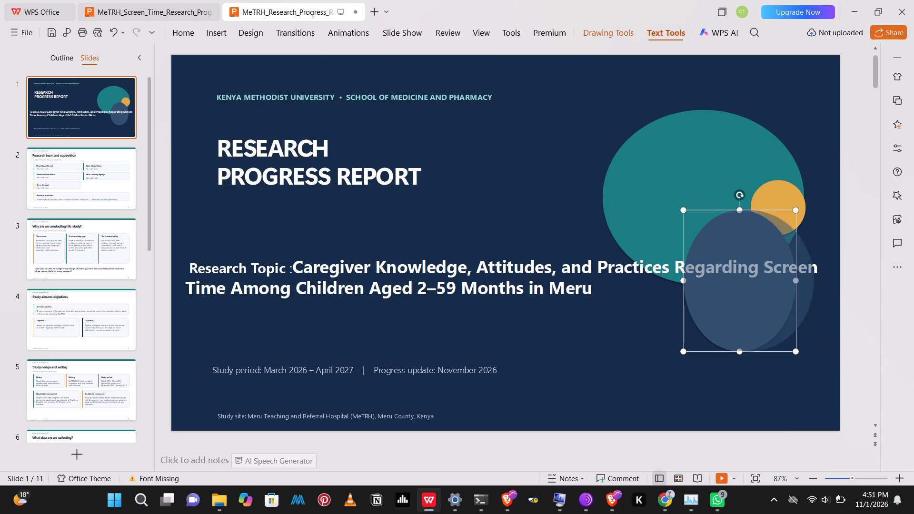
left_click_drag(815, 283, 817, 284)
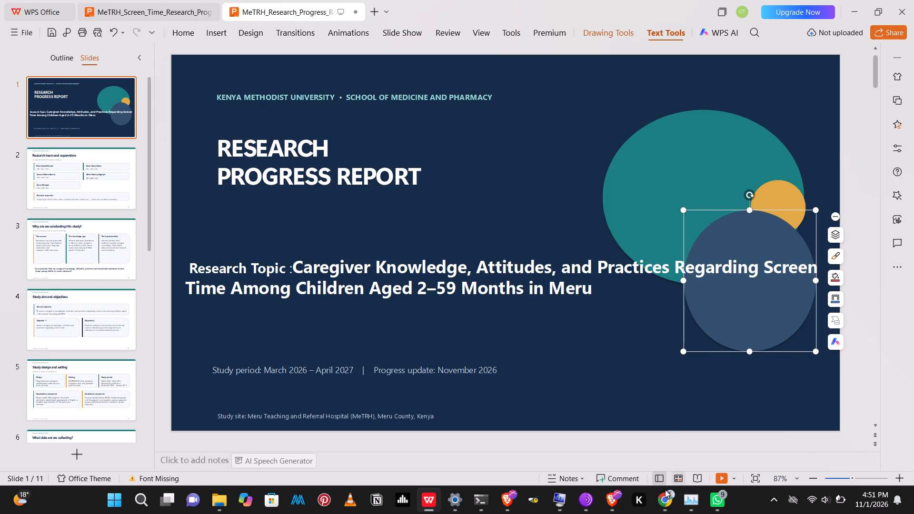
Switch to Chrome and search Google Images for "pediatric screentime logo" in a new tab.
left_click(666, 504)
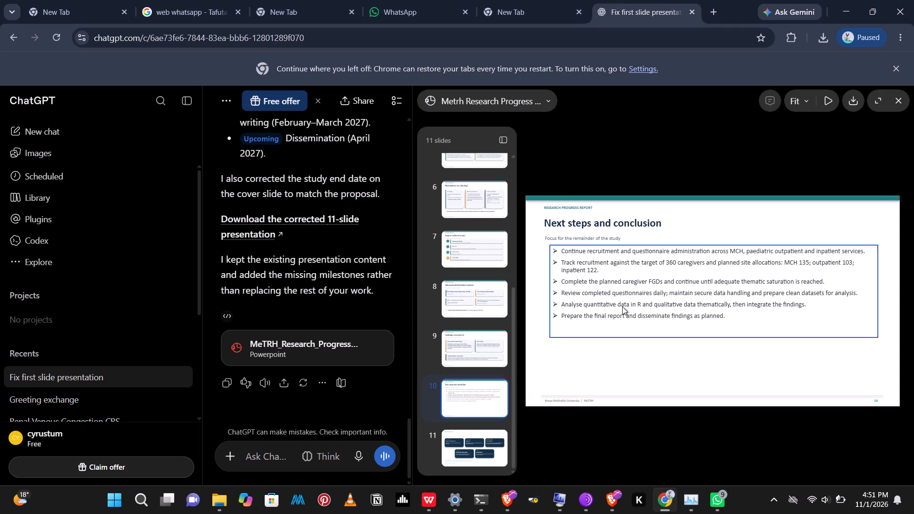
left_click(711, 15)
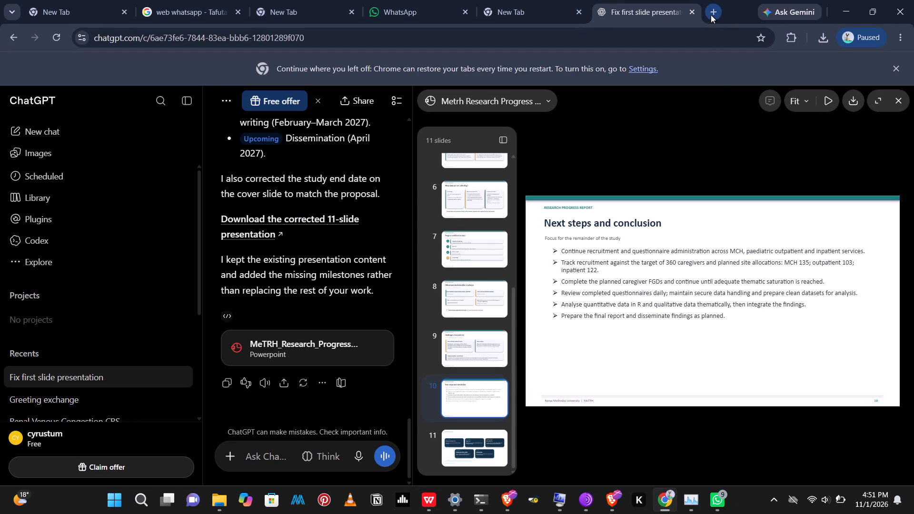
type("pe")
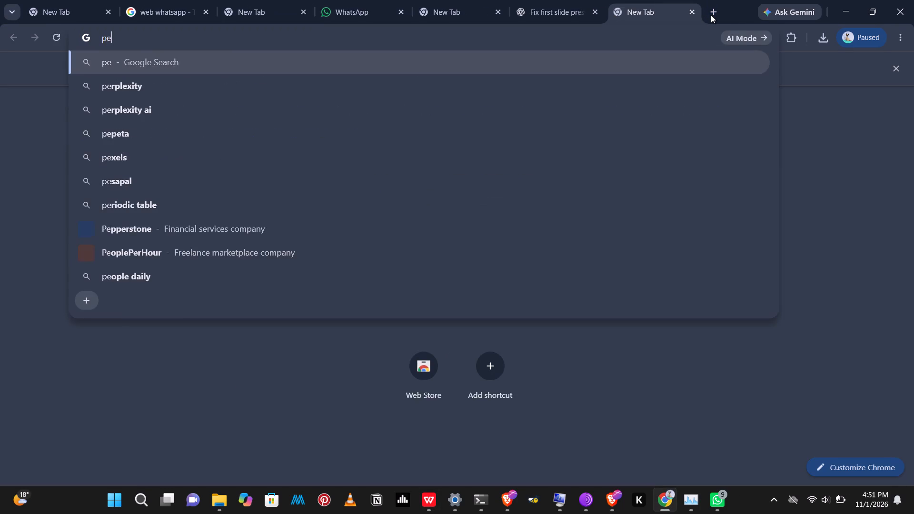
type("diatric")
key("space")
type("scre")
type("entime logo")
key("Return")
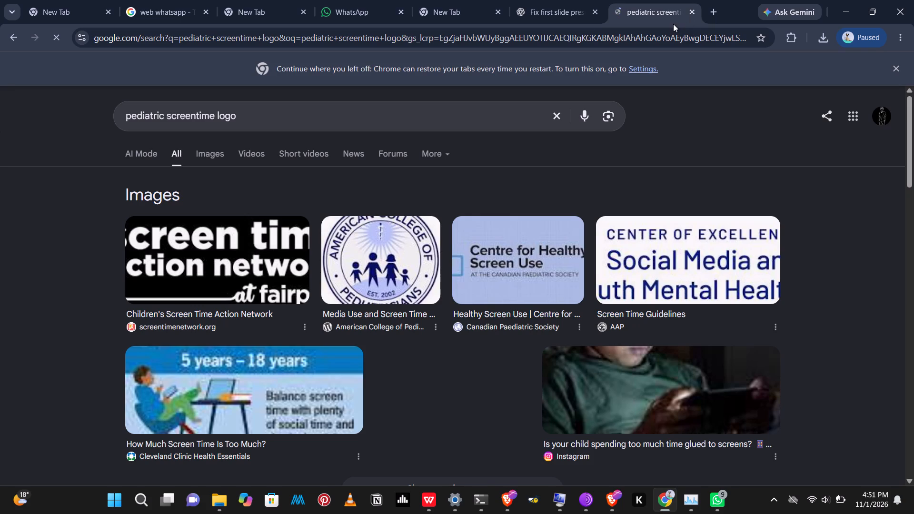
left_click(212, 160)
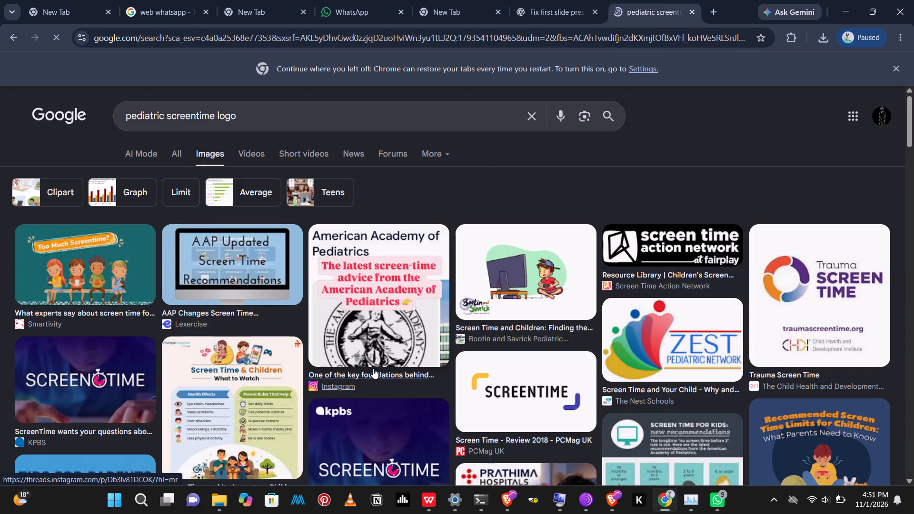
Preview the boy-at-television, Round the Rock seminar and "Too Much Screentime?" illustrations and examine their related images.
left_click(516, 277)
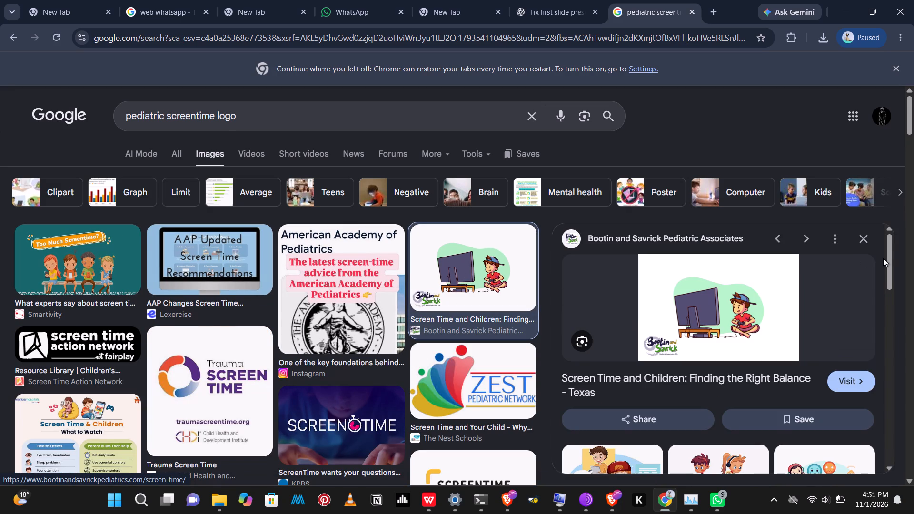
left_click_drag(890, 258, 895, 306)
left_click(805, 403)
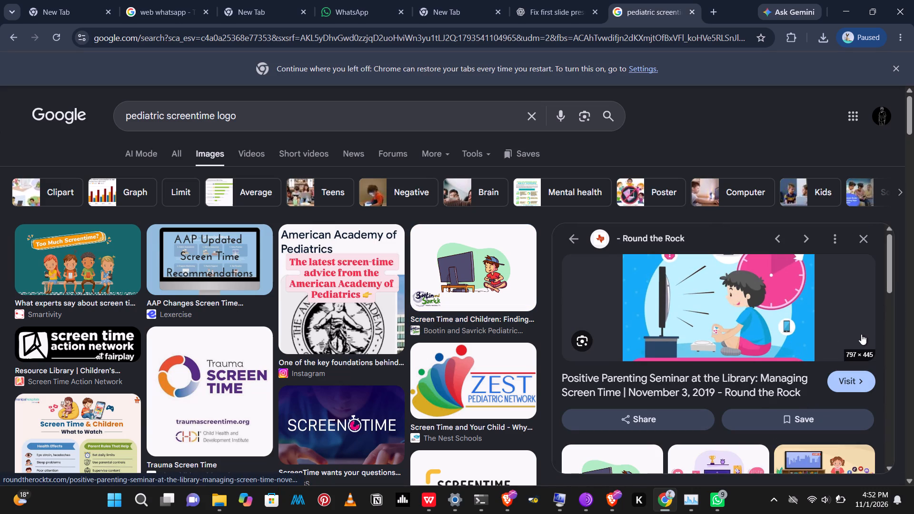
left_click(861, 241)
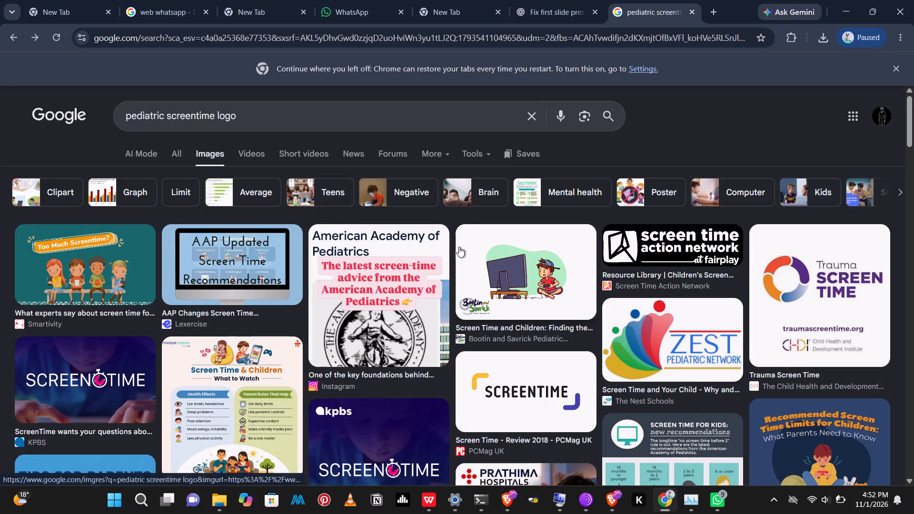
left_click(88, 267)
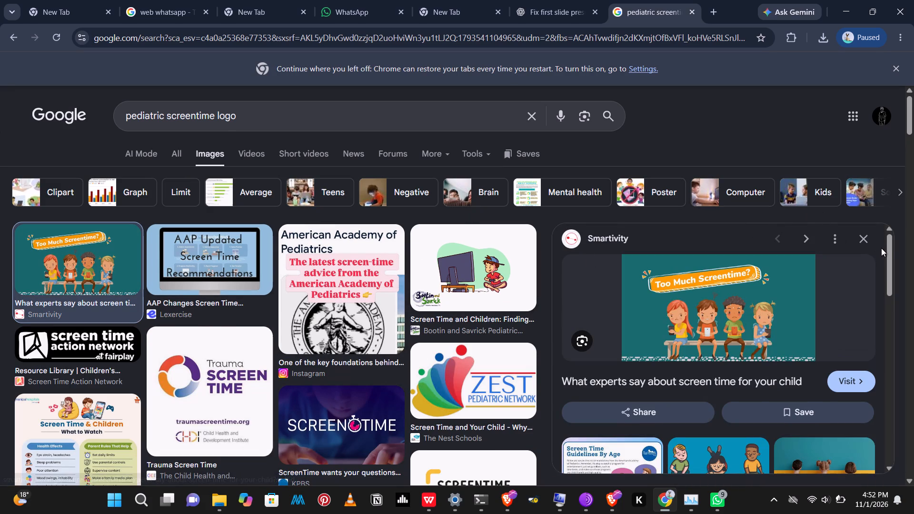
left_click_drag(887, 249, 898, 310)
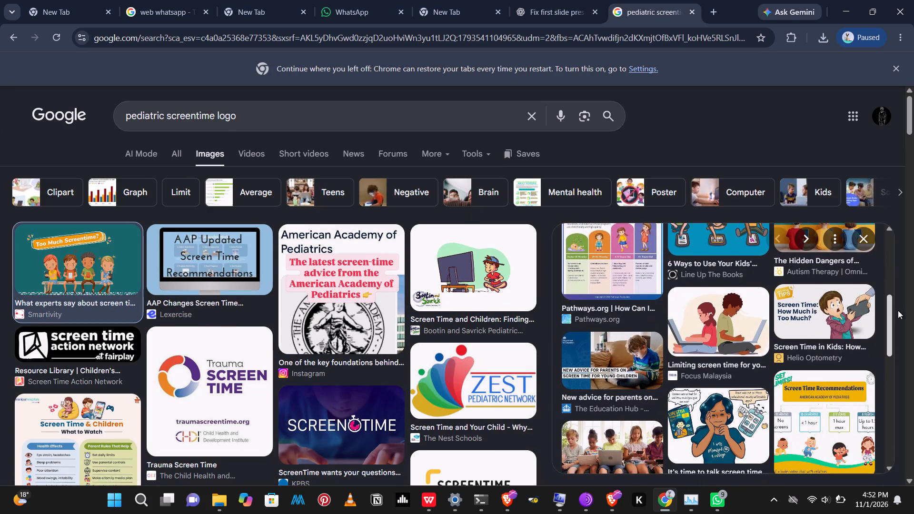
left_click_drag(898, 310, 906, 388)
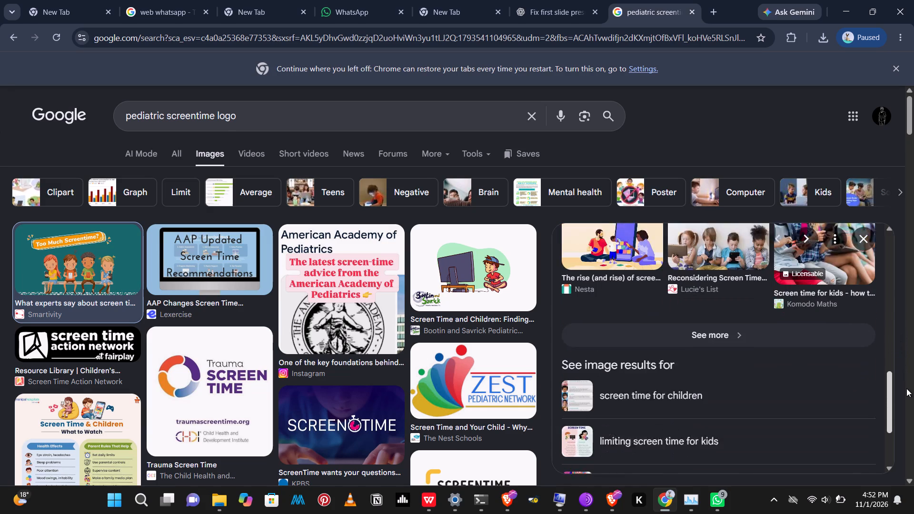
left_click_drag(906, 388, 904, 263)
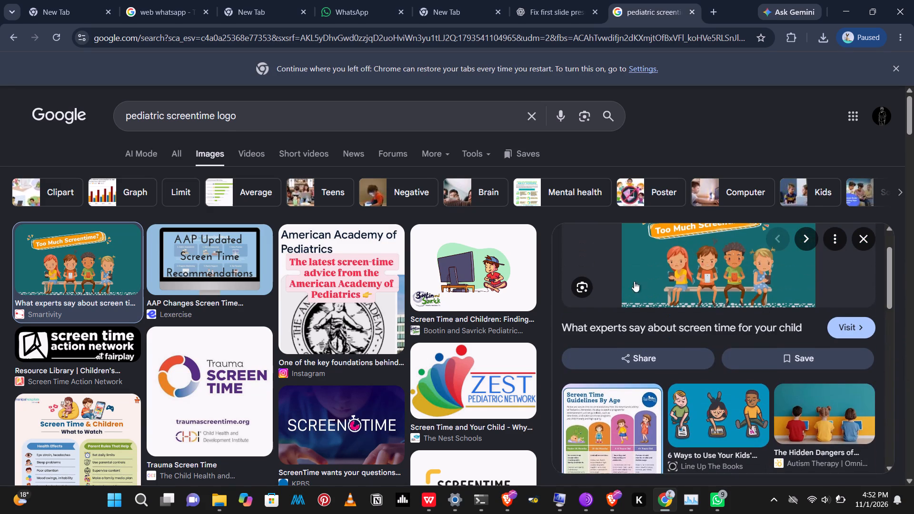
Rerun the "pediatric screentime logo" image search and look through the results for a suitable title-slide picture.
left_click(256, 113)
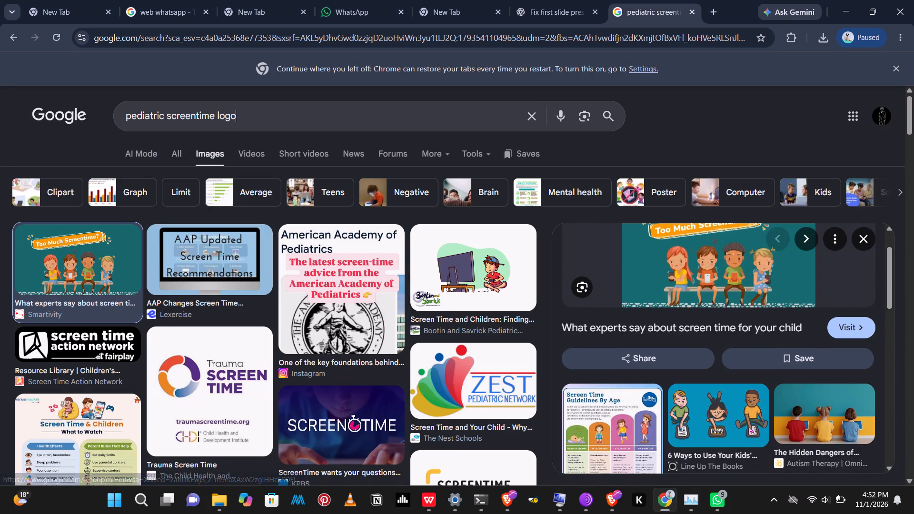
key("Return")
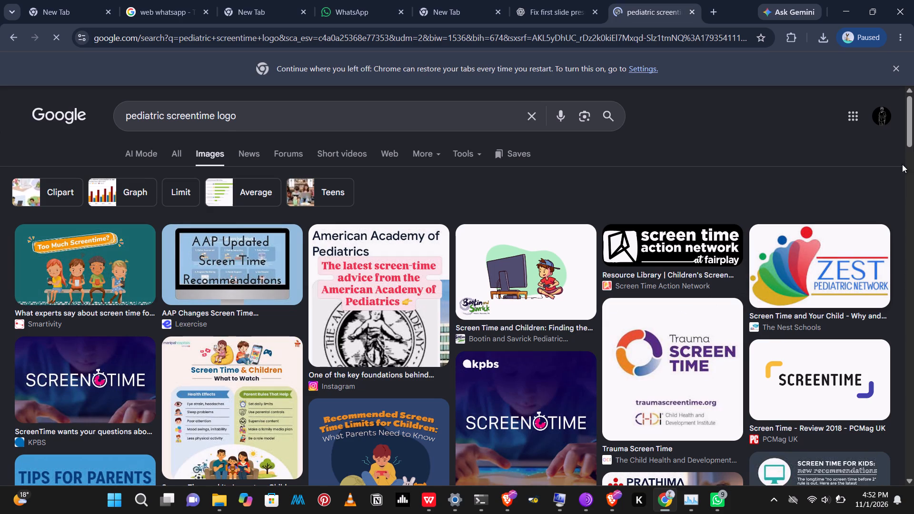
left_click_drag(910, 132, 908, 125)
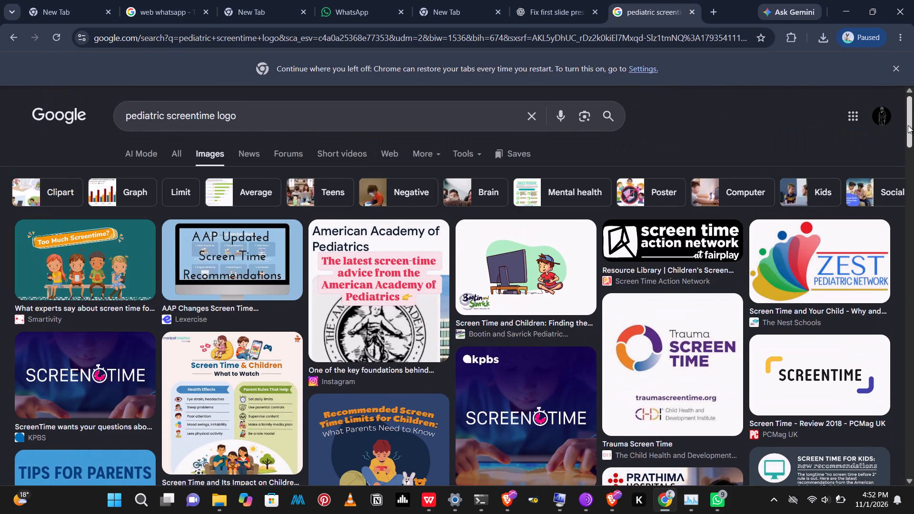
left_click_drag(908, 125, 913, 192)
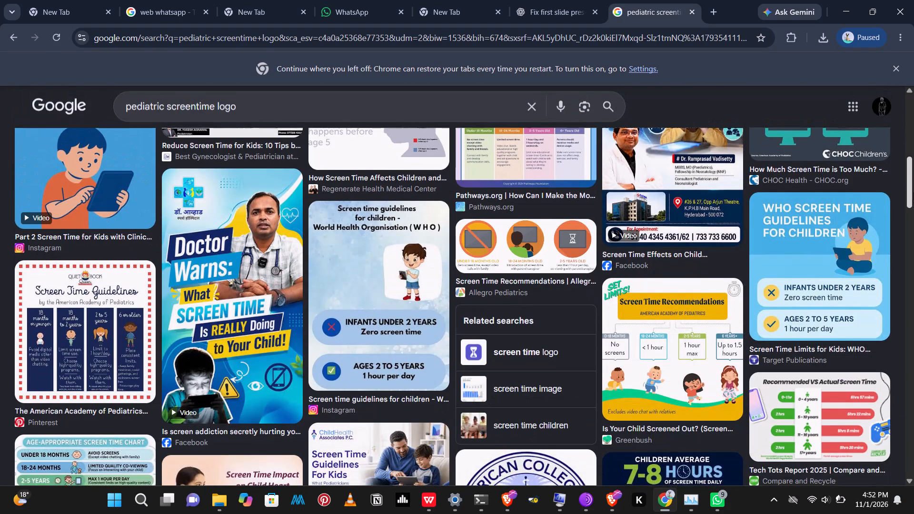
left_click_drag(913, 192, 913, 243)
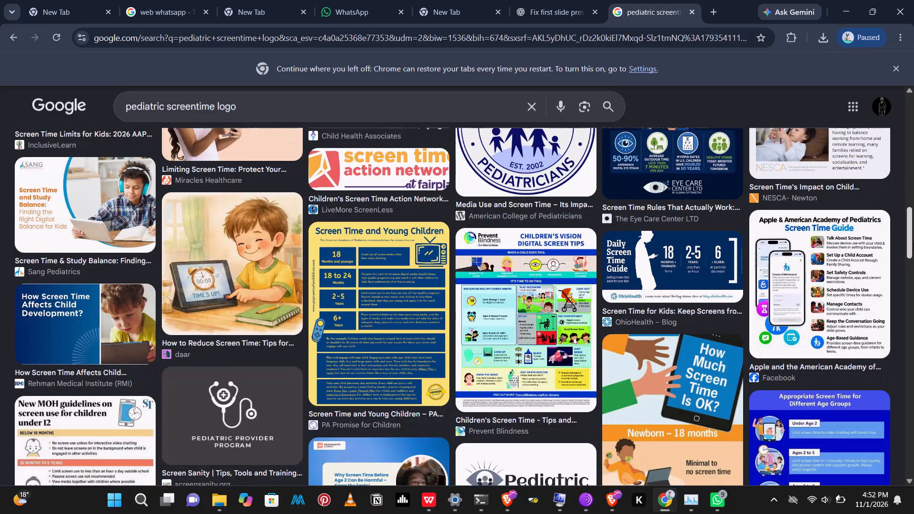
left_click_drag(913, 243, 913, 278)
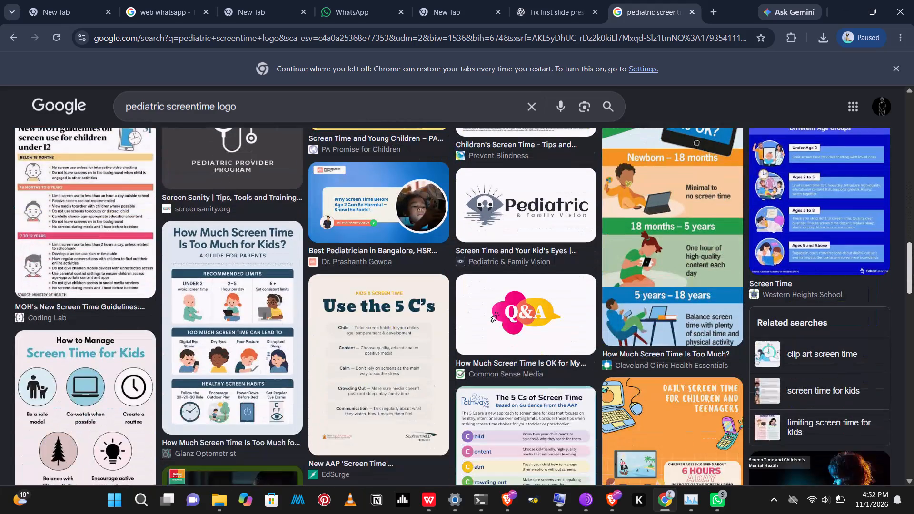
left_click_drag(913, 278, 913, 244)
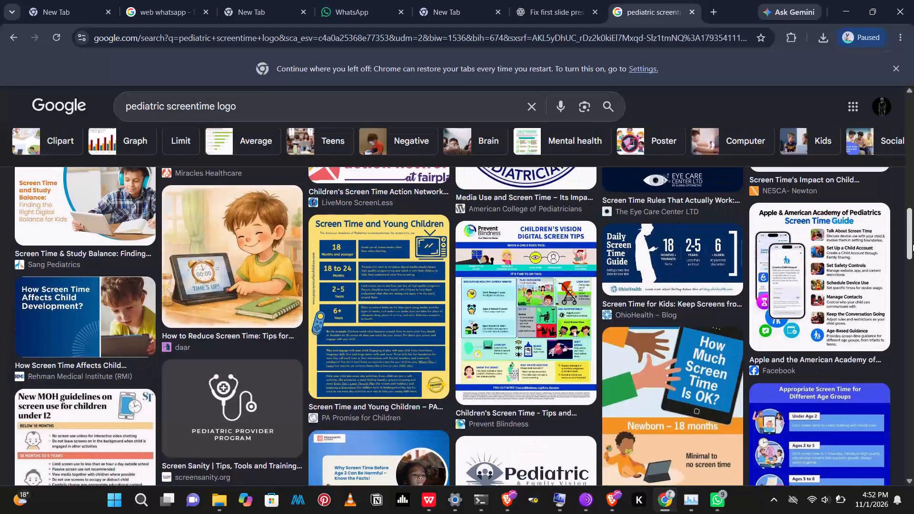
left_click_drag(913, 244, 909, 195)
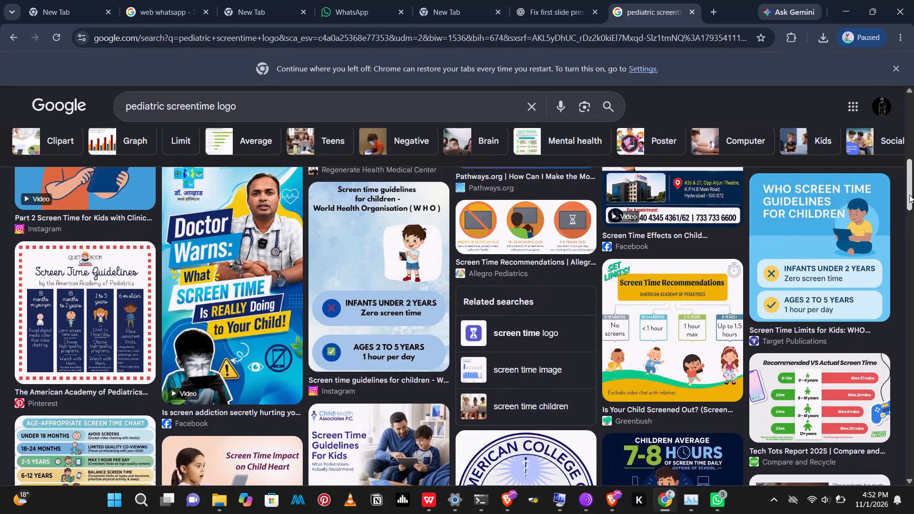
left_click_drag(909, 195, 909, 165)
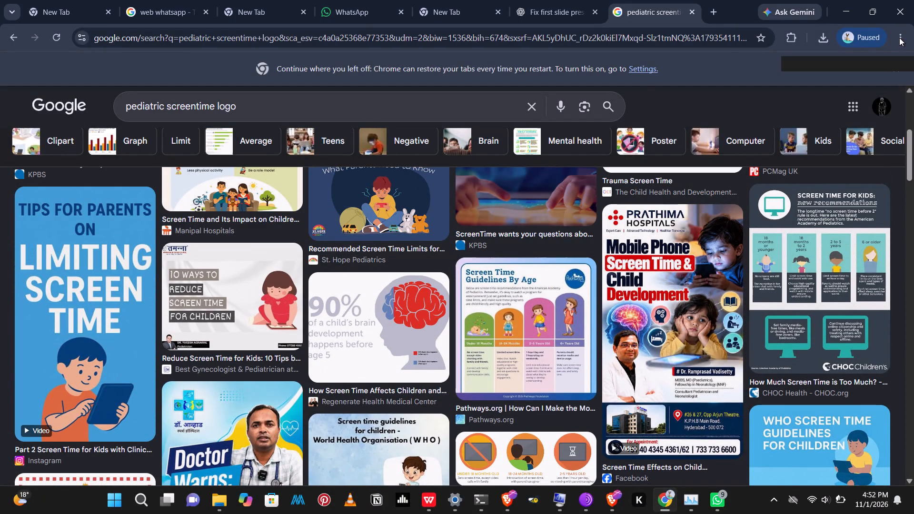
left_click(899, 38)
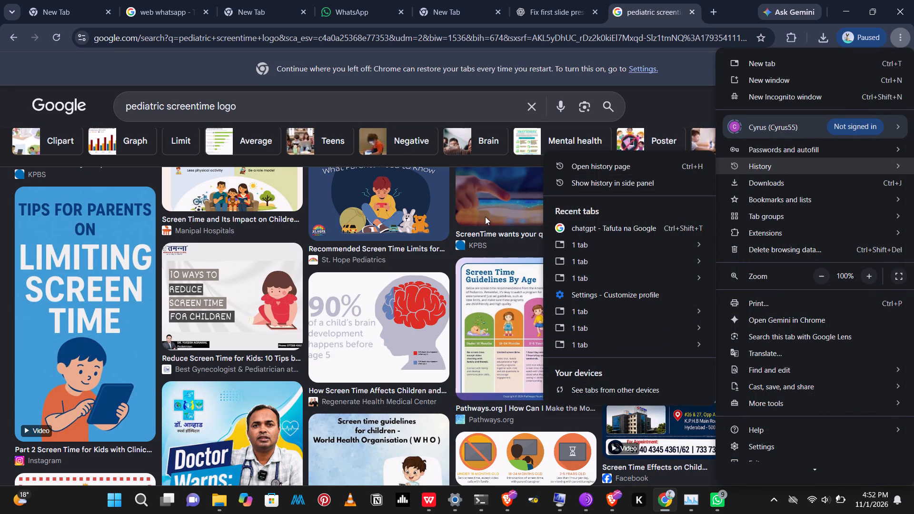
Refine the image search to "pediatric screentime logo cartoon".
left_click(378, 112)
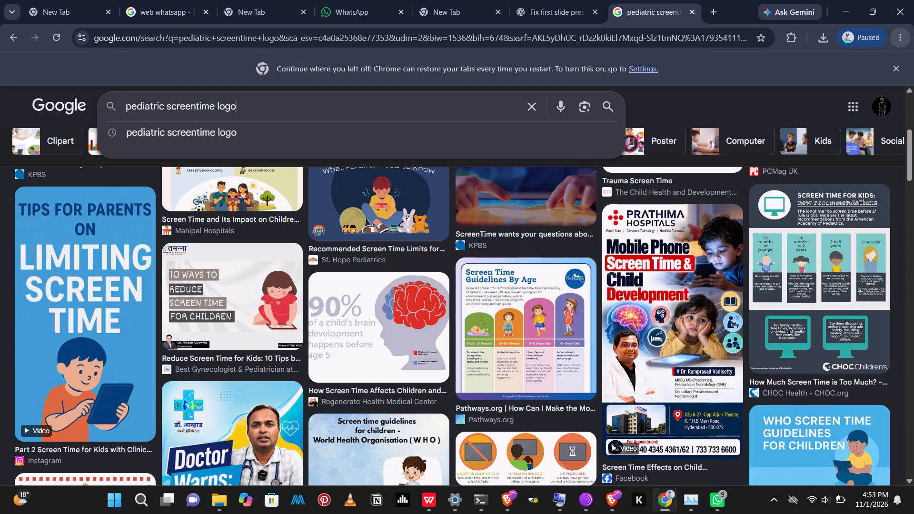
key("space")
type("cartoon")
key("Return")
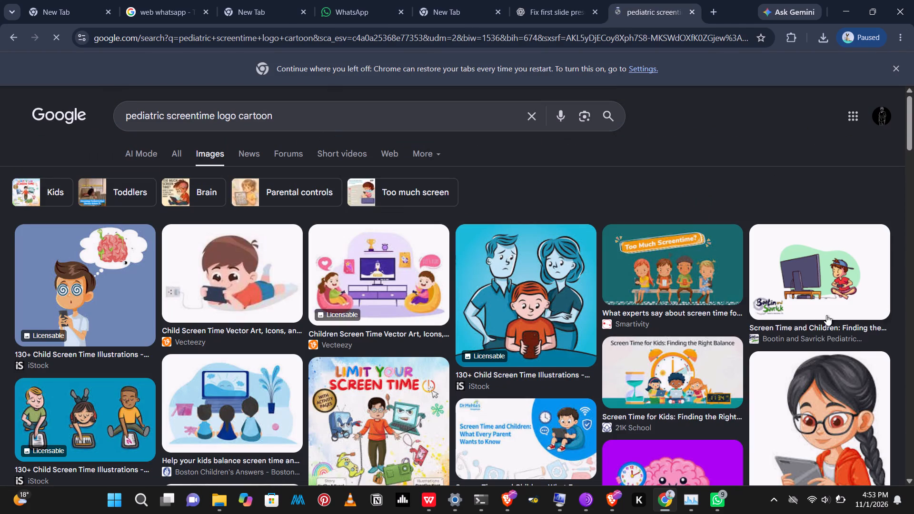
Preview the Bootin and Savrick cartoon of a boy gaming at a television and look through its related images.
left_click(836, 281)
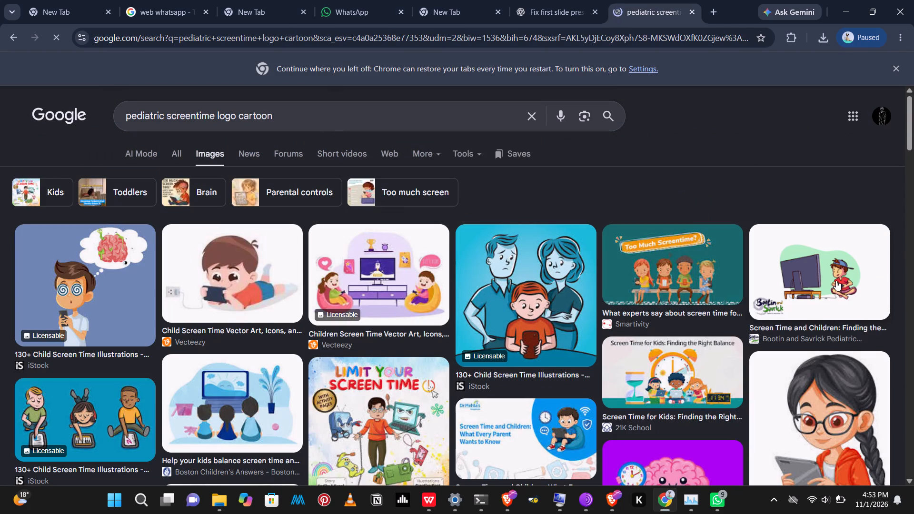
double_click(848, 282)
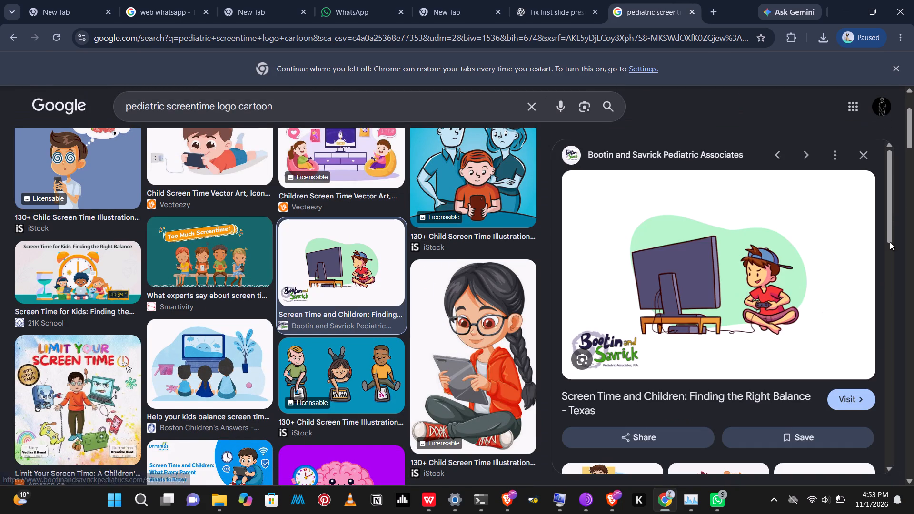
left_click(894, 224)
left_click_drag(889, 221, 890, 249)
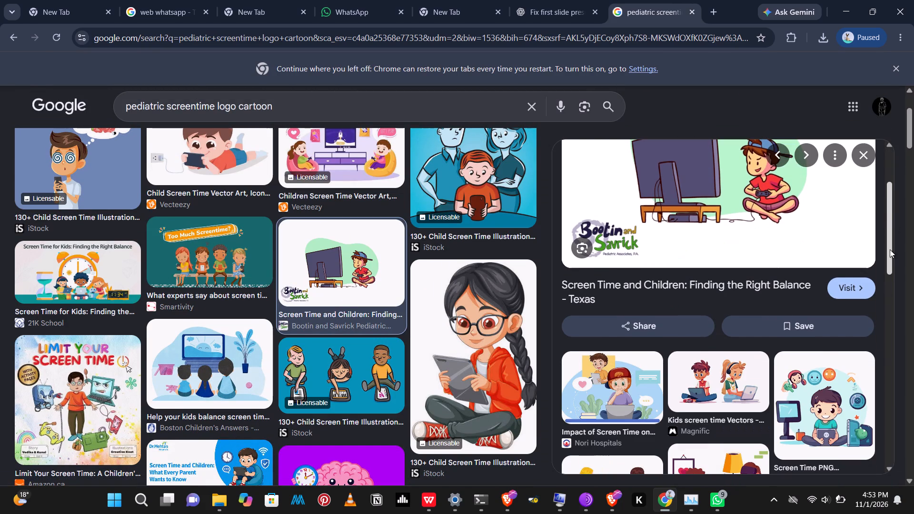
left_click_drag(890, 249, 894, 291)
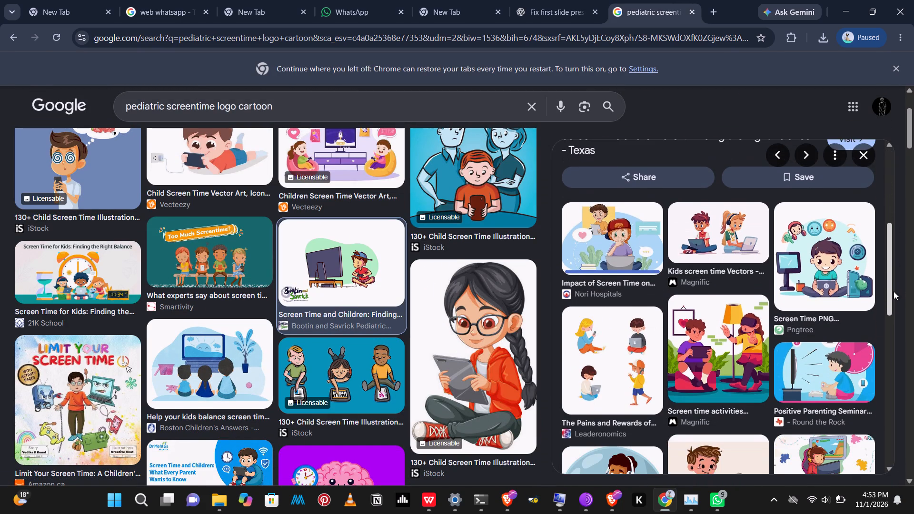
left_click_drag(894, 291, 894, 307)
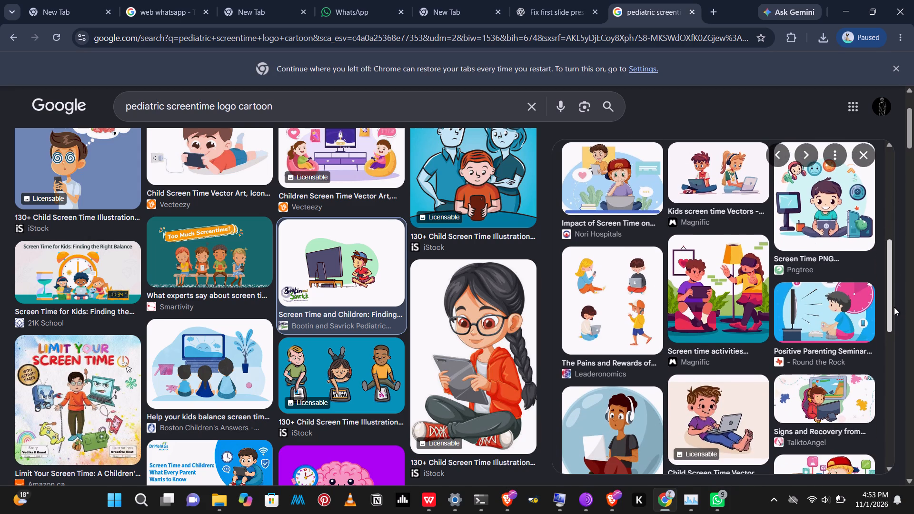
left_click_drag(894, 307, 896, 303)
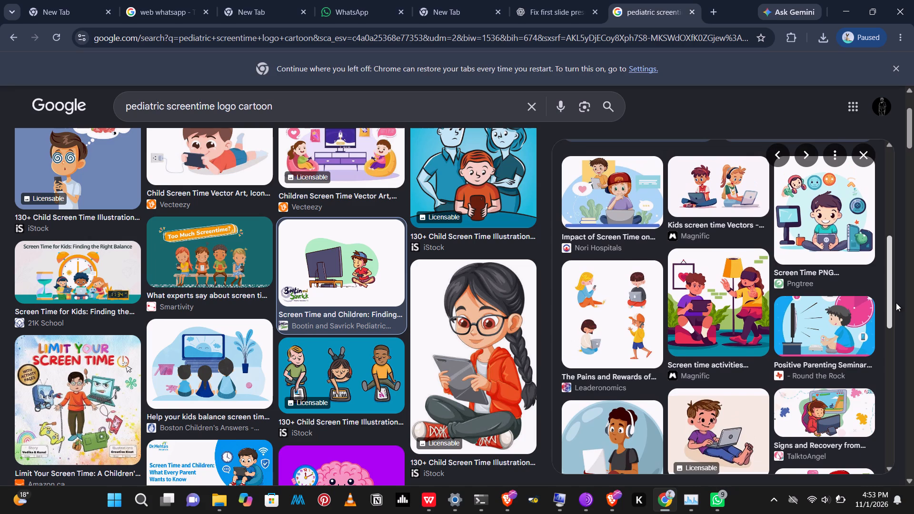
left_click_drag(896, 303, 897, 307)
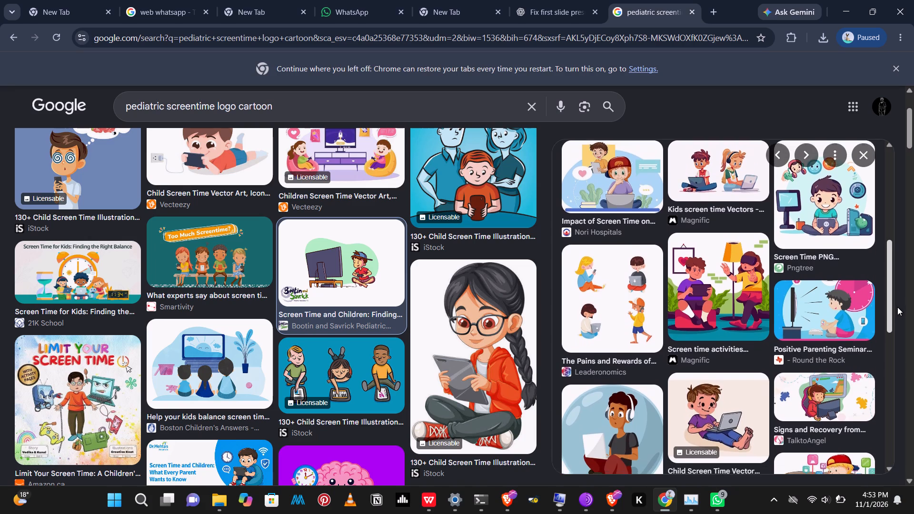
left_click_drag(897, 307, 893, 372)
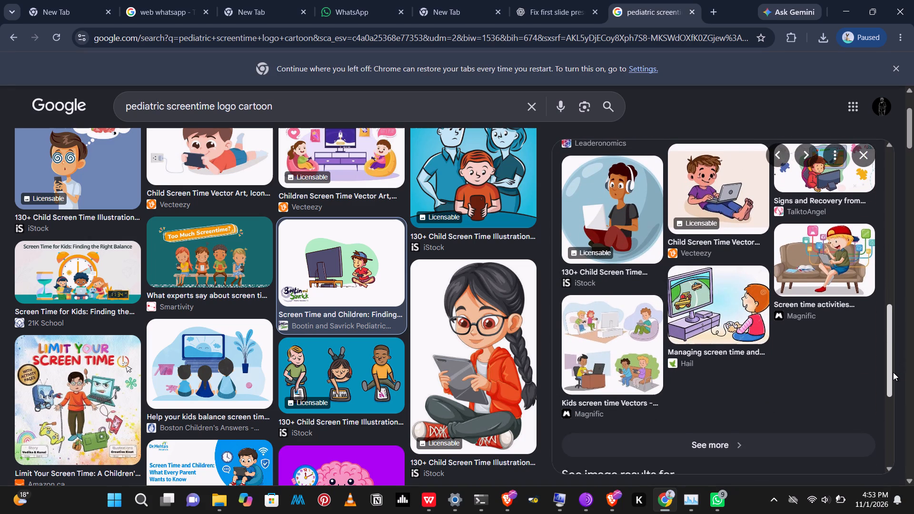
left_click_drag(893, 372, 878, 328)
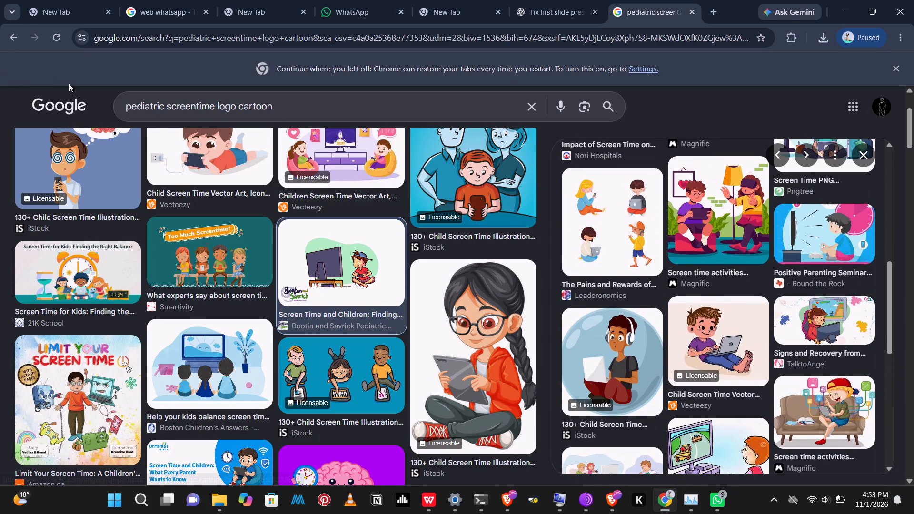
Change the image search to "mother and baby screentime logo cartoon".
left_click(125, 109)
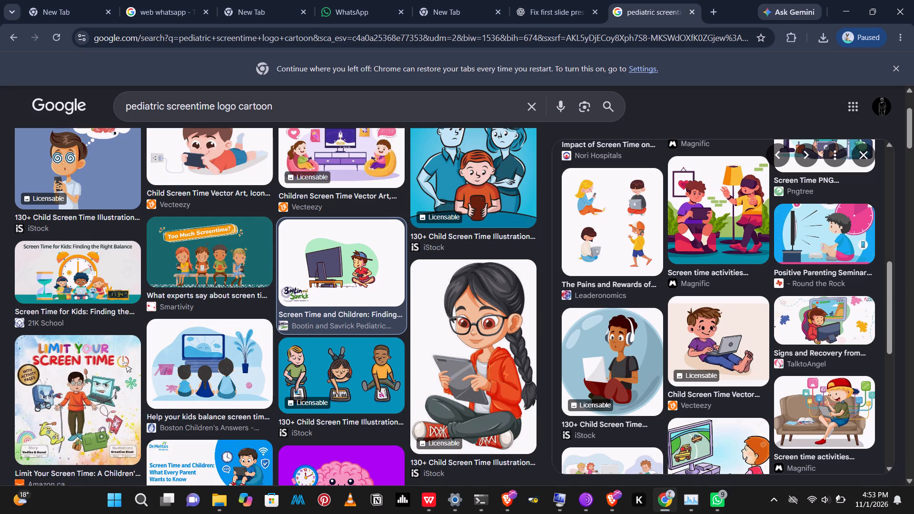
left_click(162, 107)
key("BackSpace")
key("BackSpace")
key("BackSpace")
key("BackSpace")
key("BackSpace")
key("BackSpace")
key("BackSpace")
key("BackSpace")
key("BackSpace")
key("BackSpace")
key("BackSpace")
key("BackSpace")
key("BackSpace")
key("BackSpace")
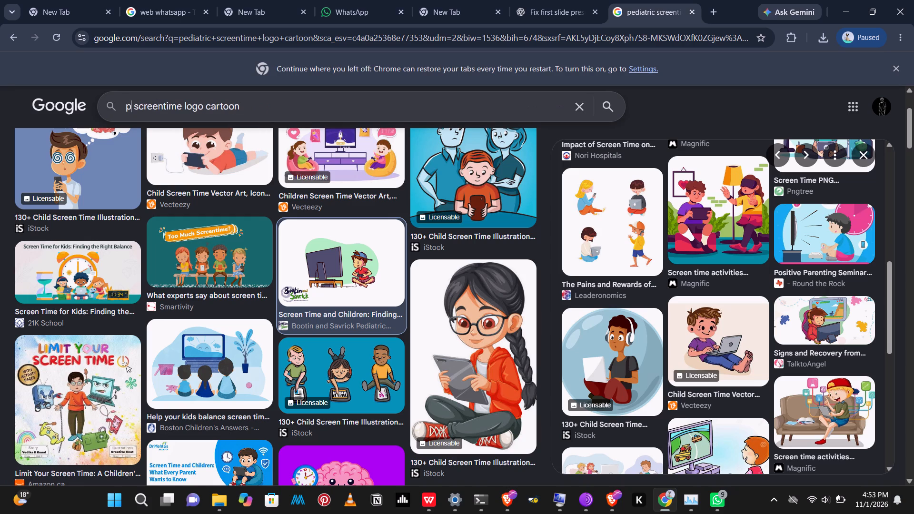
type("mother and baby")
key("Return")
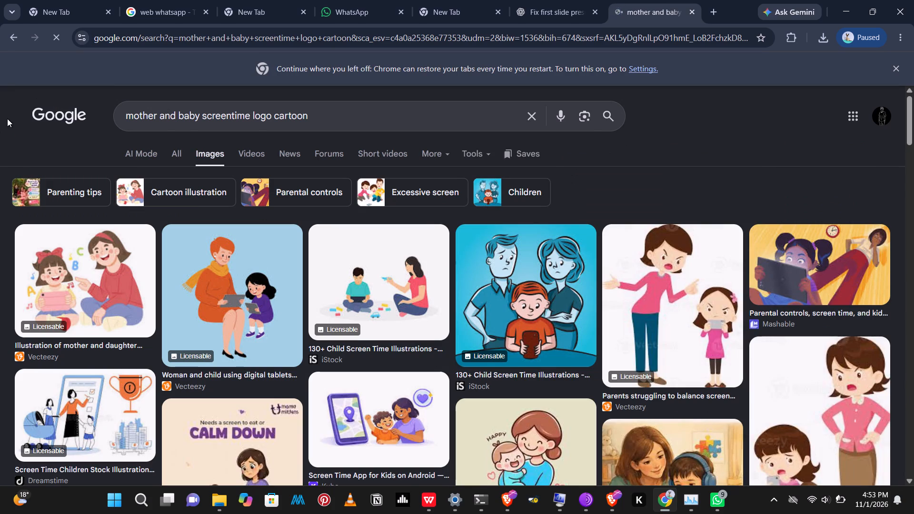
Preview the Vecteezy illustration of a mother and daughter enjoying screen time and look through its related images.
left_click(89, 281)
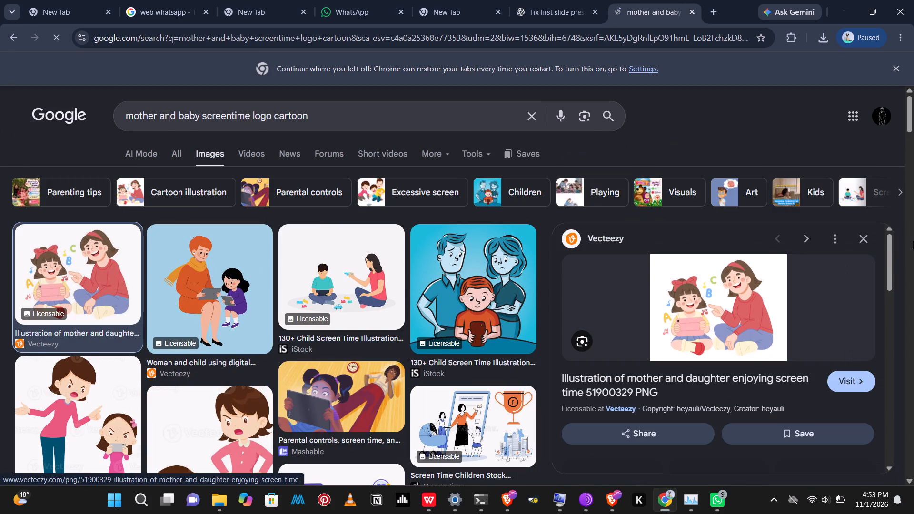
left_click_drag(891, 253, 893, 271)
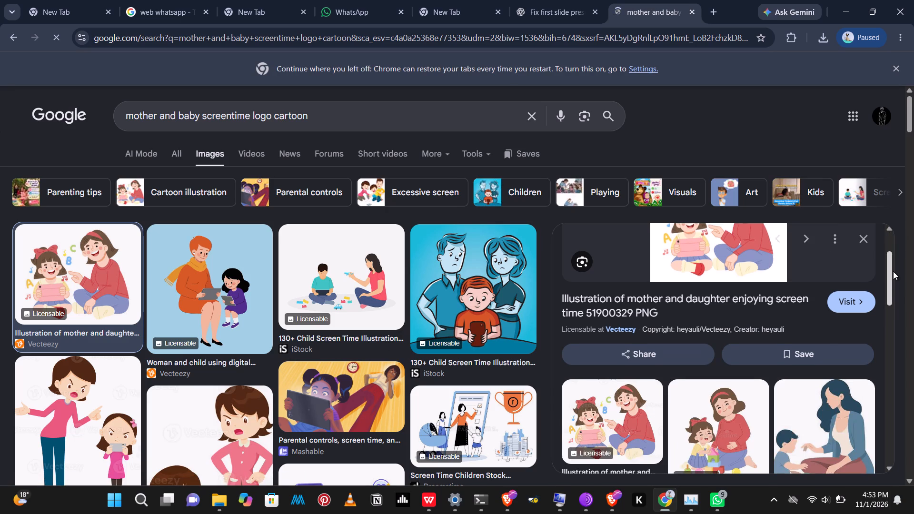
left_click_drag(893, 271, 896, 318)
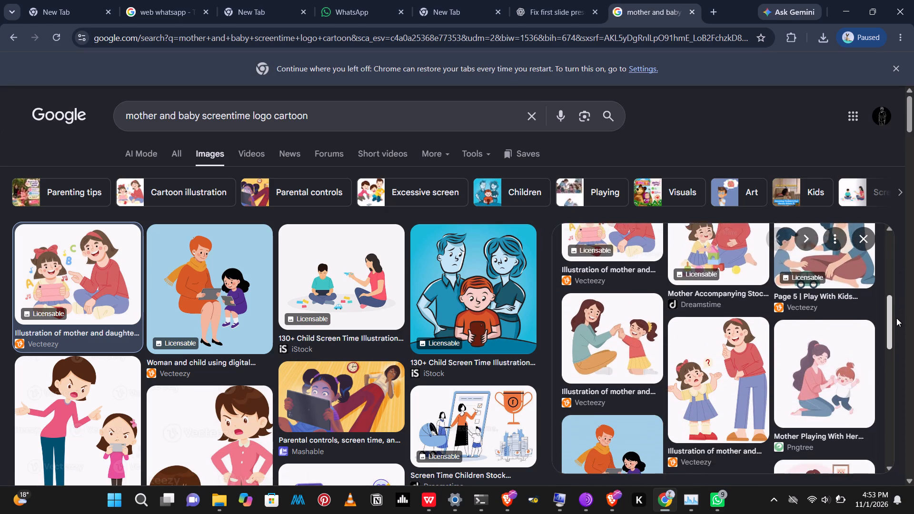
left_click_drag(896, 318, 896, 339)
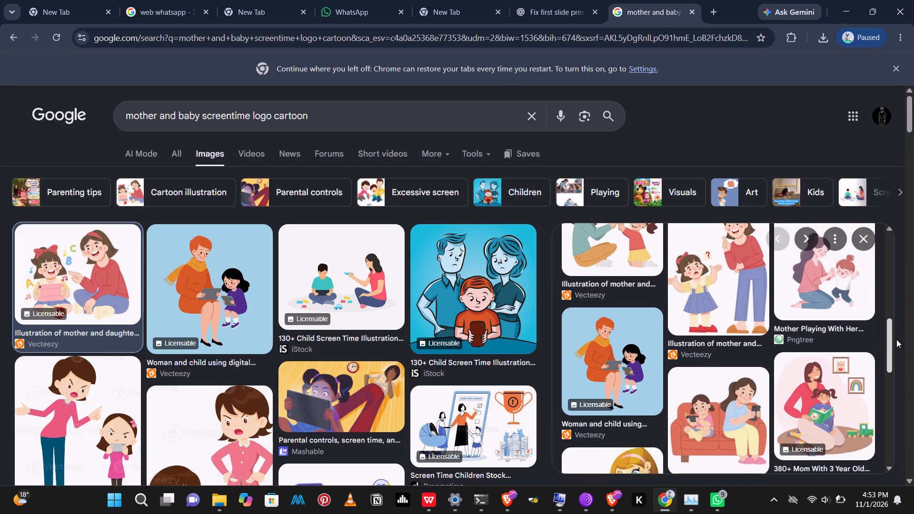
left_click_drag(896, 339, 895, 363)
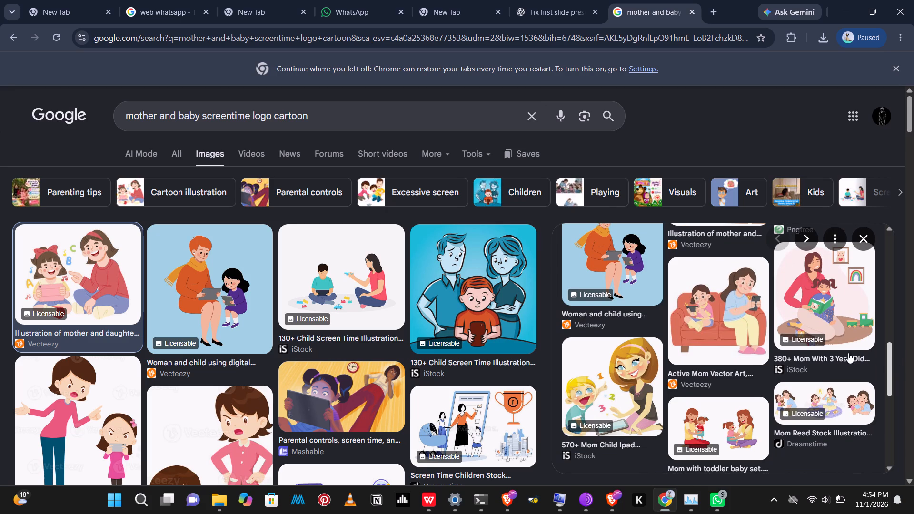
Preview the related "Active Mom" illustration of a mother and child on a red sofa and examine its similar images.
left_click(730, 326)
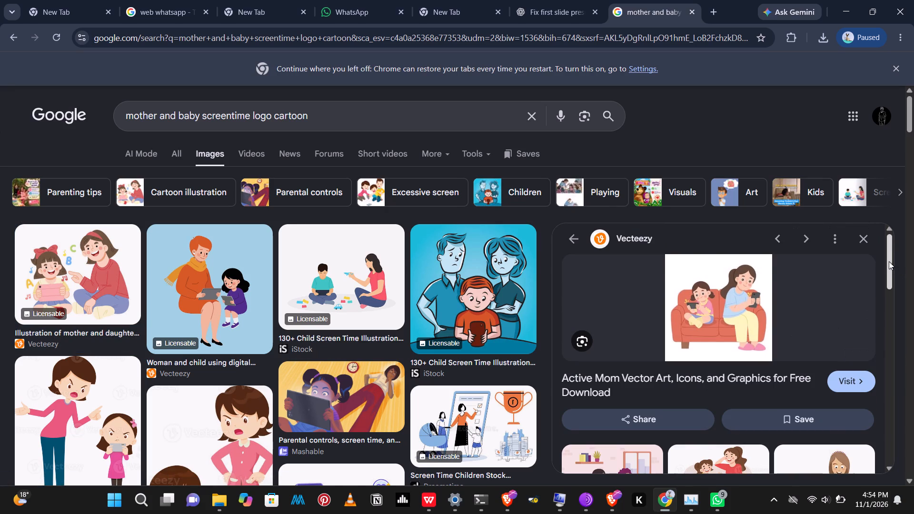
left_click_drag(889, 261, 893, 300)
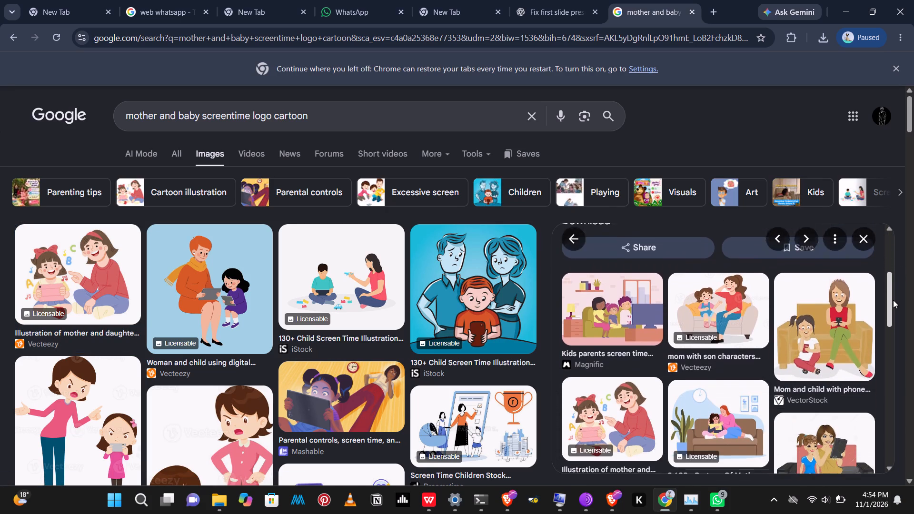
left_click_drag(893, 300, 896, 341)
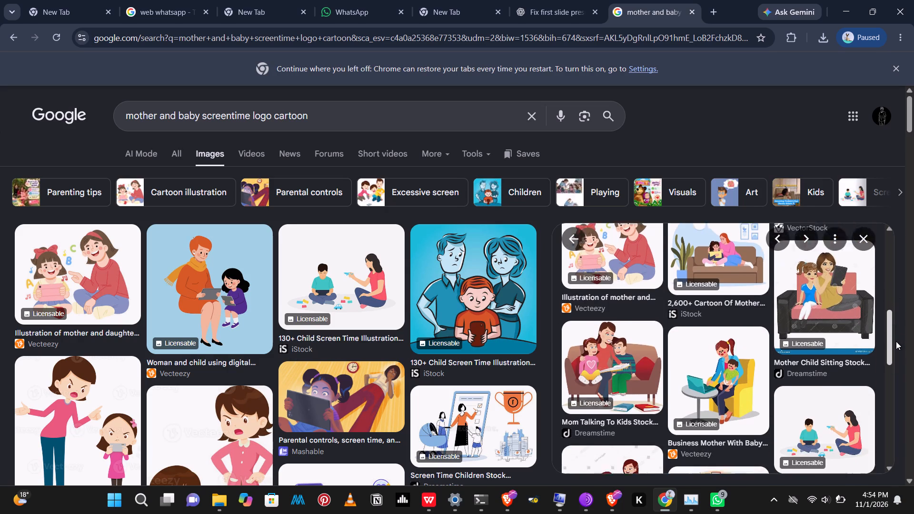
left_click_drag(896, 341, 896, 342)
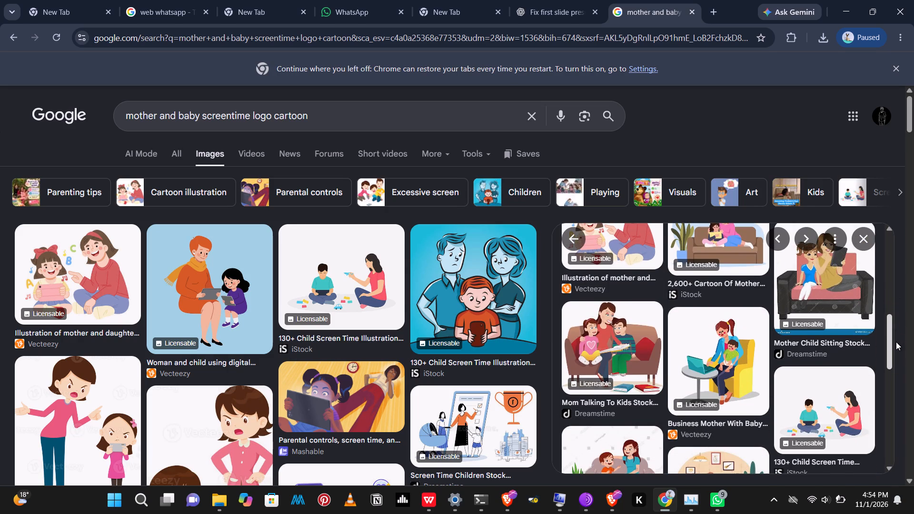
left_click_drag(896, 342, 897, 362)
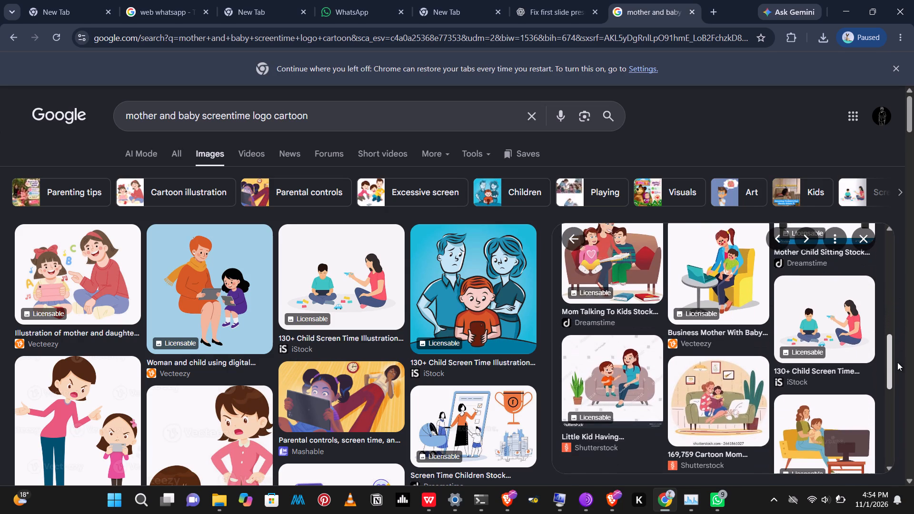
left_click_drag(897, 362, 894, 345)
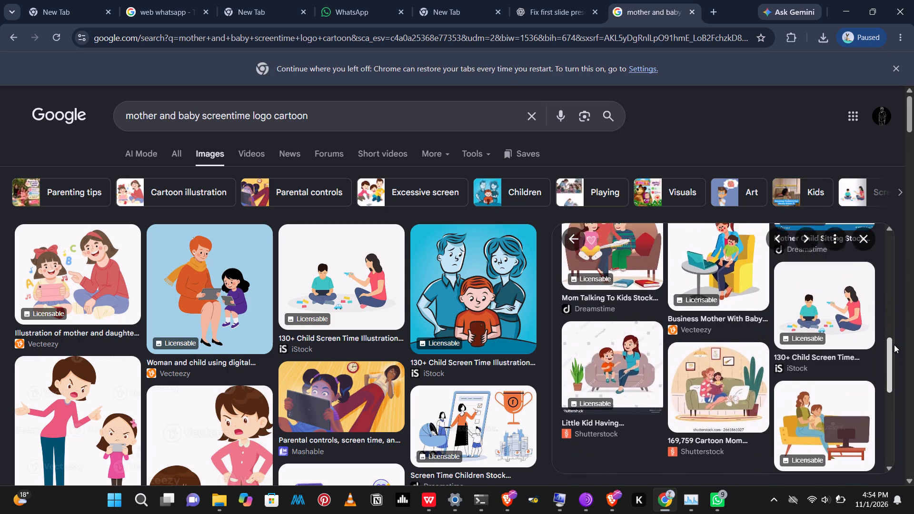
left_click_drag(894, 345, 883, 262)
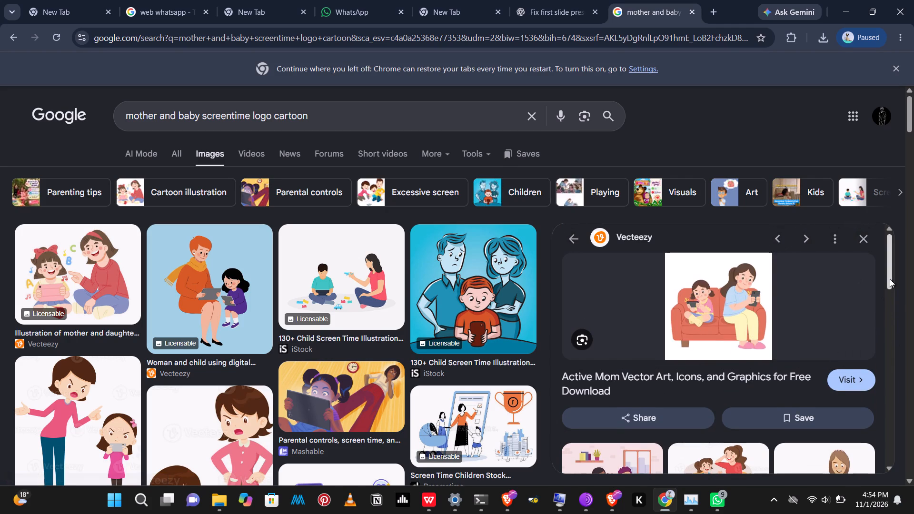
left_click_drag(890, 279, 902, 381)
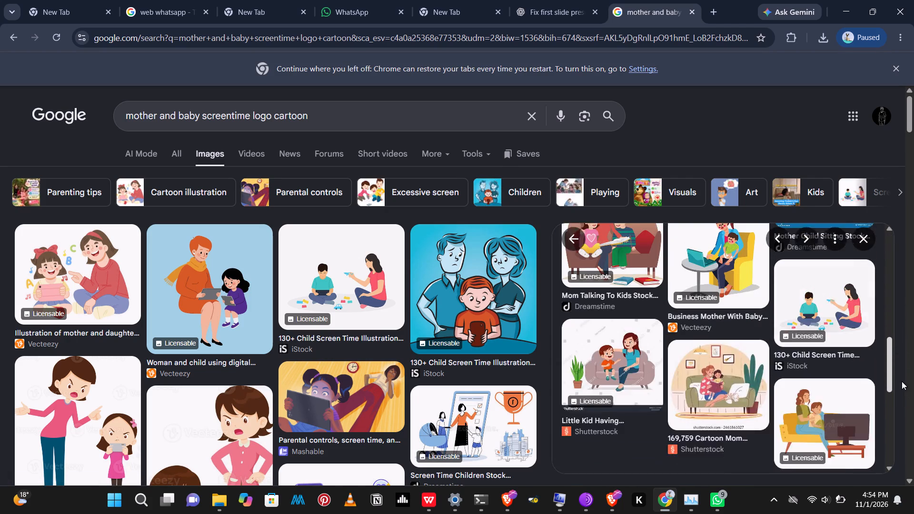
left_click_drag(902, 381, 905, 372)
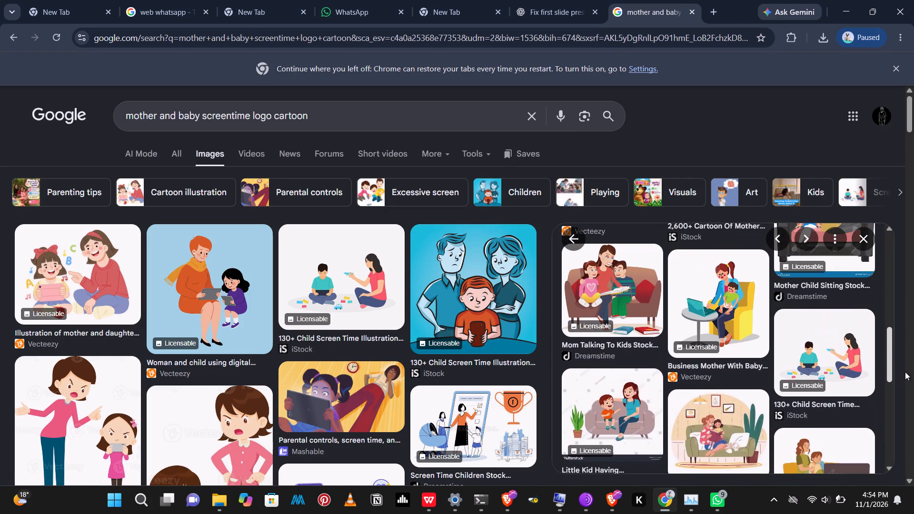
left_click_drag(905, 372, 900, 337)
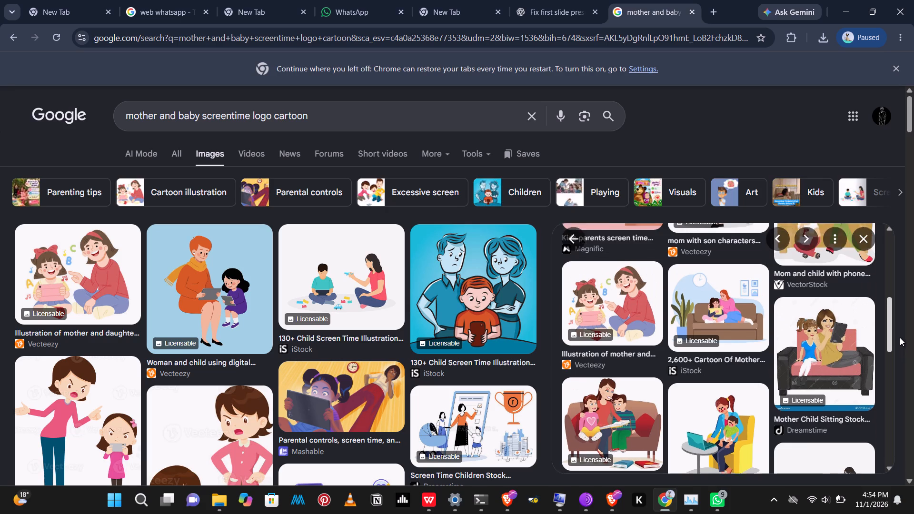
left_click_drag(900, 337, 899, 316)
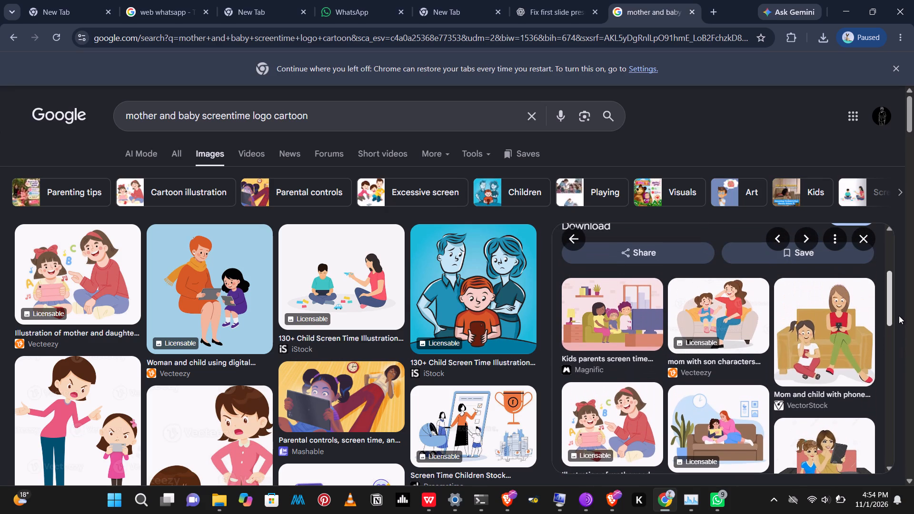
left_click_drag(899, 316, 908, 363)
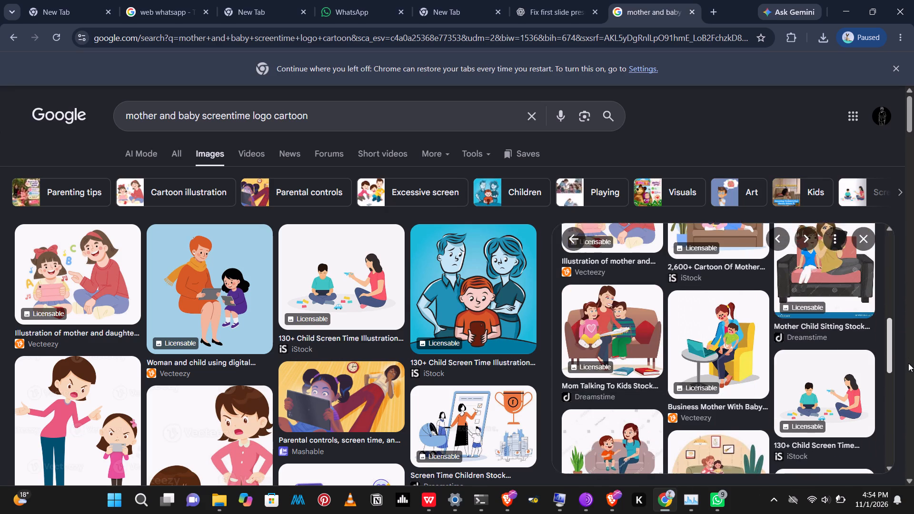
left_click_drag(908, 363, 907, 394)
Preview the Dreamstime parent-and-child television illustration and look through its related images.
left_click(842, 372)
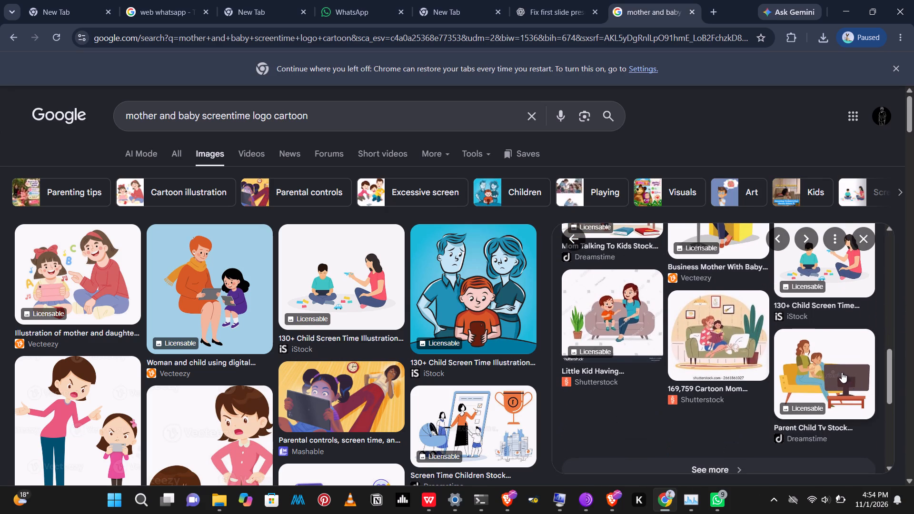
left_click_drag(889, 278, 893, 293)
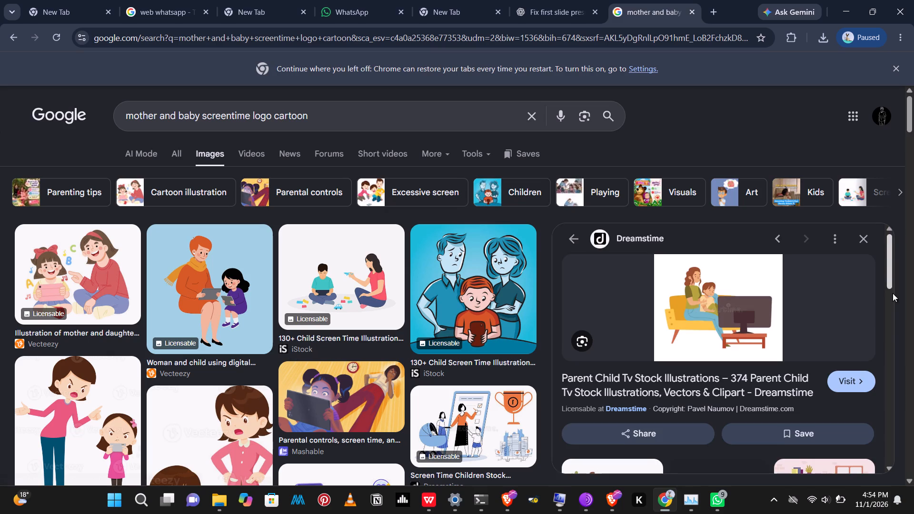
left_click_drag(893, 293, 900, 331)
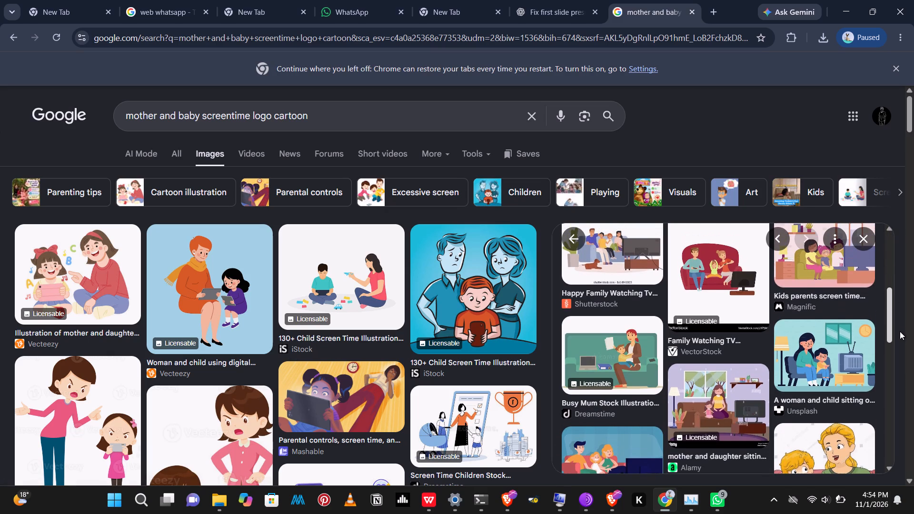
left_click_drag(900, 331, 907, 383)
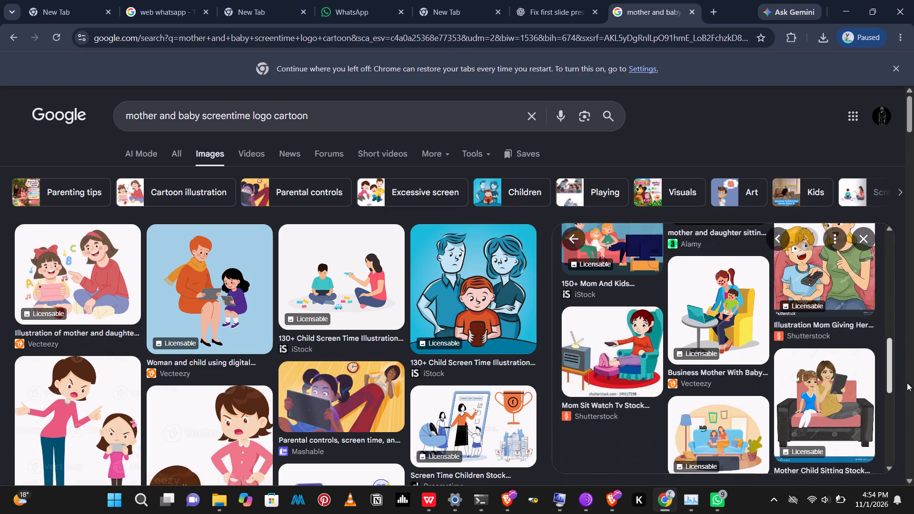
left_click_drag(907, 383, 908, 391)
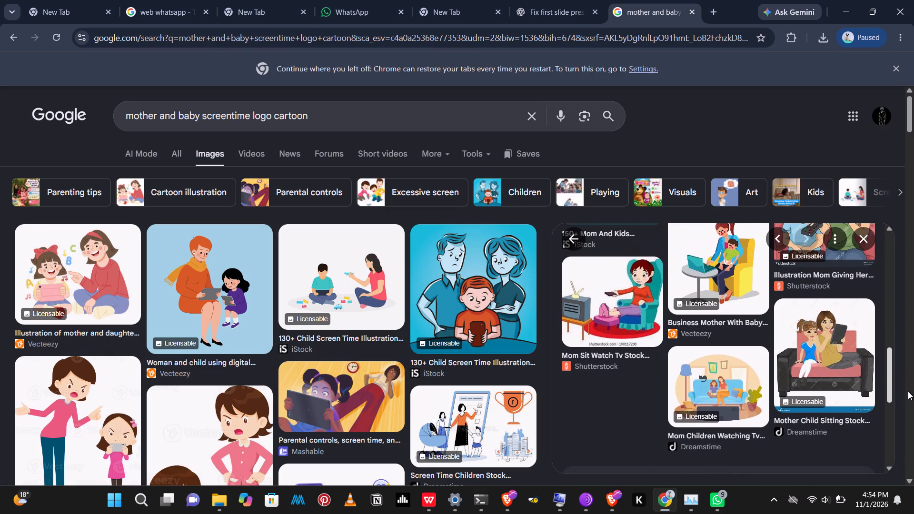
left_click_drag(908, 391, 911, 424)
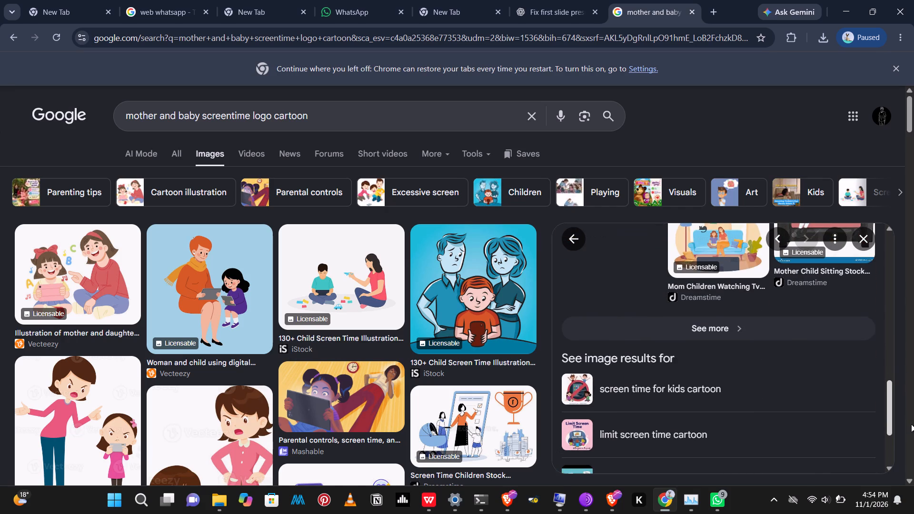
Look back through the related images of the Dreamstime parent-and-child television illustration.
left_click_drag(911, 424, 911, 343)
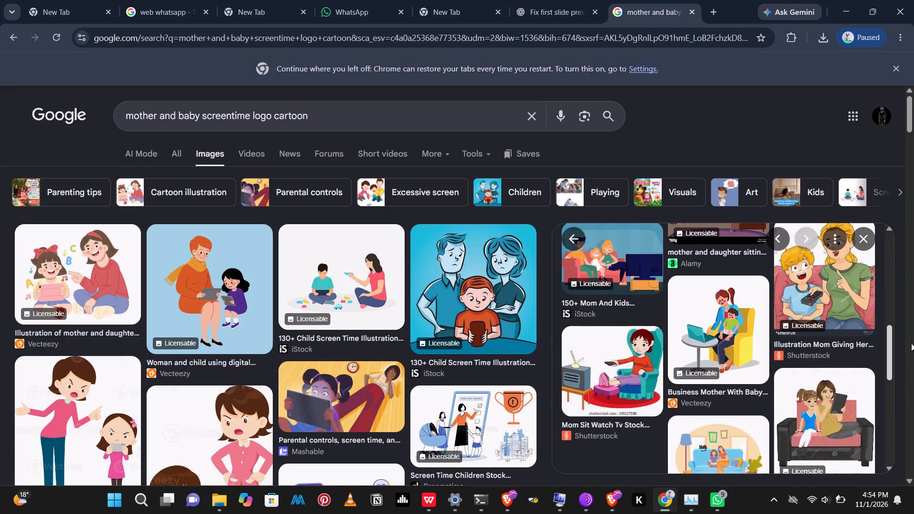
left_click_drag(911, 343, 909, 334)
left_click_drag(888, 346, 889, 308)
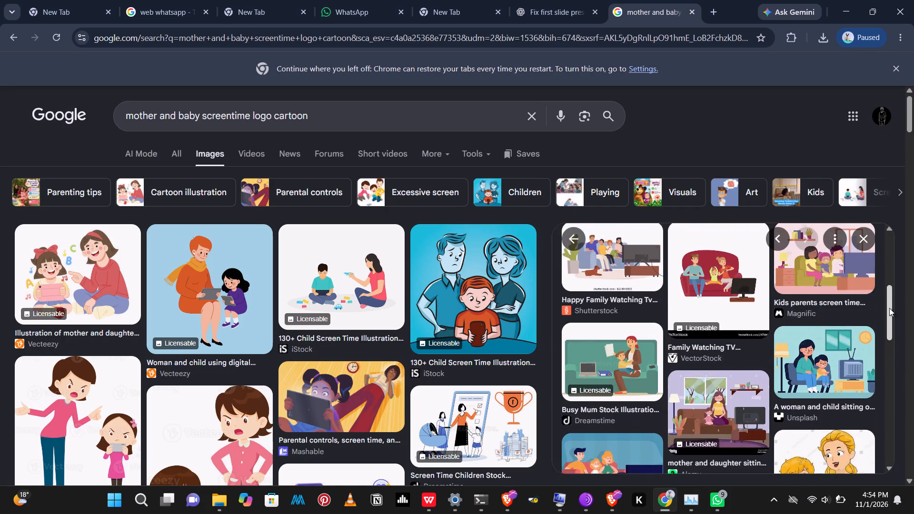
left_click_drag(889, 308, 889, 279)
left_click_drag(888, 280, 888, 261)
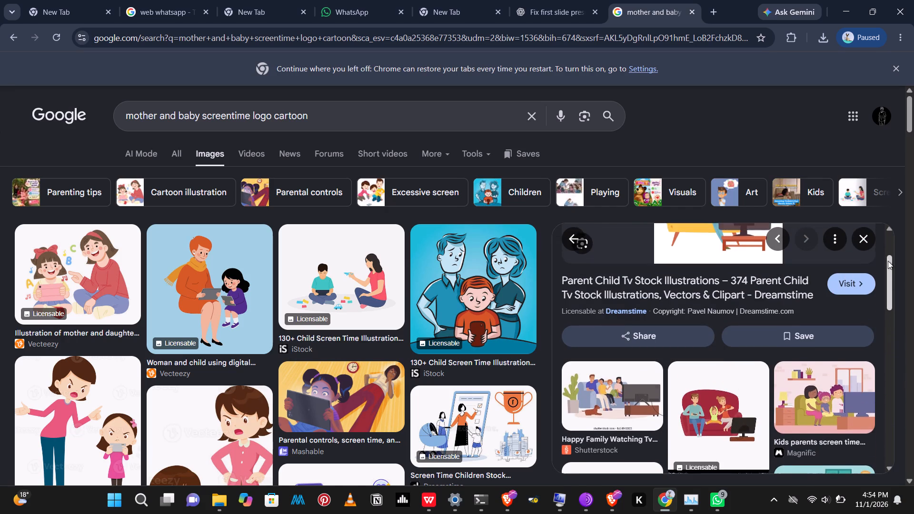
left_click_drag(888, 261, 886, 252)
Return to the Shutterstock "Cartoon Mom" preview of a mother and child on a green sofa and examine its related images.
left_click(775, 230)
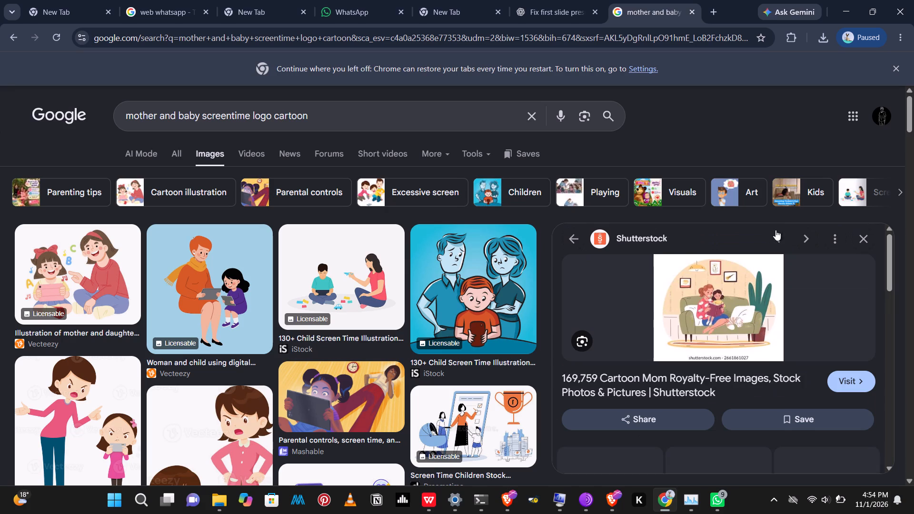
left_click_drag(892, 271, 892, 272)
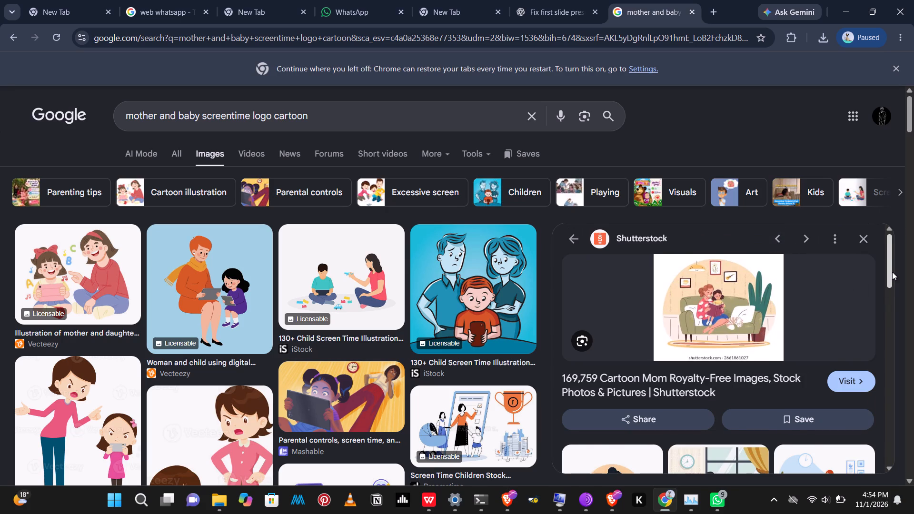
left_click_drag(892, 272, 897, 340)
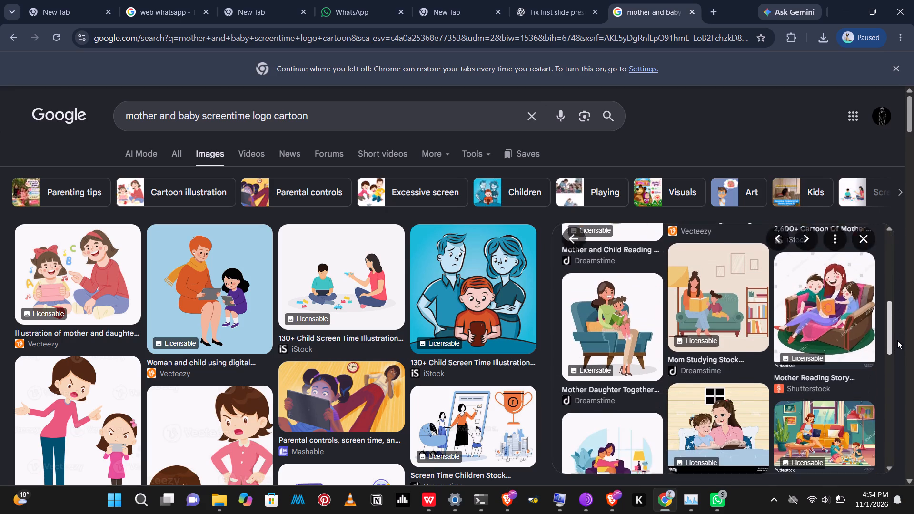
left_click_drag(897, 340, 901, 373)
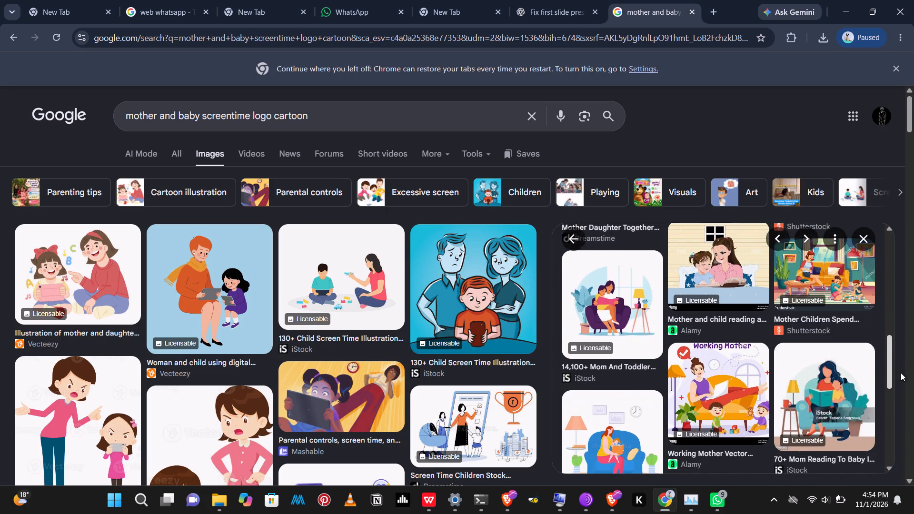
left_click_drag(901, 373, 908, 277)
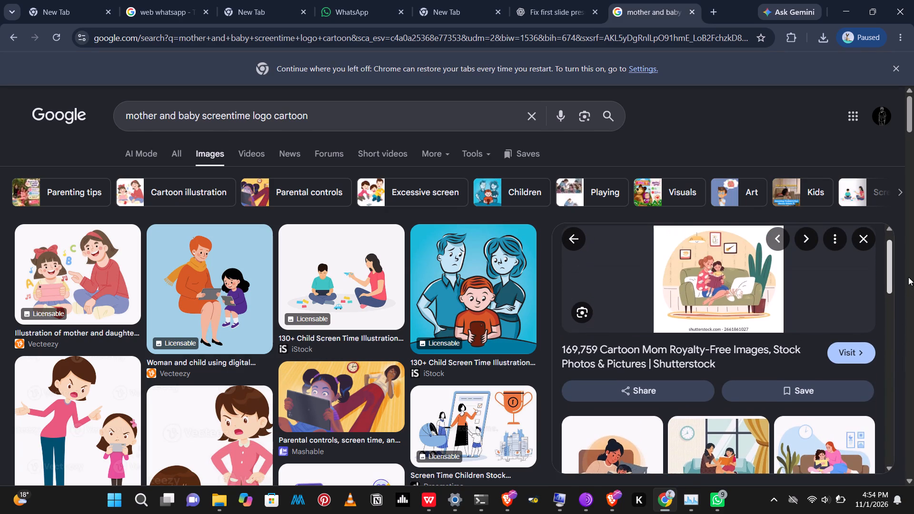
left_click_drag(908, 277, 913, 360)
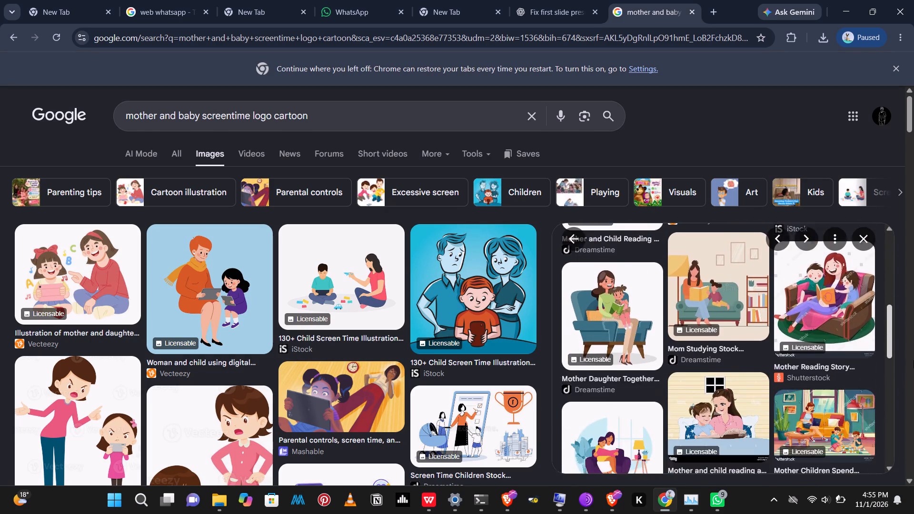
left_click_drag(913, 360, 913, 379)
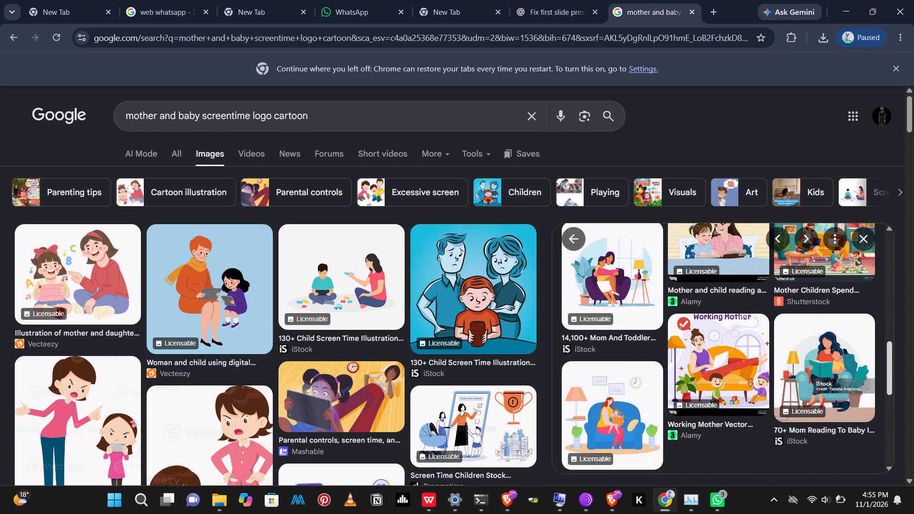
left_click_drag(913, 379, 913, 250)
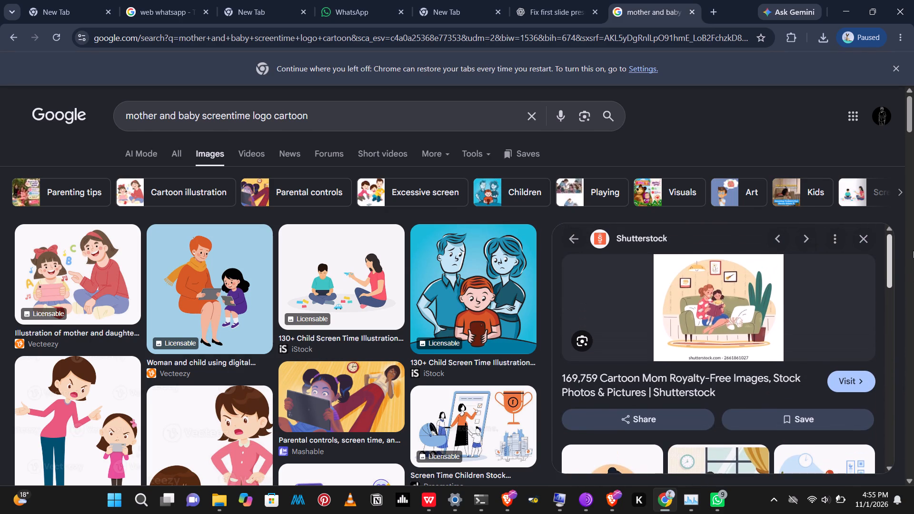
Return to the Shutterstock "Little Kid Having Conversation Mother" preview, then close the image preview.
left_click(780, 238)
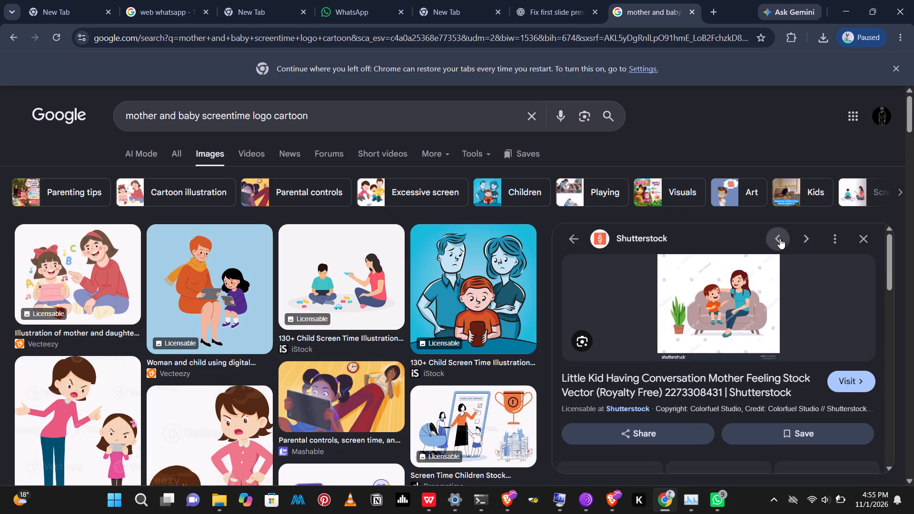
left_click(861, 236)
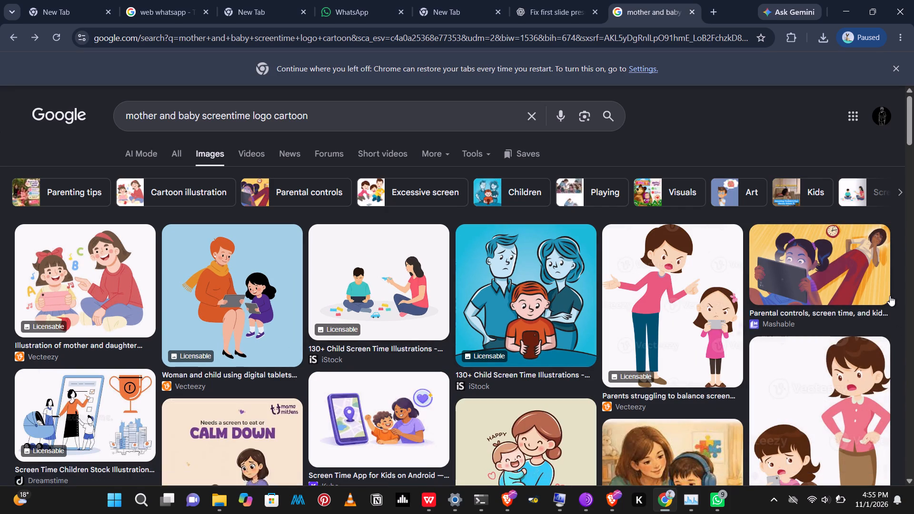
Look through the full image results for "mother and baby screentime logo cartoon" for a suitable mother-and-child cartoon.
left_click_drag(909, 134, 913, 170)
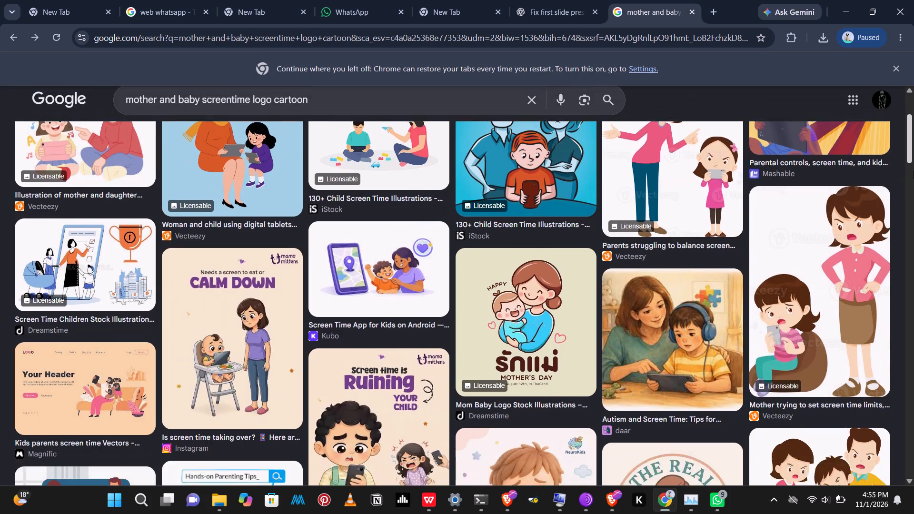
left_click_drag(913, 170, 913, 197)
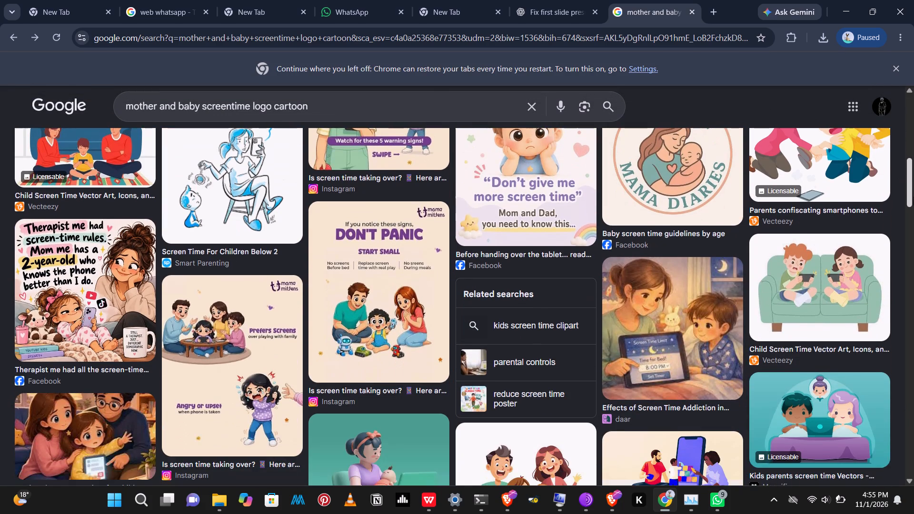
left_click_drag(913, 197, 913, 212)
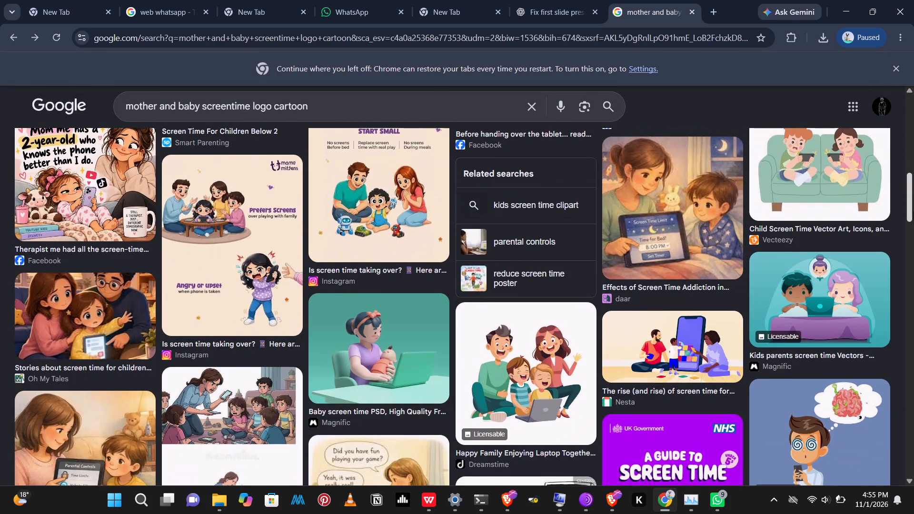
left_click_drag(913, 212, 913, 233)
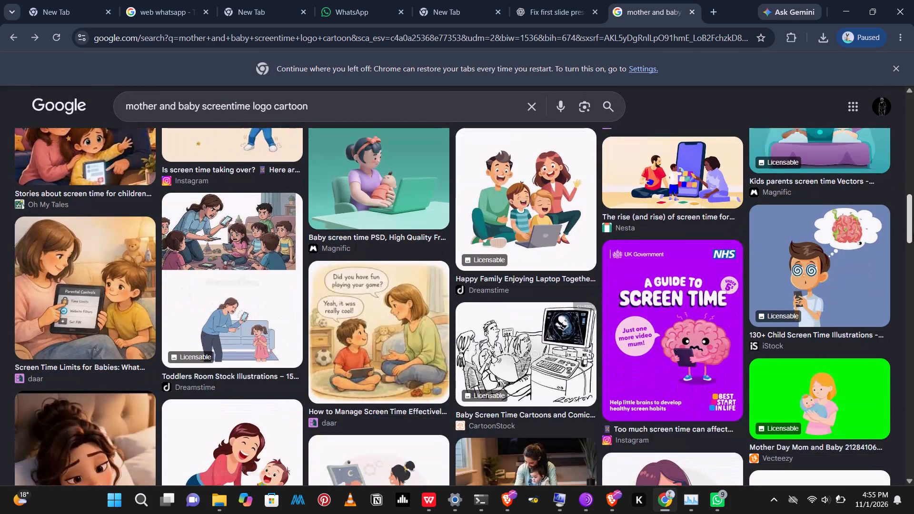
left_click_drag(913, 233, 913, 259)
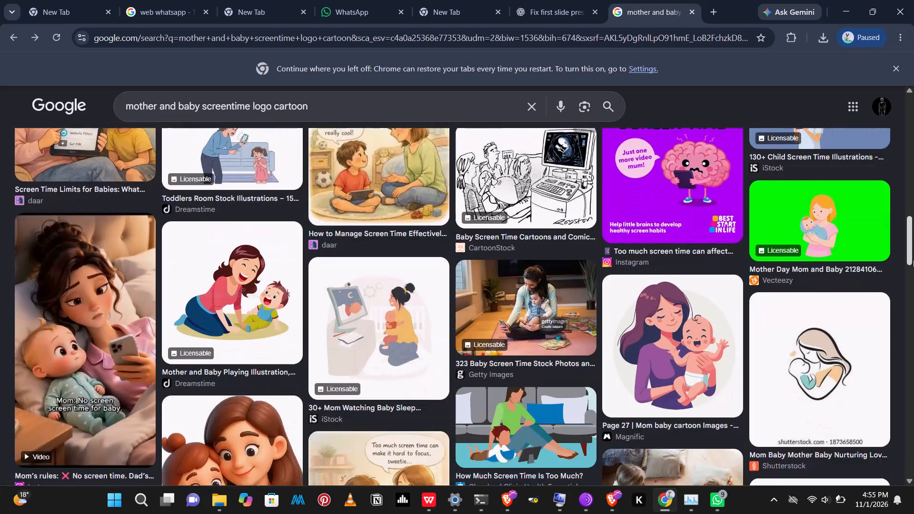
left_click_drag(913, 259, 910, 214)
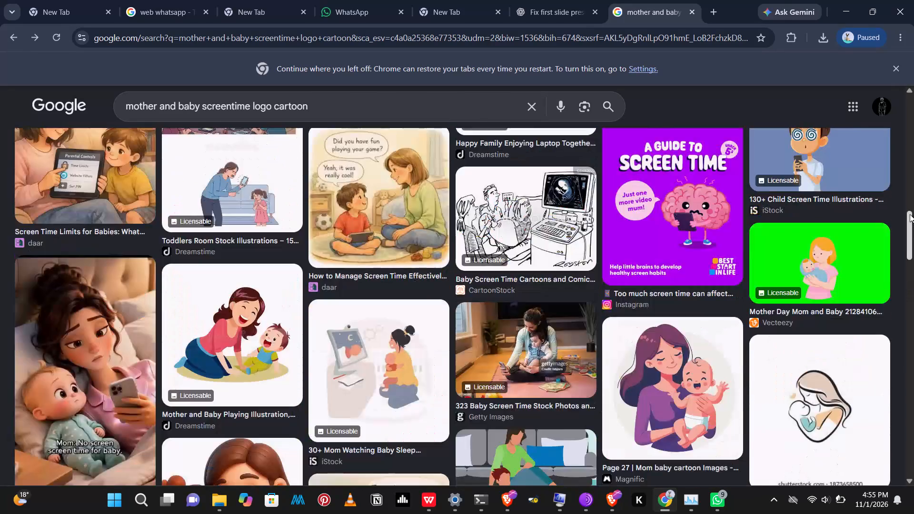
left_click_drag(910, 214, 913, 271)
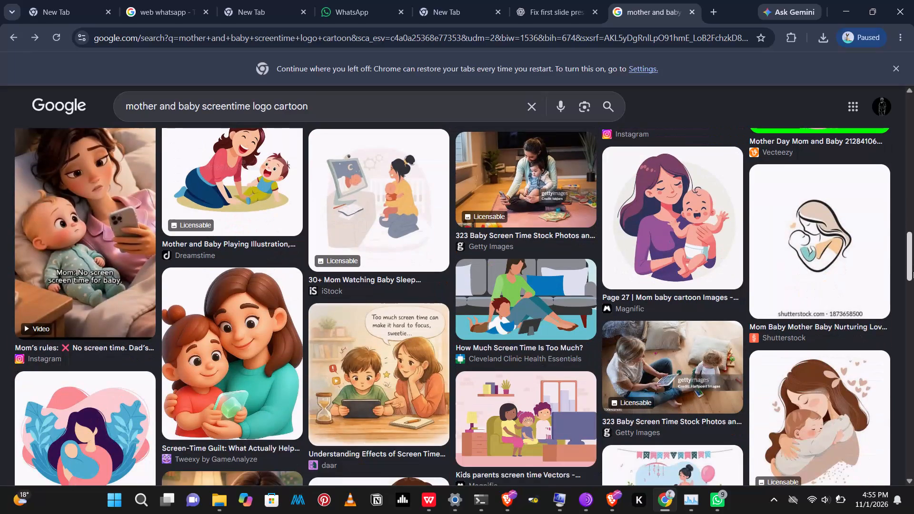
left_click_drag(913, 271, 913, 285)
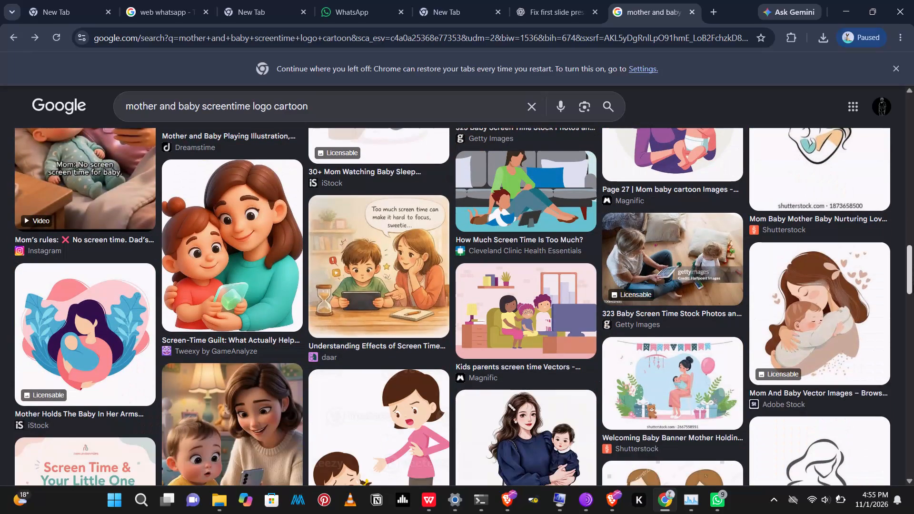
left_click_drag(913, 285, 913, 324)
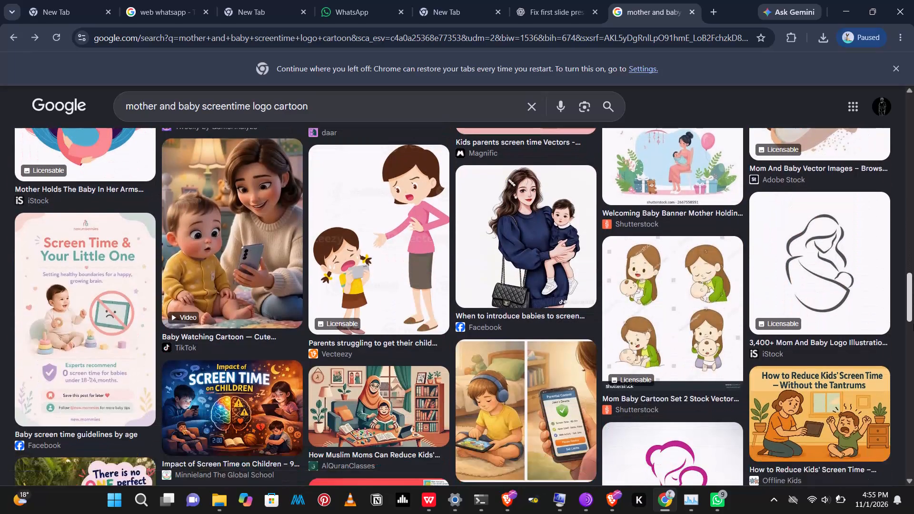
left_click_drag(913, 324, 913, 354)
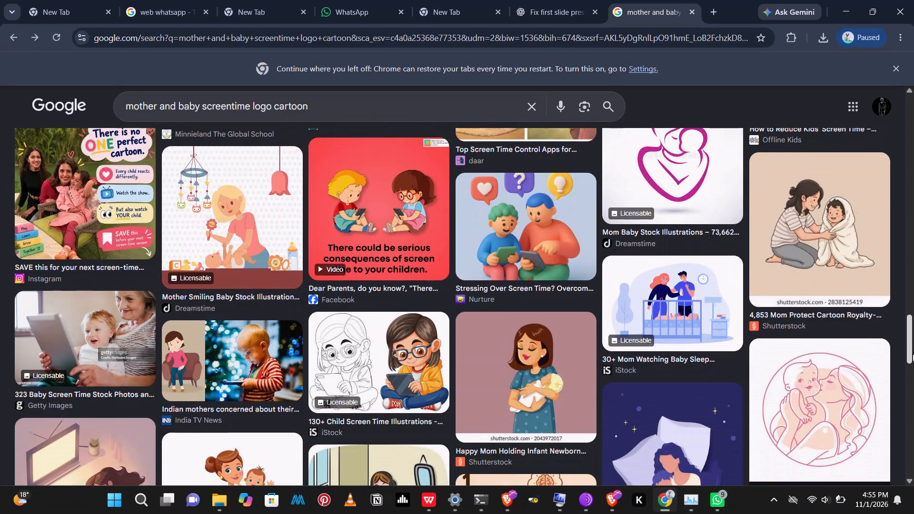
left_click_drag(913, 354, 900, 220)
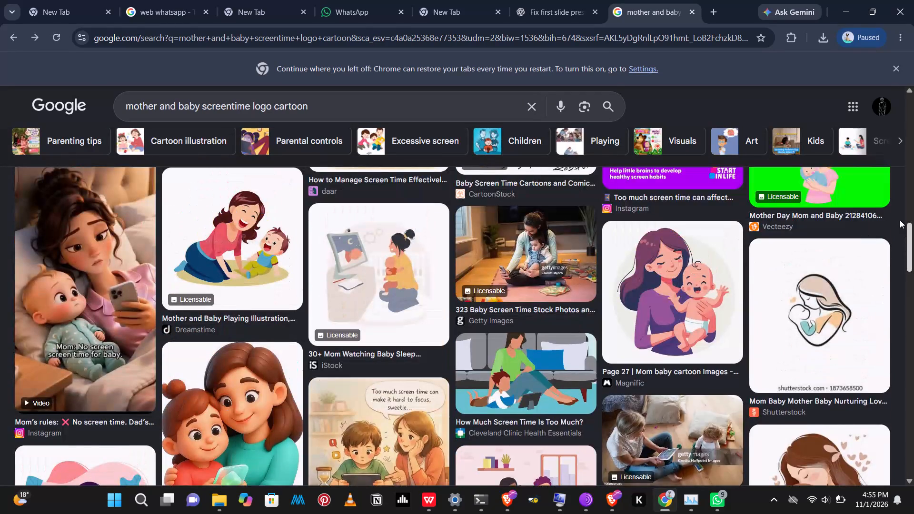
left_click_drag(900, 220, 905, 149)
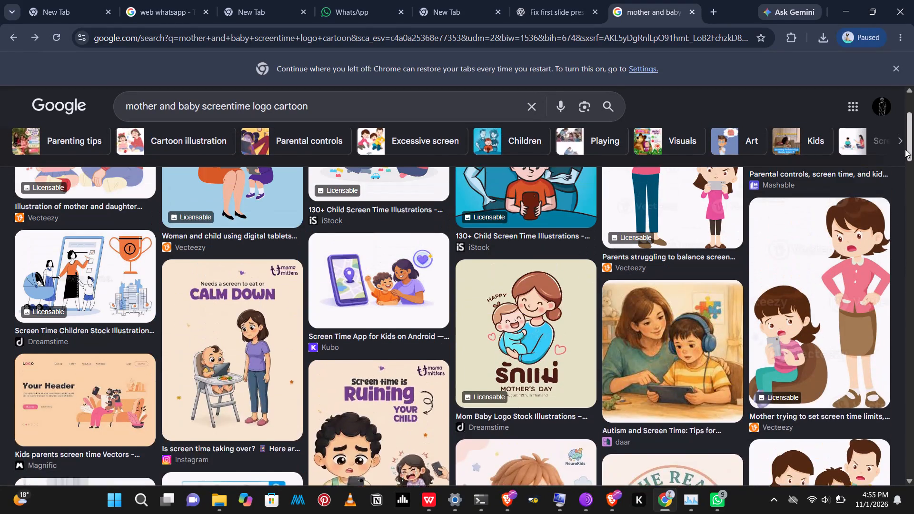
left_click_drag(905, 149, 908, 110)
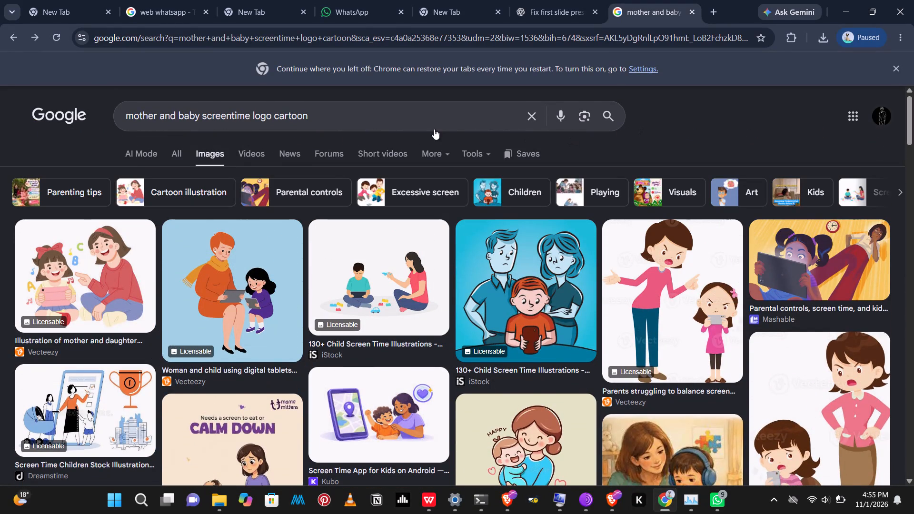
Rerun the mother and baby screentime image search and narrow it to the "Screen addiction" topic.
left_click(313, 114)
key("Return")
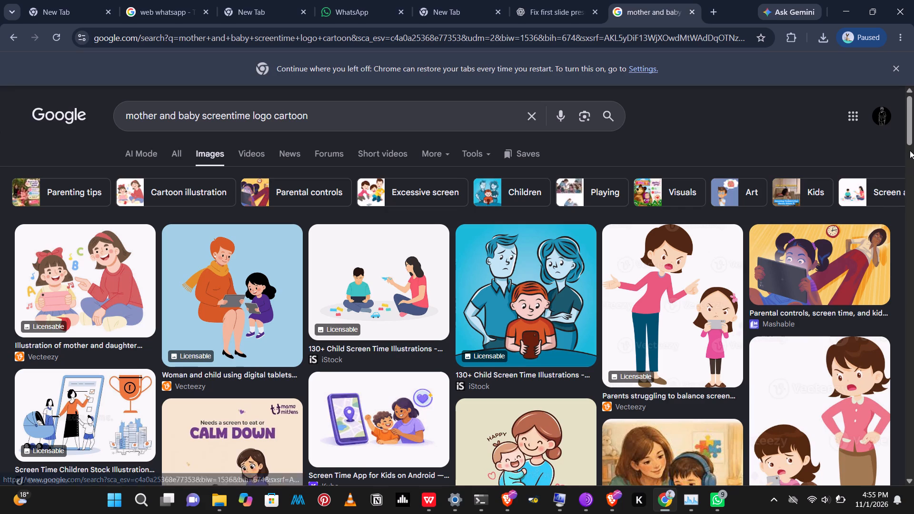
left_click_drag(890, 189, 753, 208)
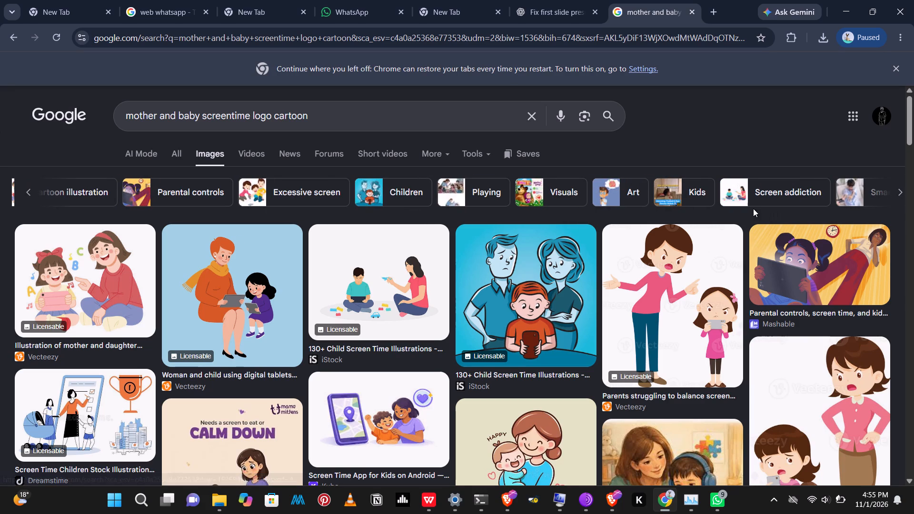
left_click_drag(753, 208, 753, 208)
left_click(776, 199)
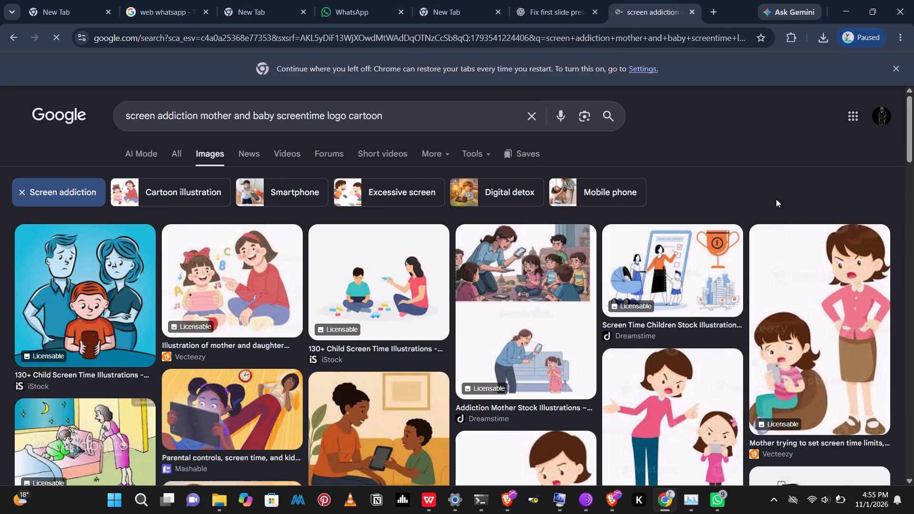
Look through the "Screen addiction" image results for a suitable mother-and-child cartoon, dismissing the Energy Saver notice.
left_click_drag(909, 136, 910, 197)
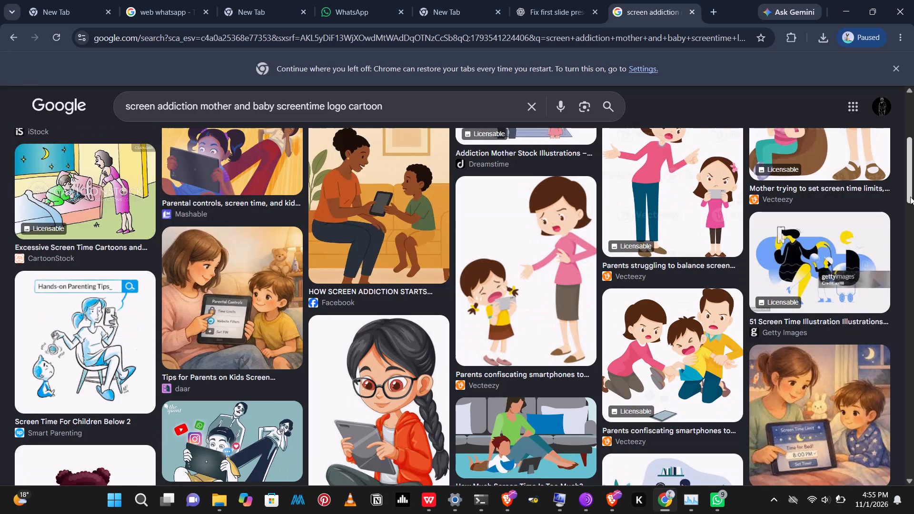
left_click_drag(910, 197, 910, 202)
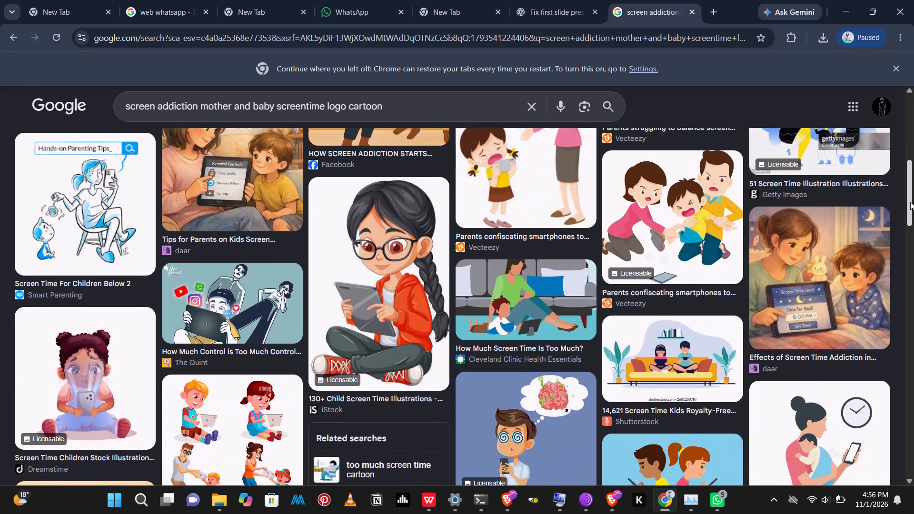
left_click_drag(910, 202, 913, 205)
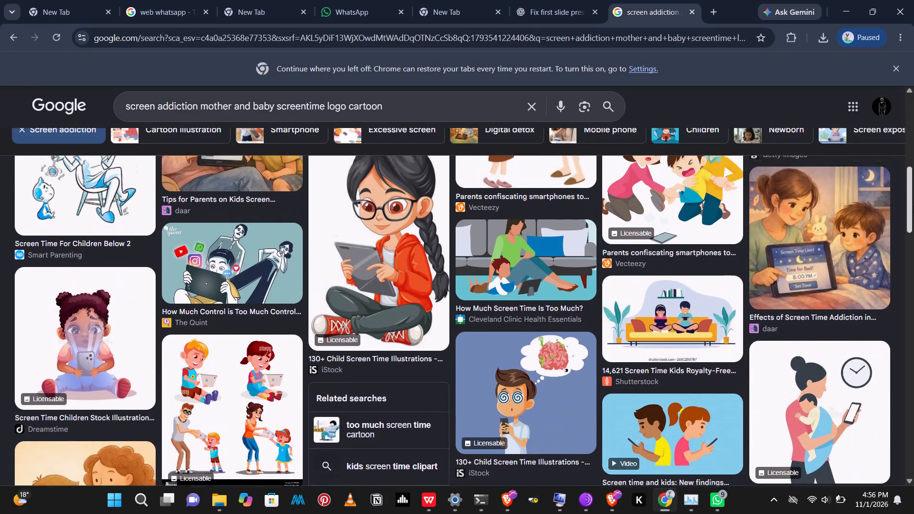
left_click_drag(913, 205, 913, 197)
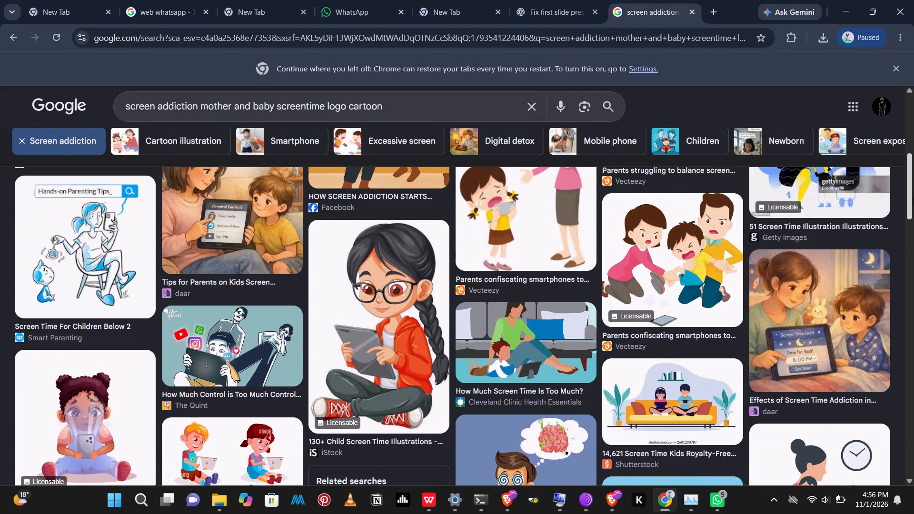
left_click_drag(913, 197, 913, 219)
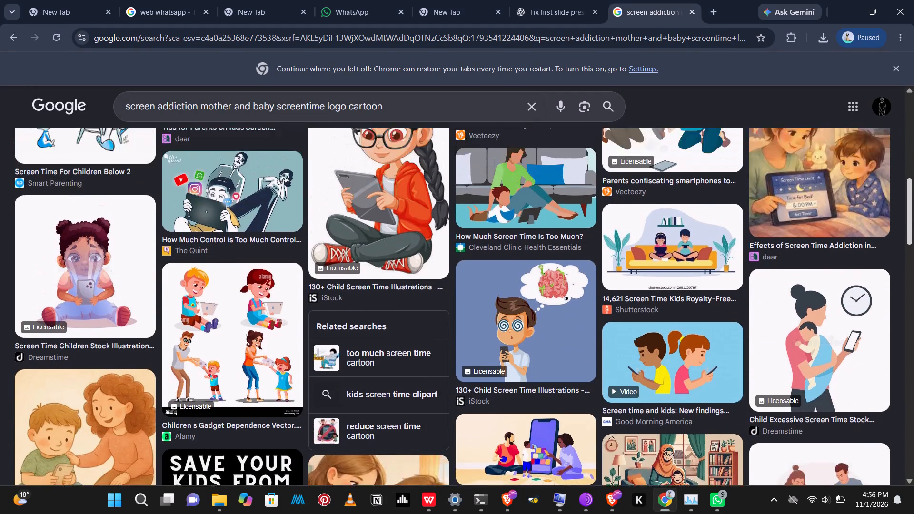
left_click_drag(913, 219, 913, 228)
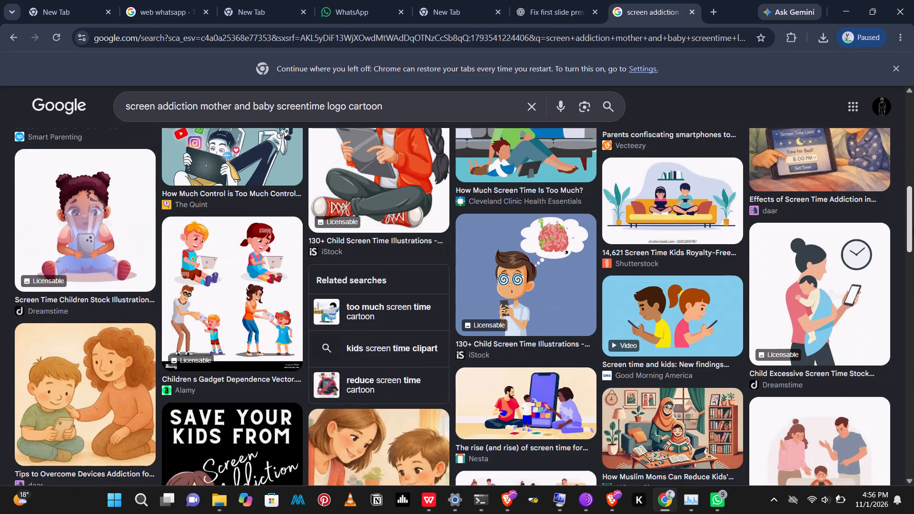
left_click_drag(913, 228, 913, 257)
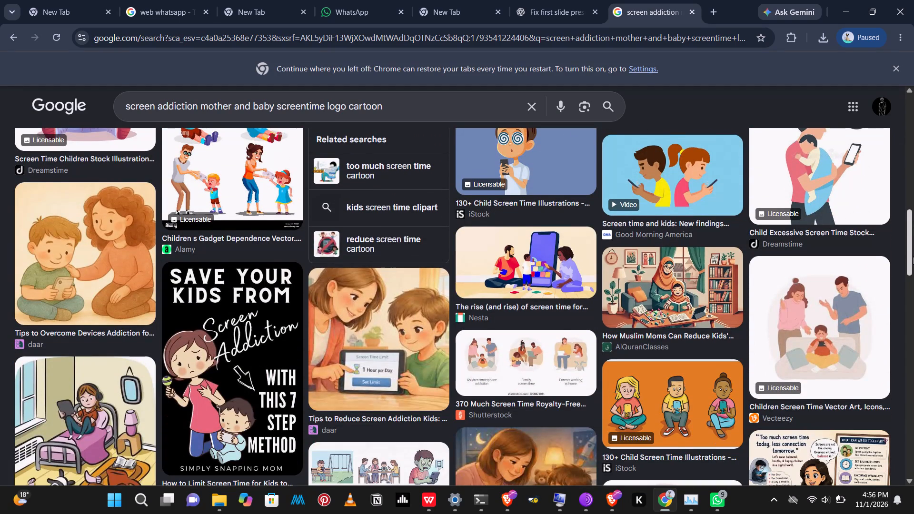
left_click_drag(913, 257, 913, 326)
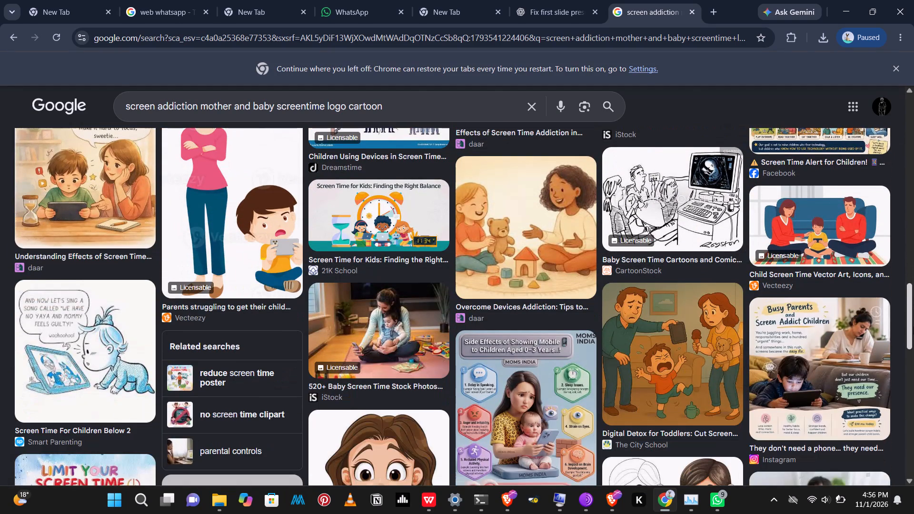
left_click_drag(913, 326, 913, 357)
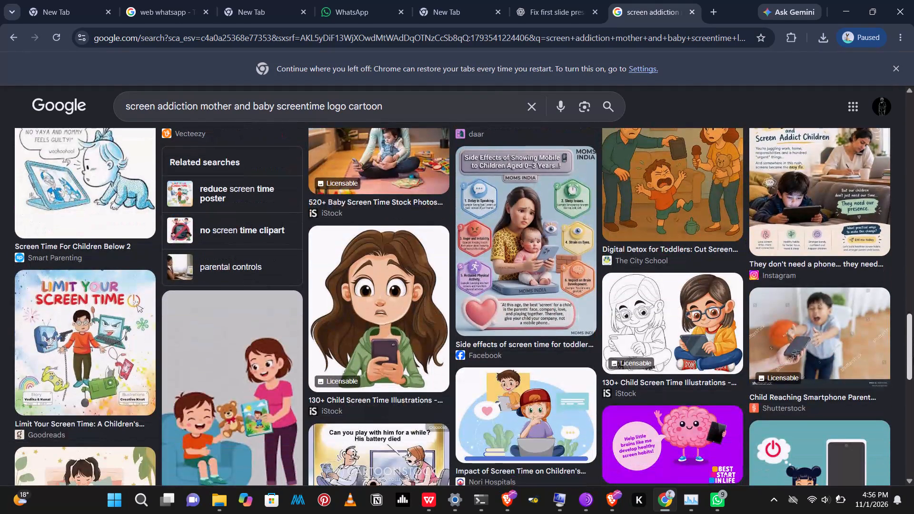
left_click_drag(913, 357, 913, 365)
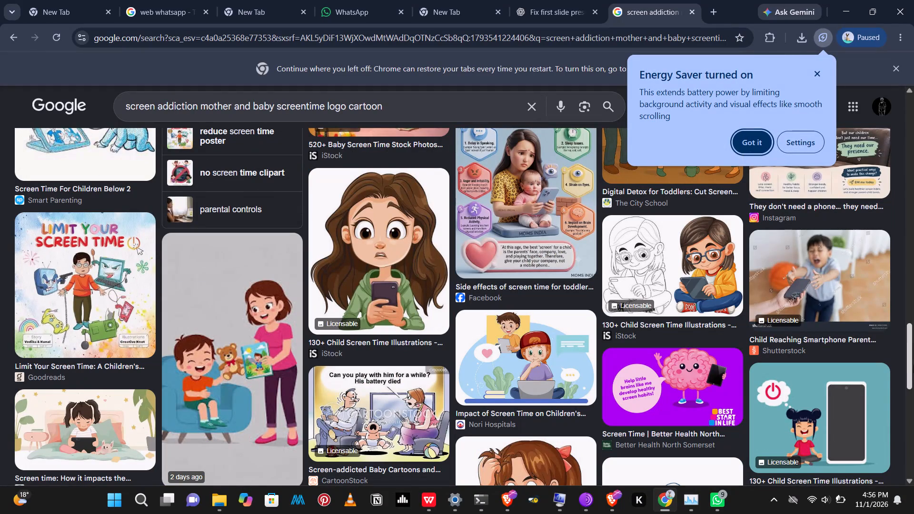
left_click_drag(913, 365, 913, 391)
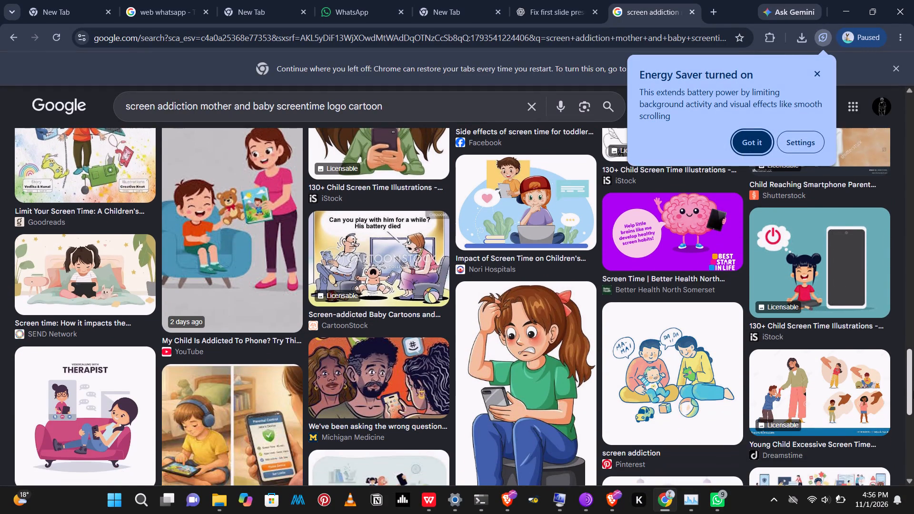
left_click_drag(913, 391, 910, 177)
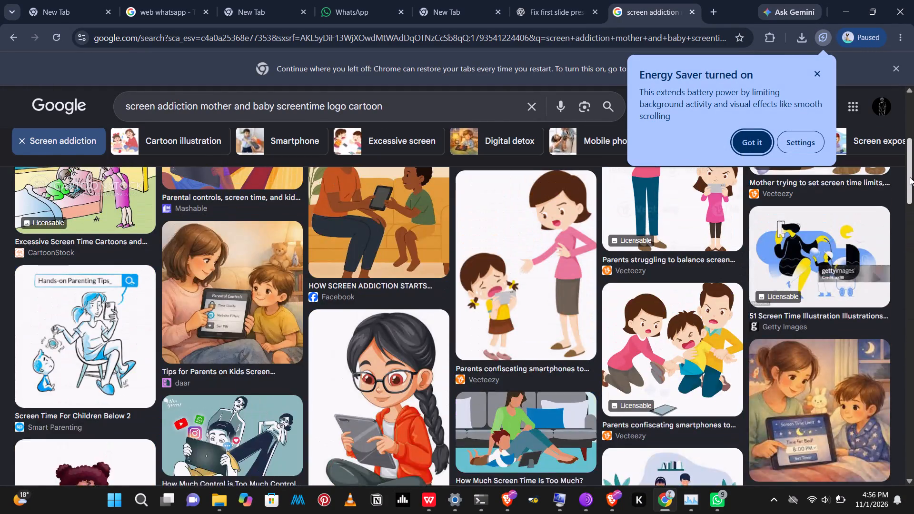
left_click_drag(910, 177, 910, 119)
left_click(820, 72)
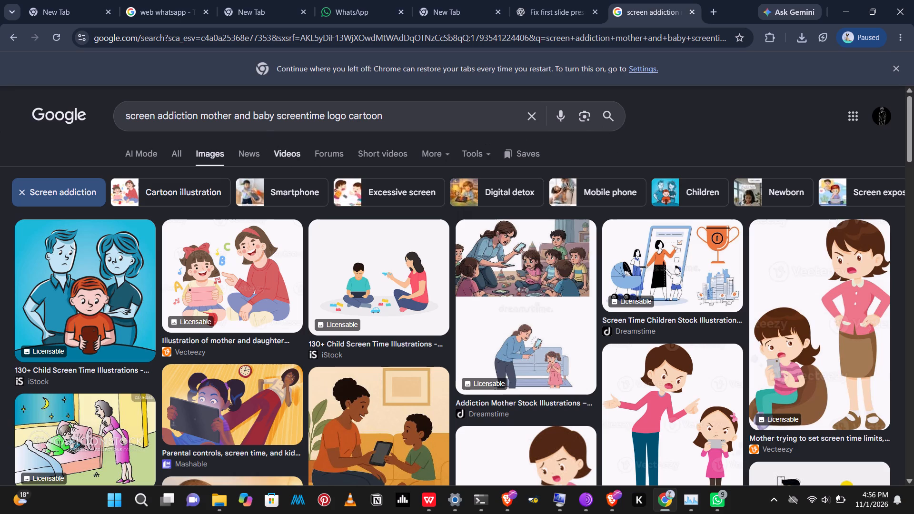
Rerun the image search for "screen addiction mother and baby screentime logo cartoon" and look through its results for a suitable cartoon.
left_click(232, 120)
key("Return")
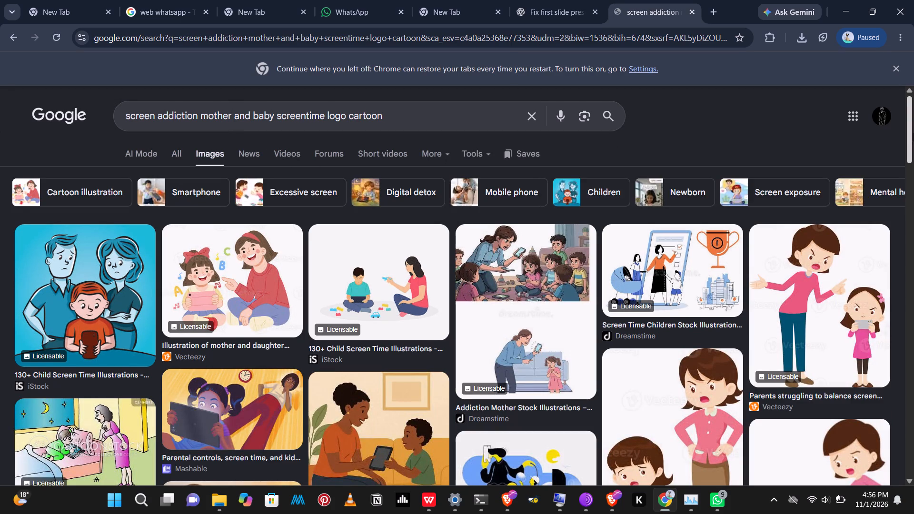
left_click_drag(913, 133, 913, 243)
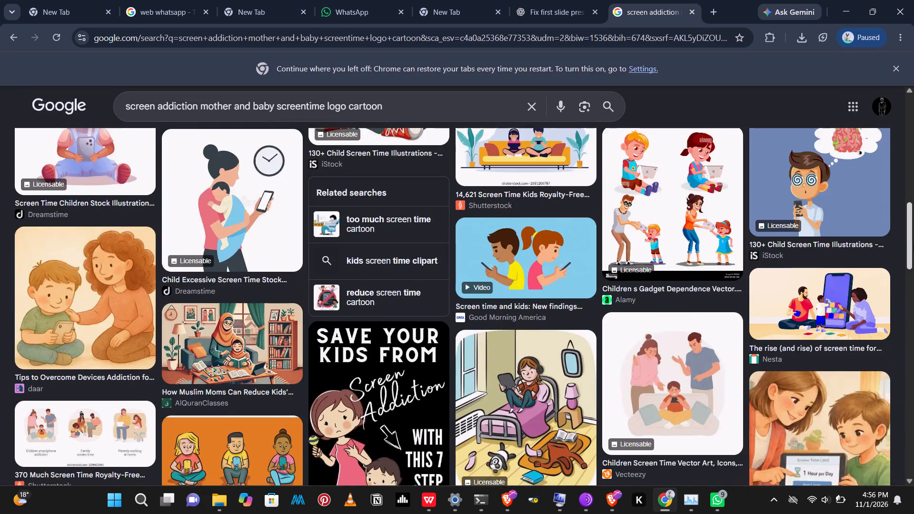
left_click_drag(913, 243, 913, 320)
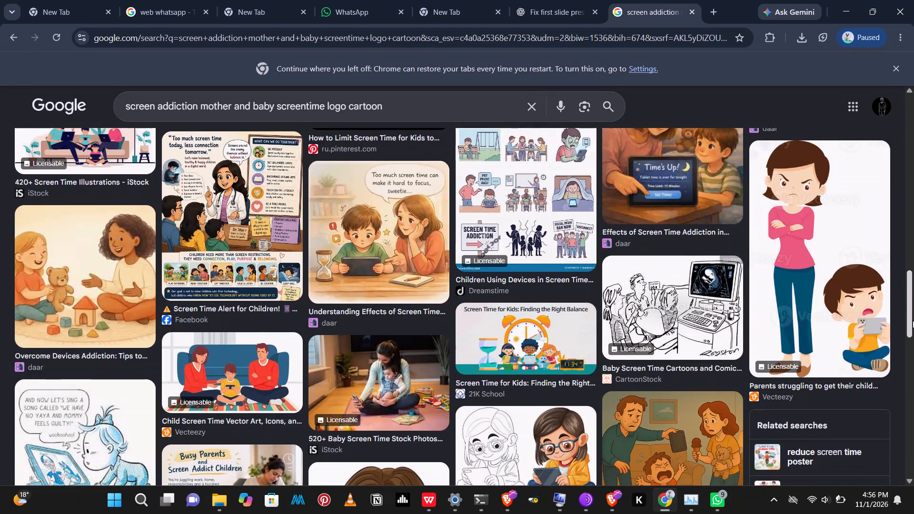
left_click_drag(913, 320, 911, 342)
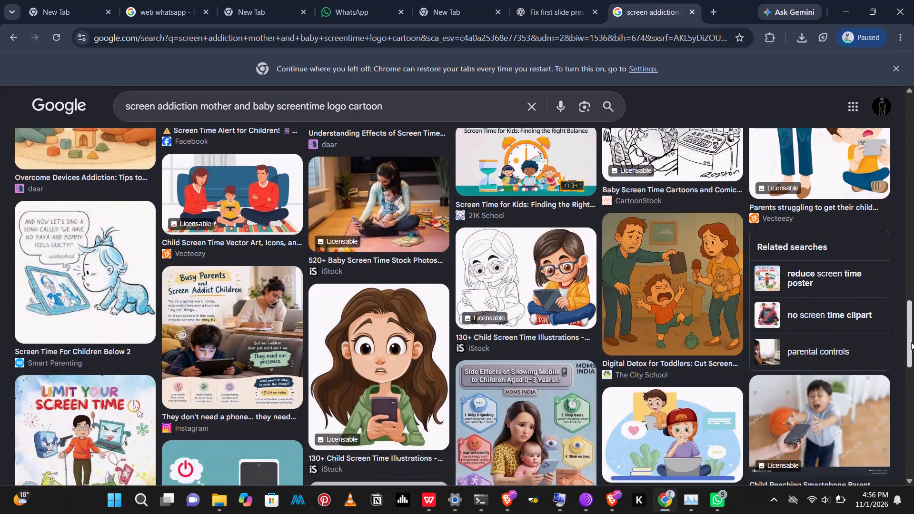
left_click_drag(911, 342, 909, 386)
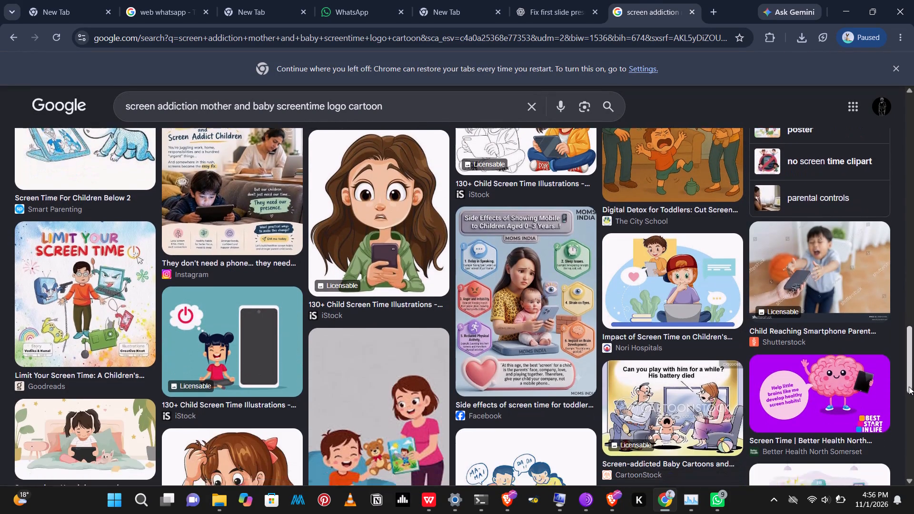
left_click_drag(909, 386, 905, 346)
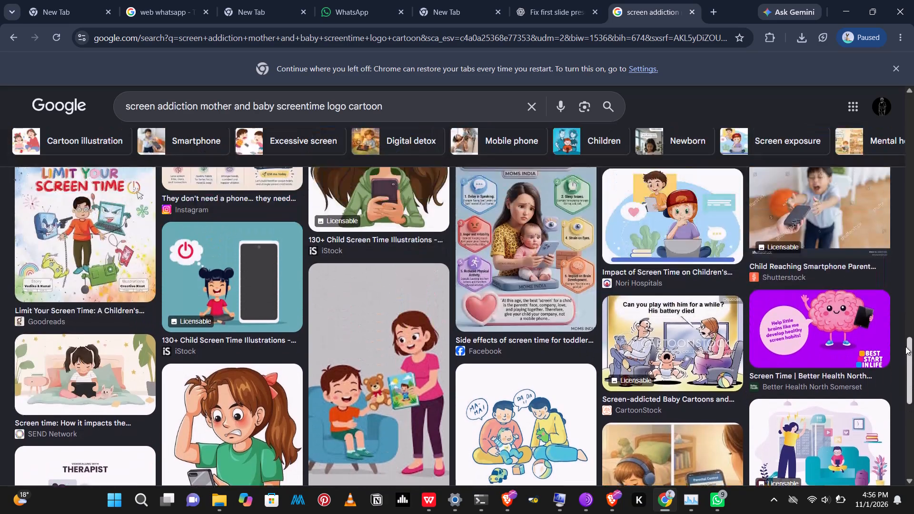
left_click_drag(905, 346, 913, 245)
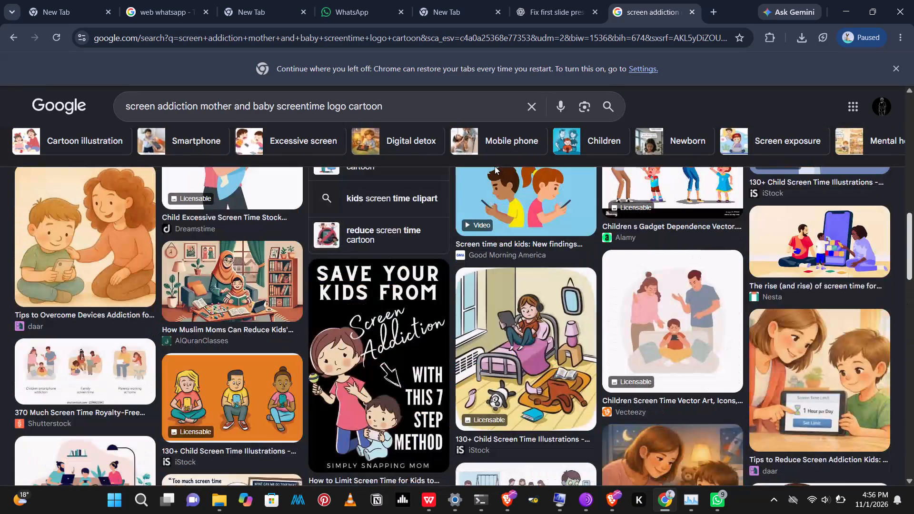
Return to the "pediatric screentime logo cartoon" search and examine the images related to the "Screen Time and Children: Finding the Right Balance" preview.
left_click(11, 40)
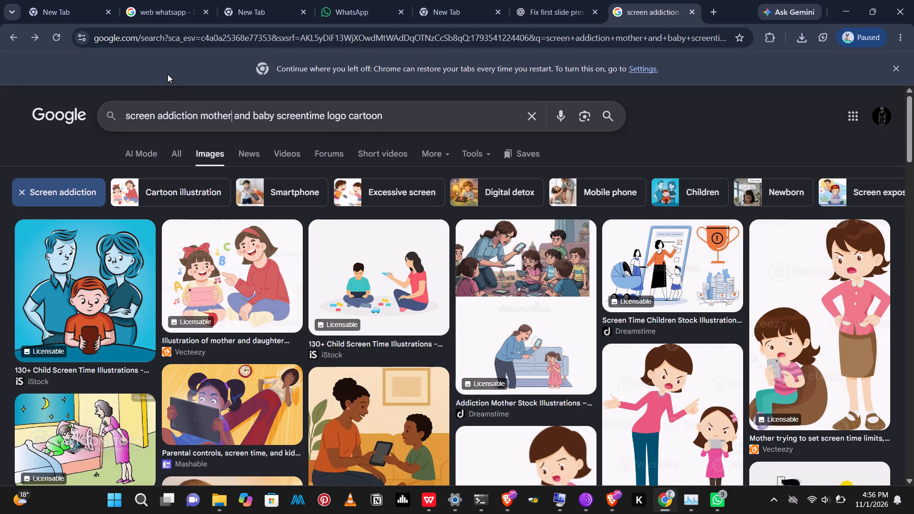
left_click(17, 38)
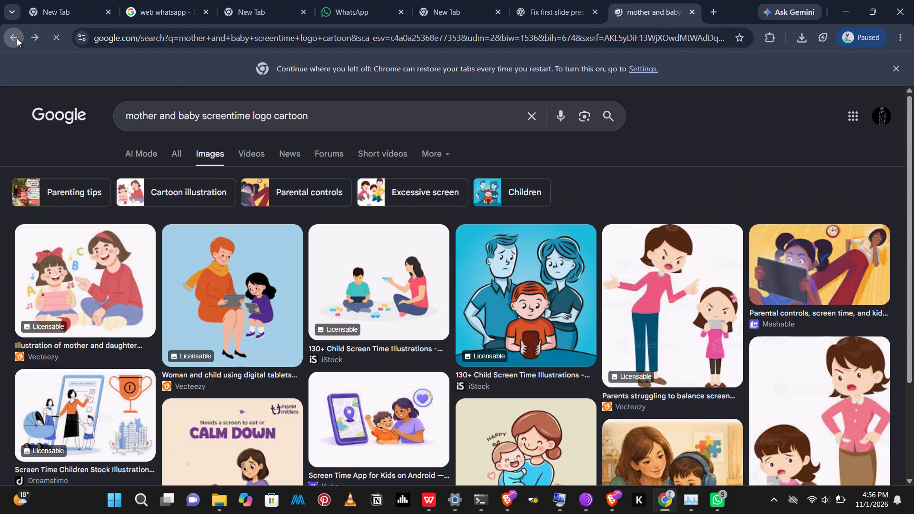
left_click(17, 38)
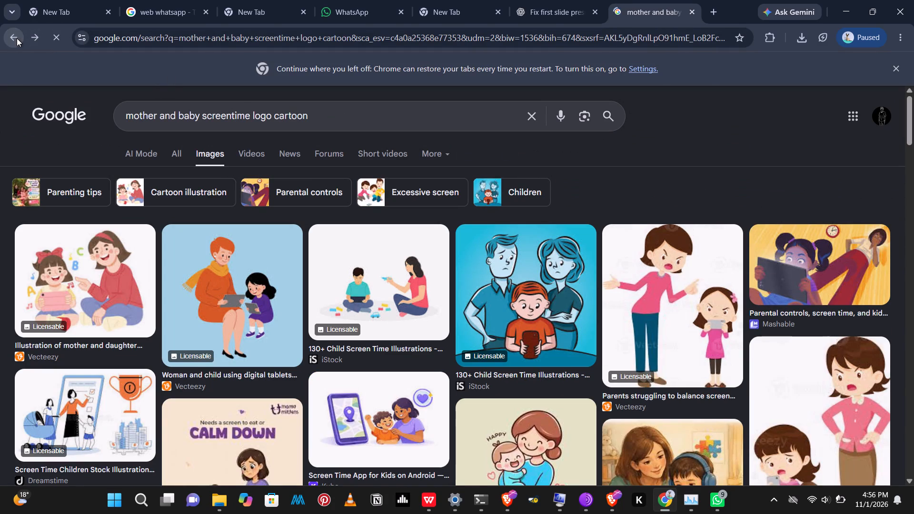
left_click(17, 38)
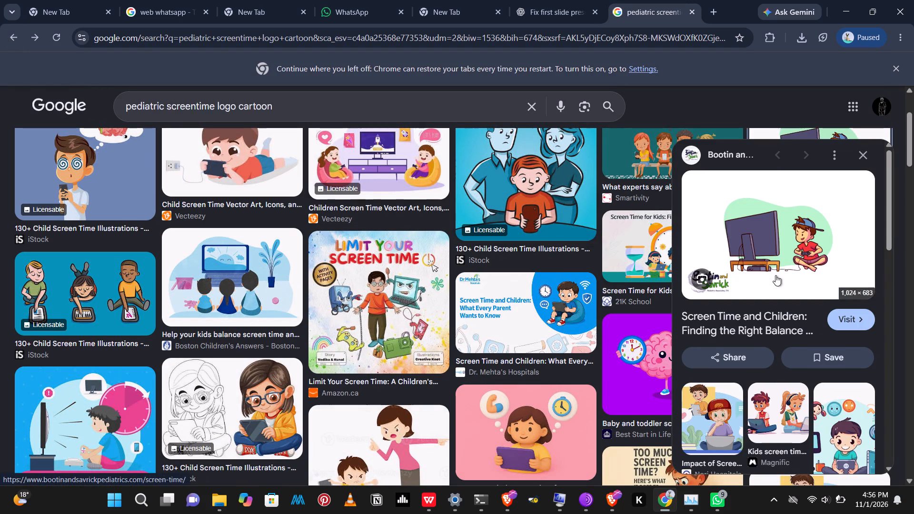
left_click_drag(890, 222, 892, 229)
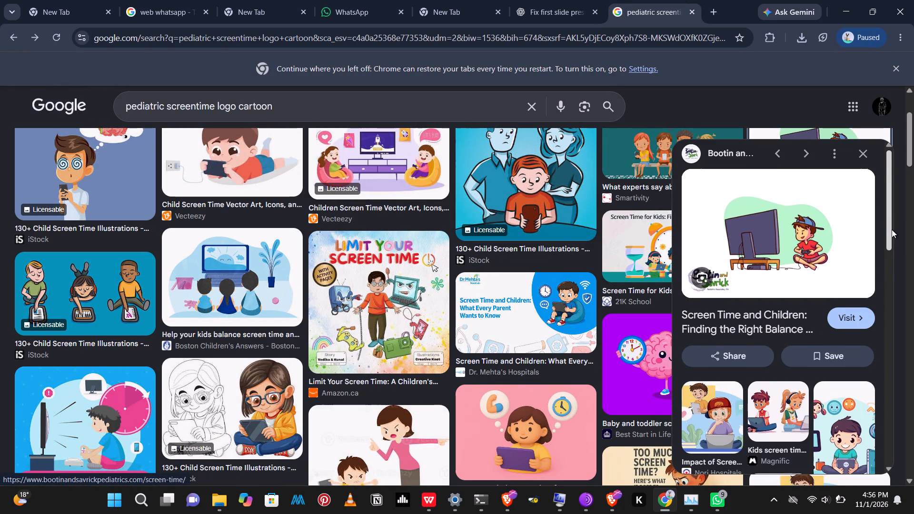
left_click_drag(892, 229, 894, 264)
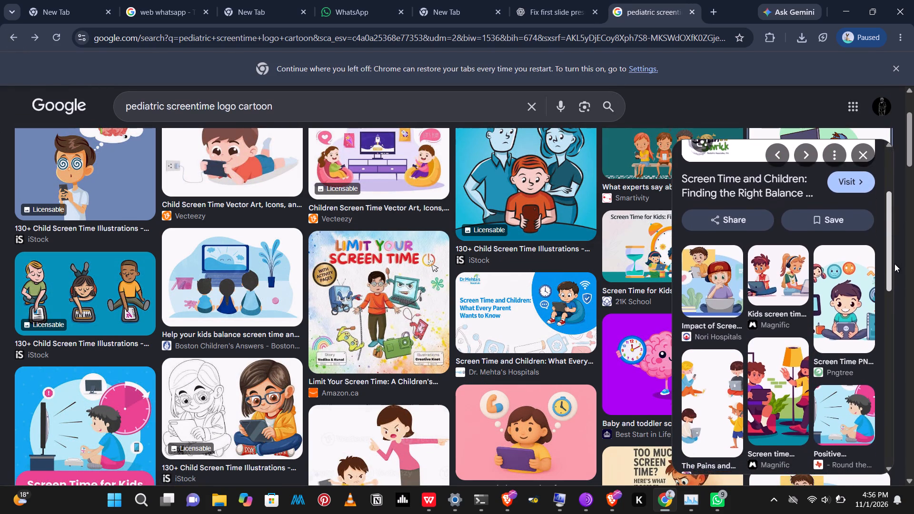
left_click_drag(894, 264, 904, 356)
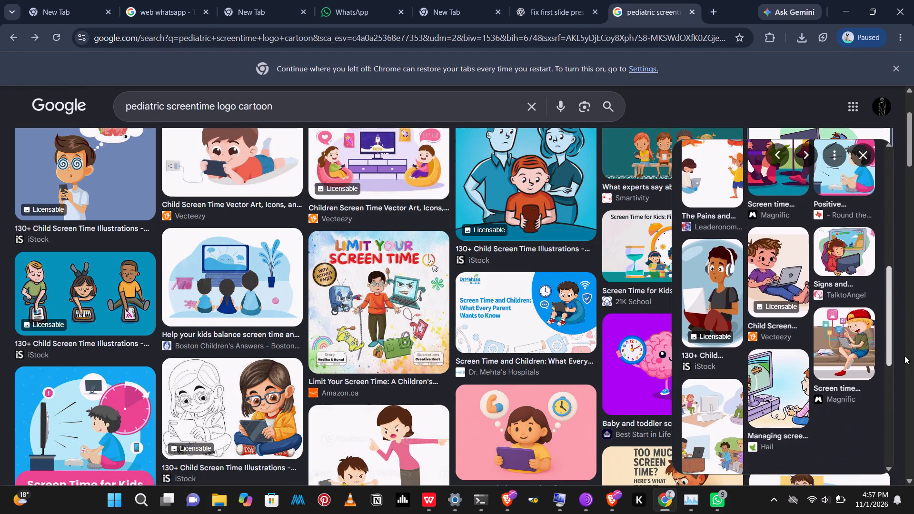
left_click_drag(904, 356, 904, 371)
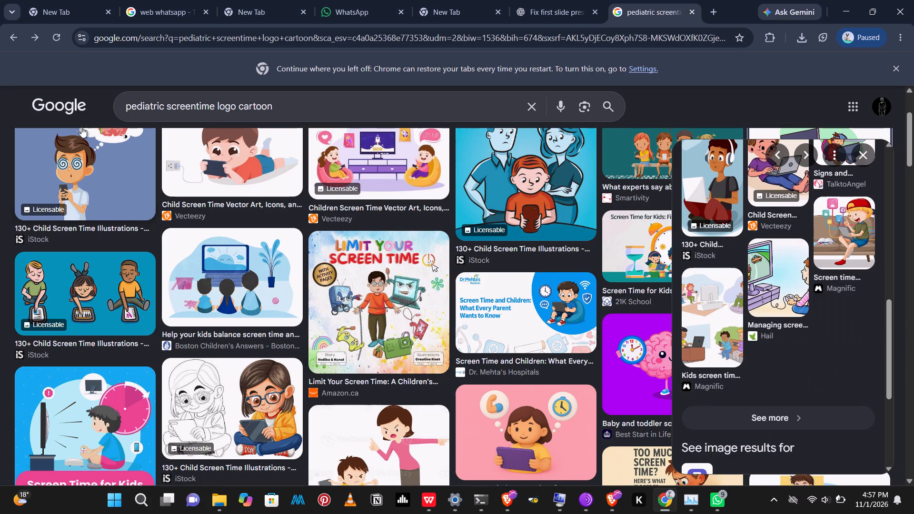
Return to the "mother and baby screentime logo cartoon" image results, look through them, and narrow them to the "Parental controls" topic.
left_click(33, 41)
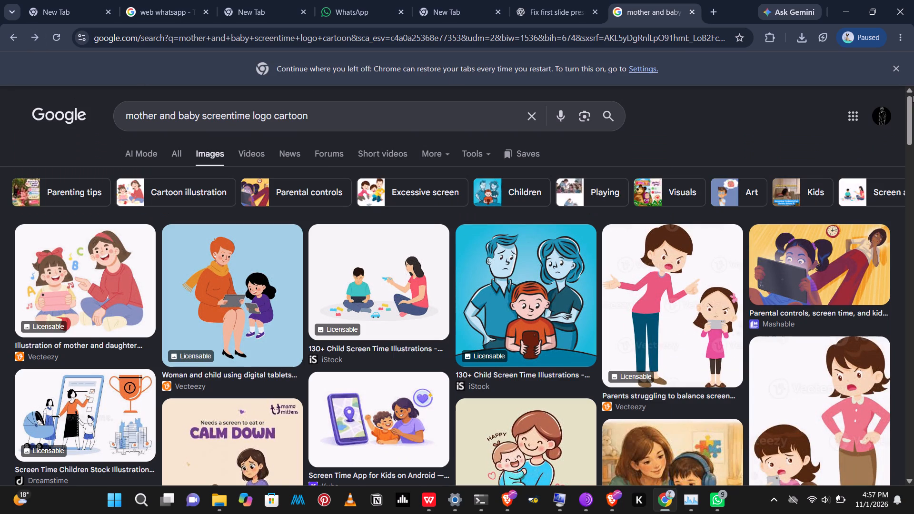
left_click_drag(913, 103, 913, 131)
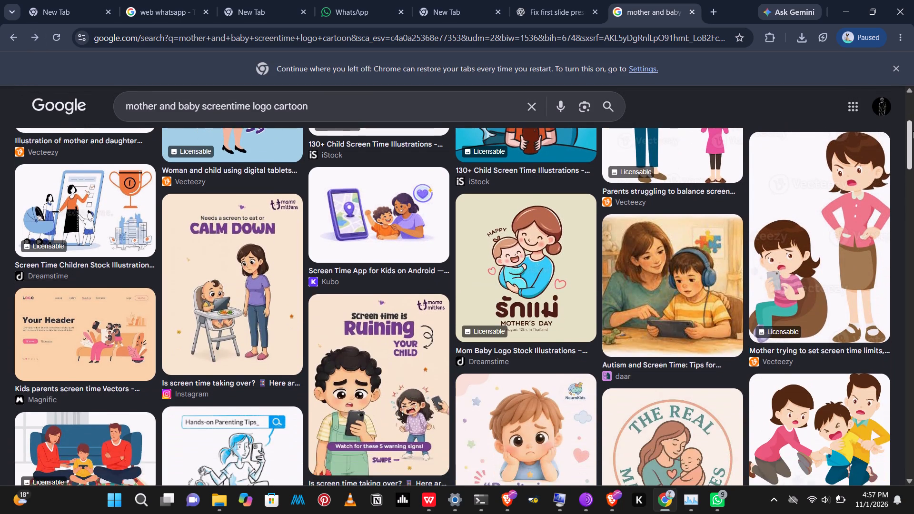
left_click_drag(913, 131, 913, 176)
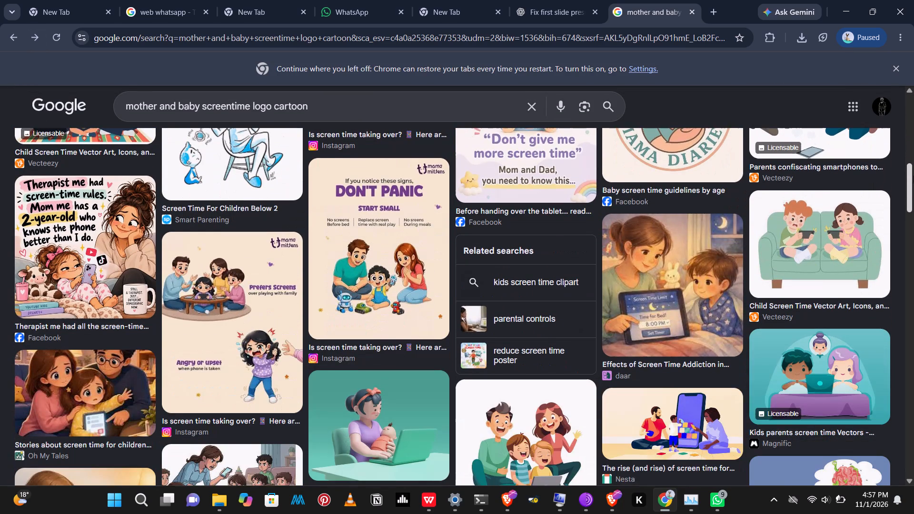
left_click_drag(913, 176, 913, 211)
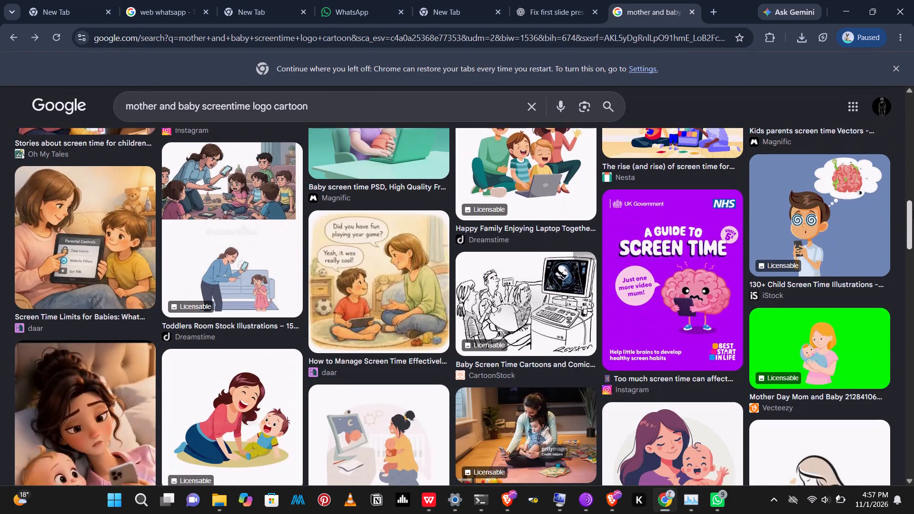
left_click_drag(913, 211, 913, 215)
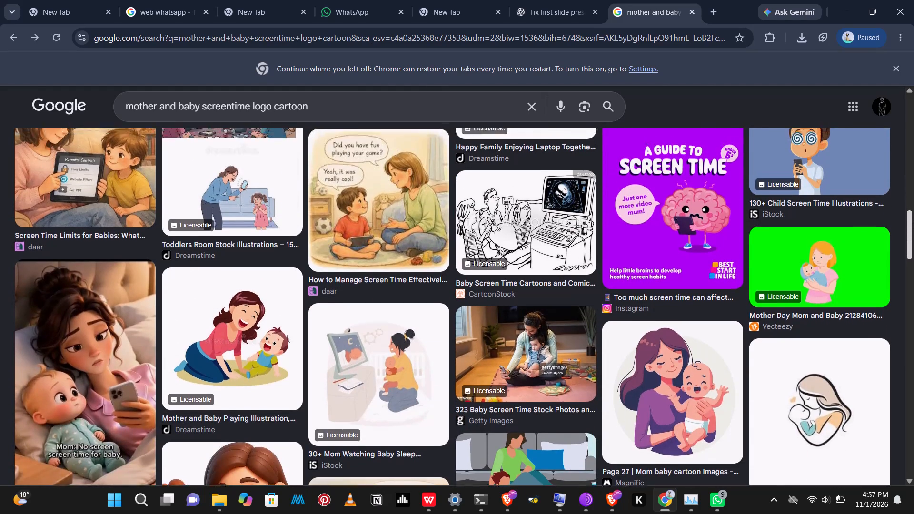
left_click_drag(913, 215, 912, 183)
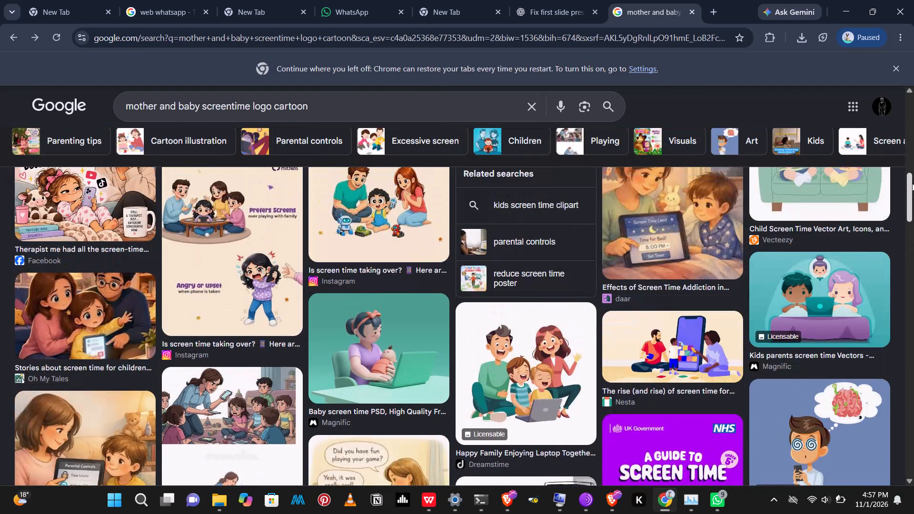
left_click_drag(912, 183, 911, 170)
left_click(292, 148)
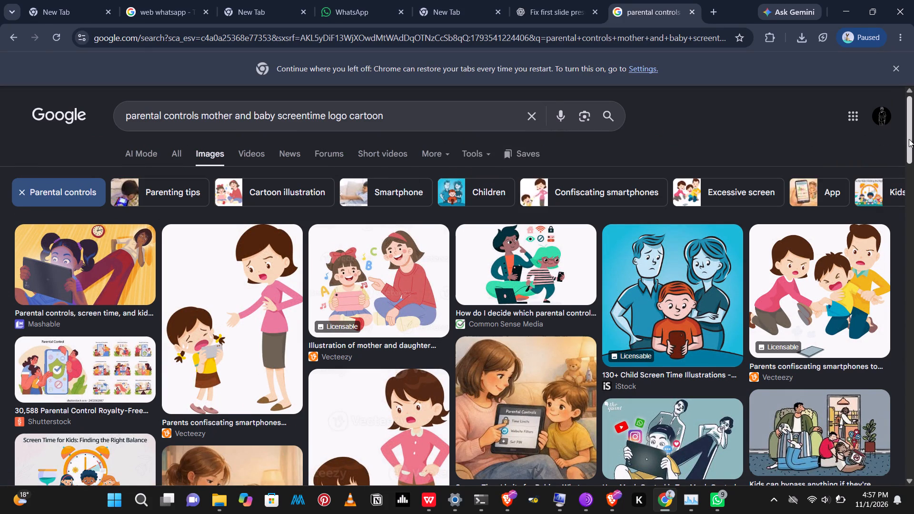
Look through the "parental controls mother and baby screentime logo cartoon" image results for a suitable cartoon.
left_click_drag(909, 138, 911, 155)
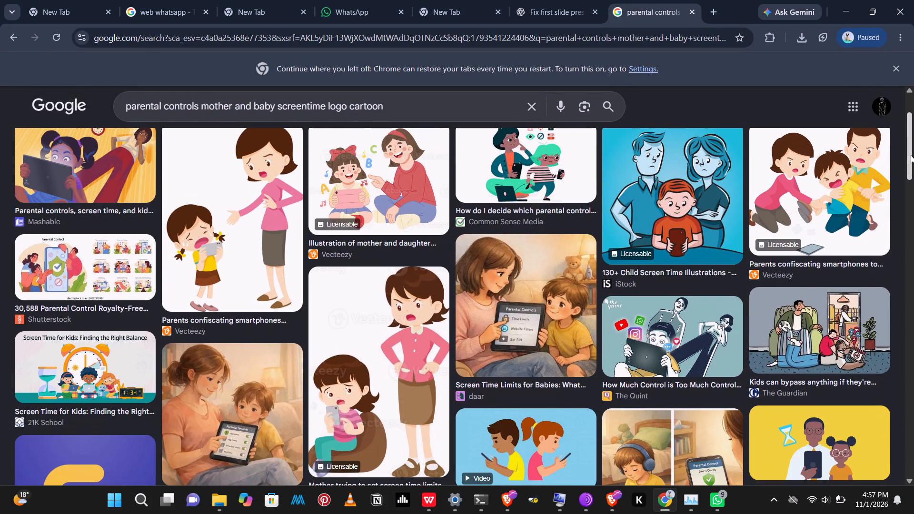
left_click_drag(911, 155, 912, 147)
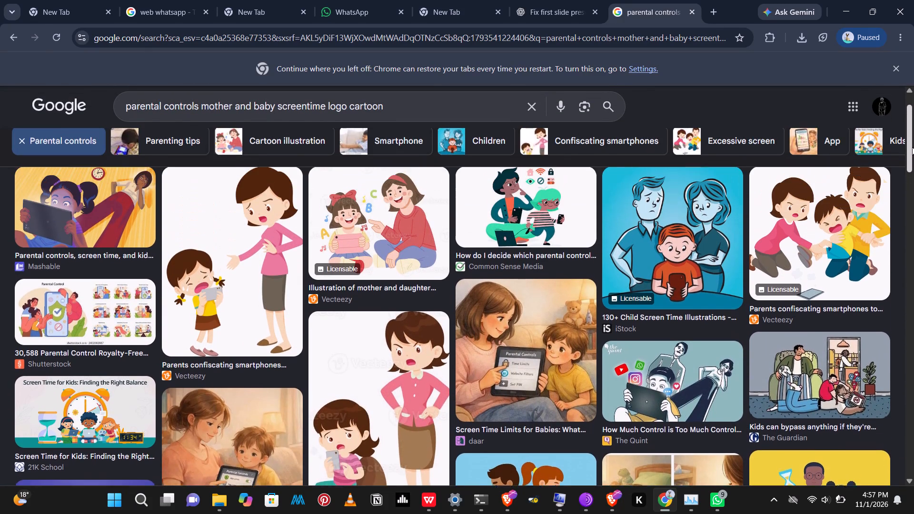
left_click_drag(912, 147, 912, 167)
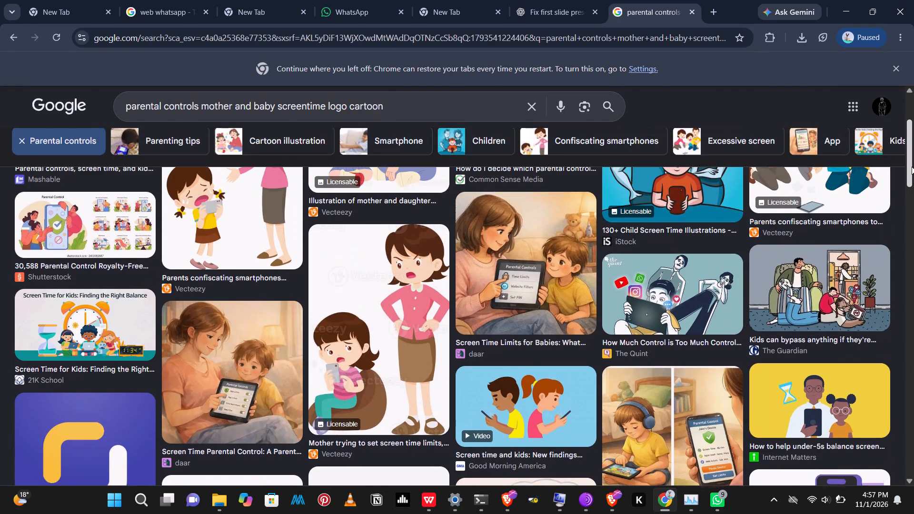
left_click_drag(912, 167, 913, 247)
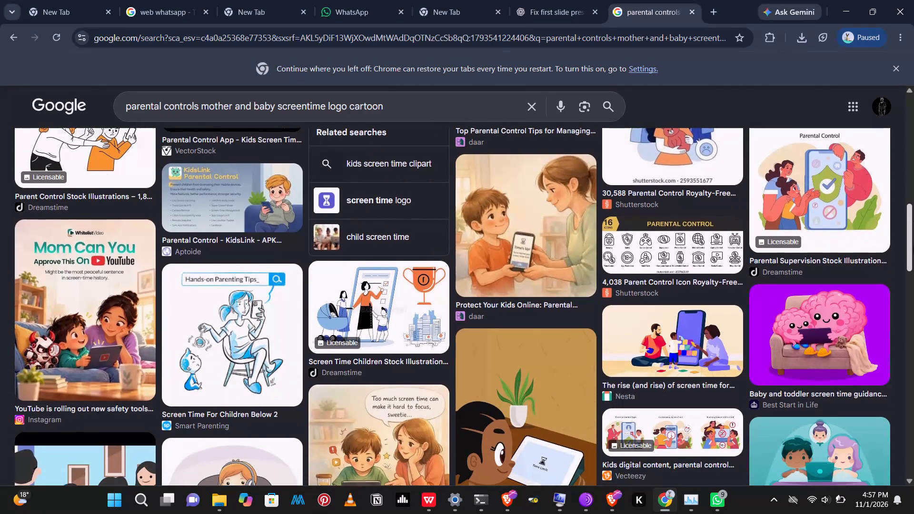
left_click_drag(913, 247, 912, 203)
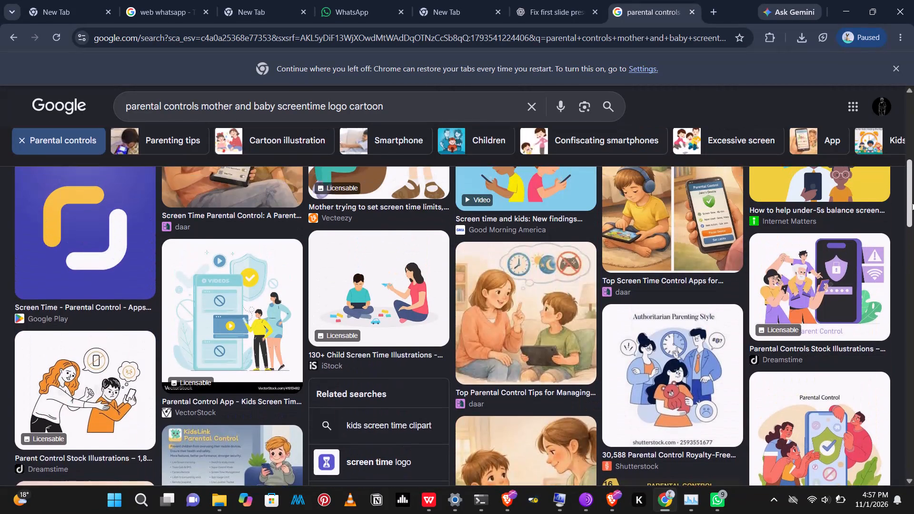
left_click_drag(912, 203, 911, 169)
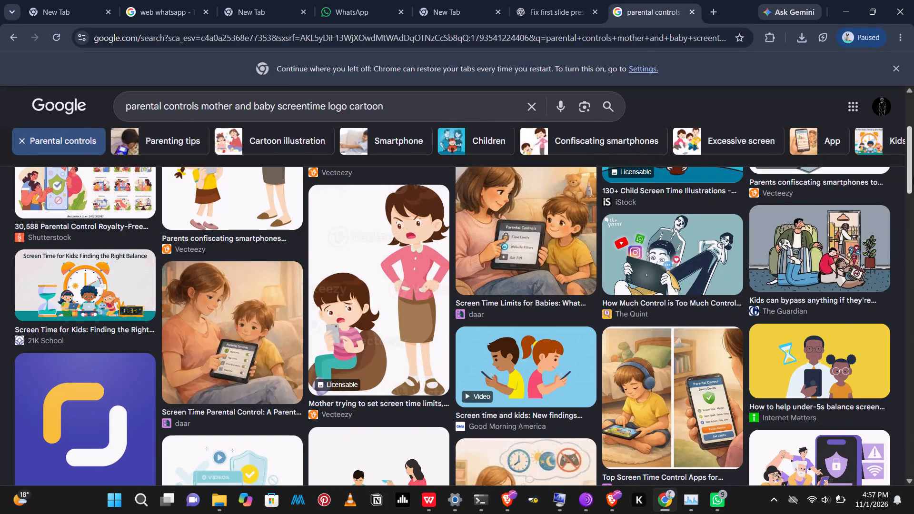
left_click_drag(910, 177, 907, 158)
Preview the iStock illustration of two parents behind a boy with a phone and examine its related images and suggested searches.
left_click(694, 194)
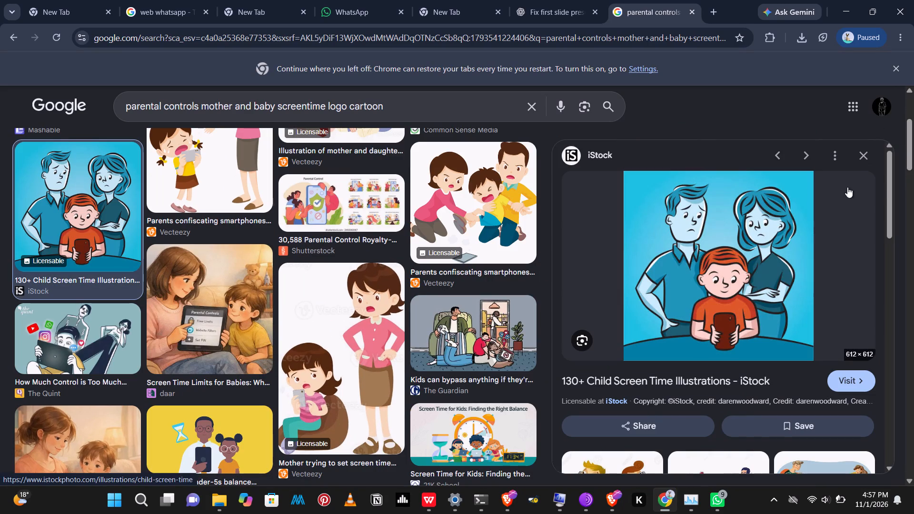
left_click_drag(892, 182, 891, 209)
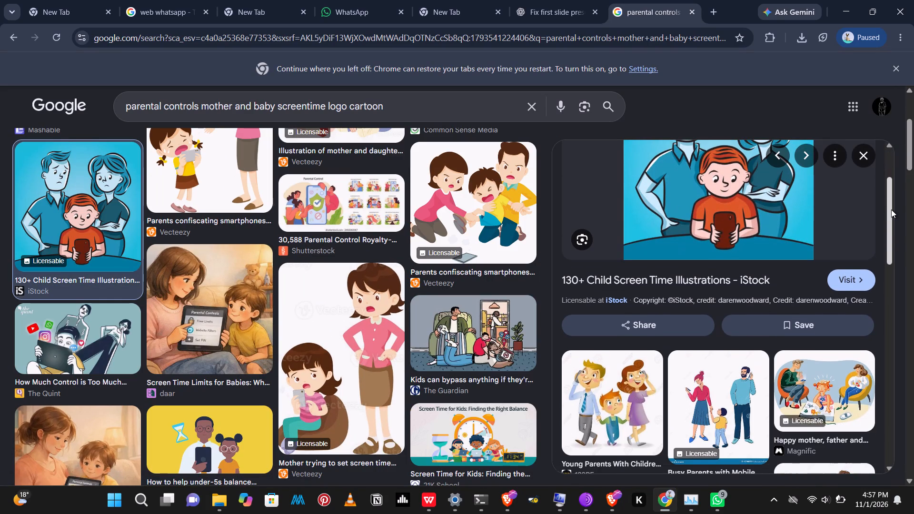
left_click_drag(891, 209, 893, 279)
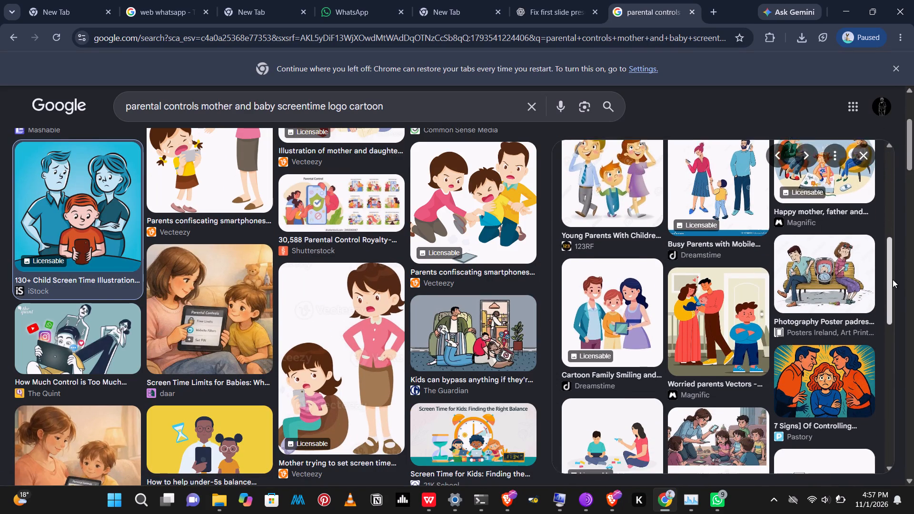
left_click_drag(893, 279, 887, 307)
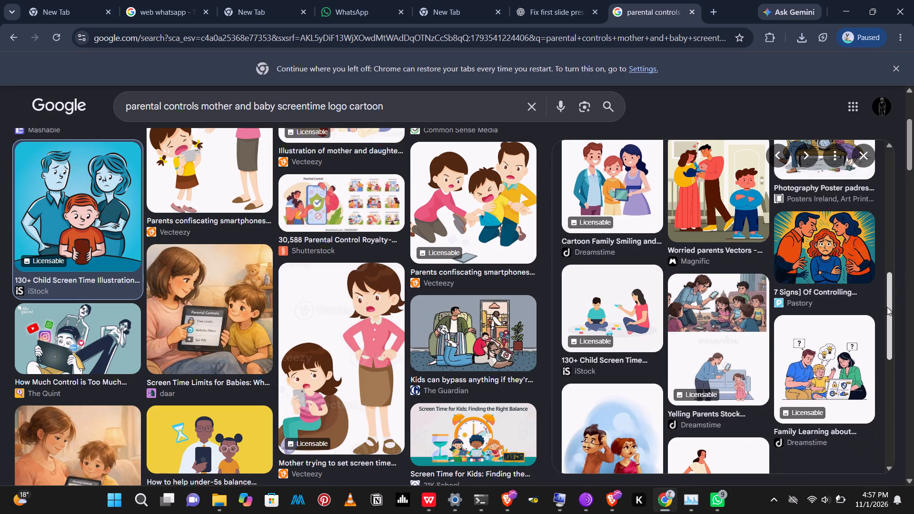
left_click_drag(887, 307, 871, 386)
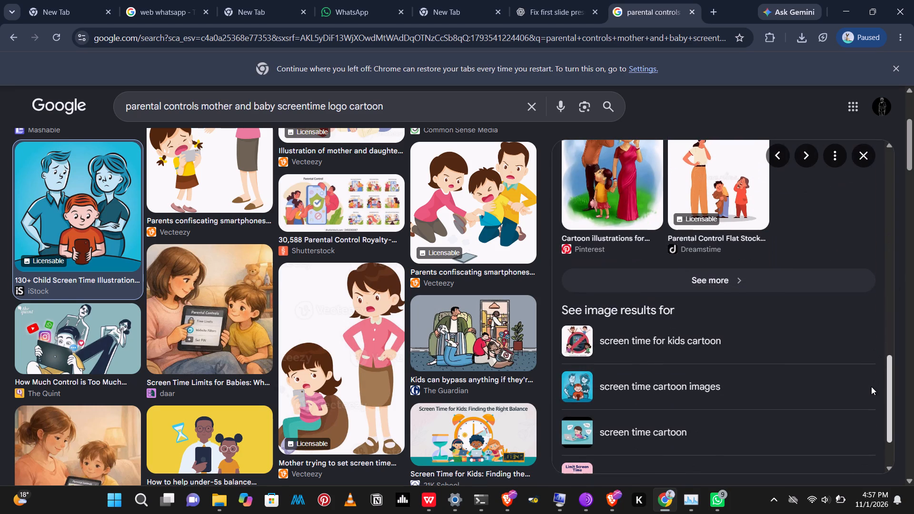
left_click_drag(871, 386, 870, 407)
Open the suggested "screen time cartoon images" search and look through its results for a suitable cartoon.
left_click(702, 318)
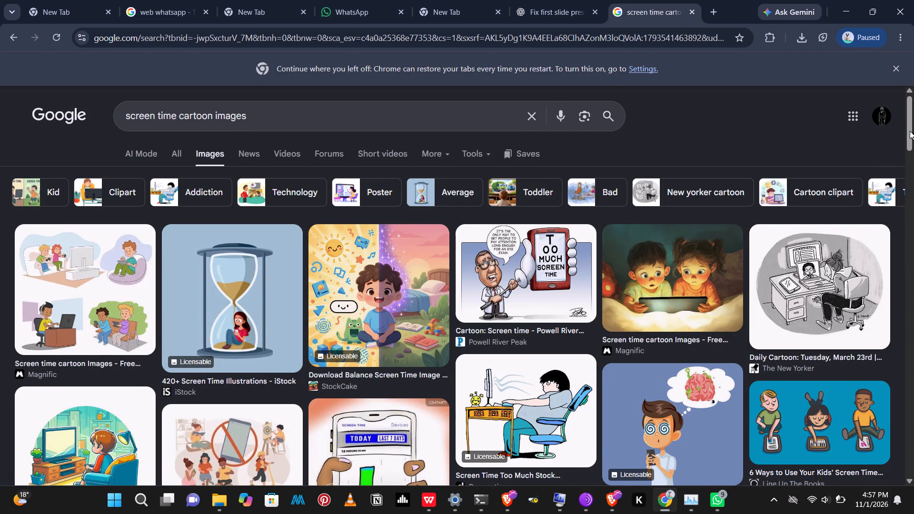
left_click_drag(910, 132, 912, 192)
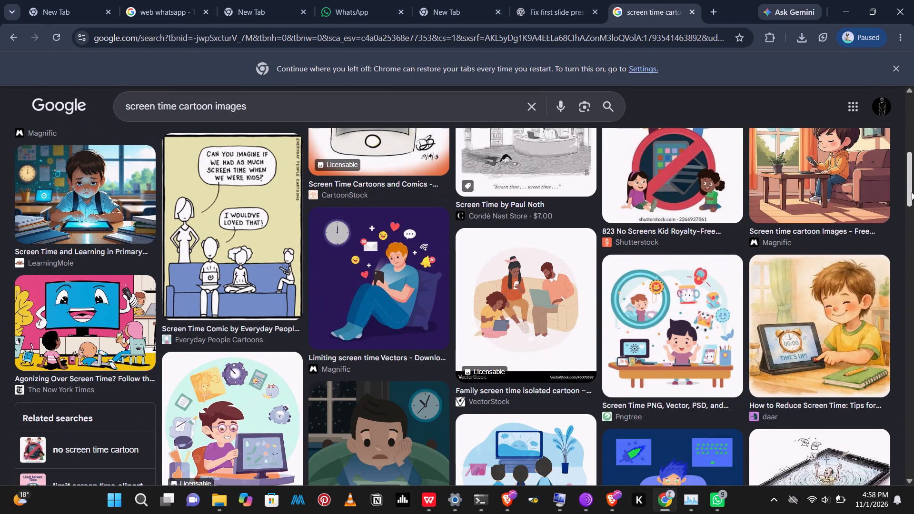
left_click_drag(912, 192, 903, 291)
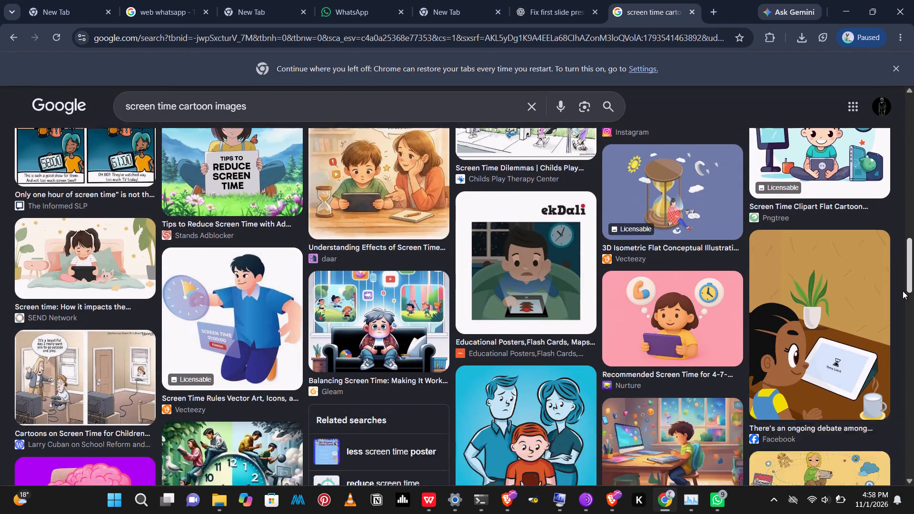
left_click_drag(903, 291, 889, 176)
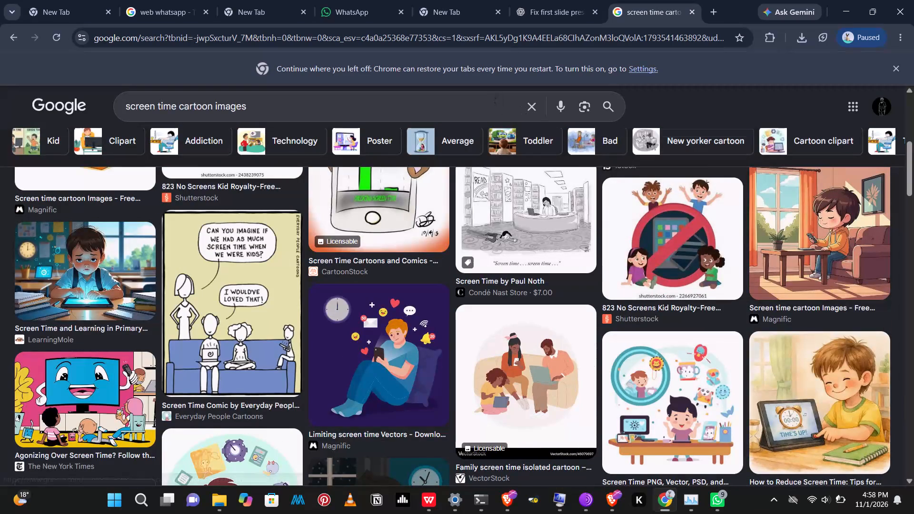
Search images for "screen time parent and child cartoon images".
left_click(179, 111)
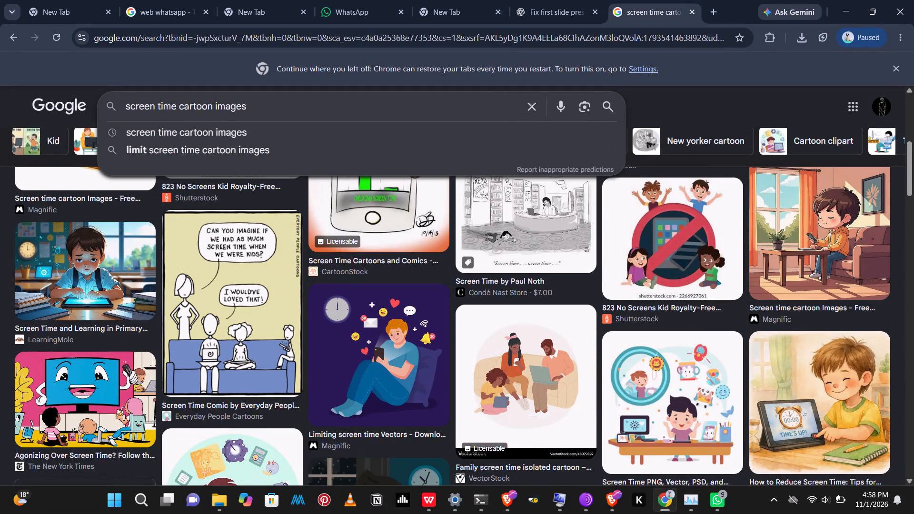
type("parent and")
key("space")
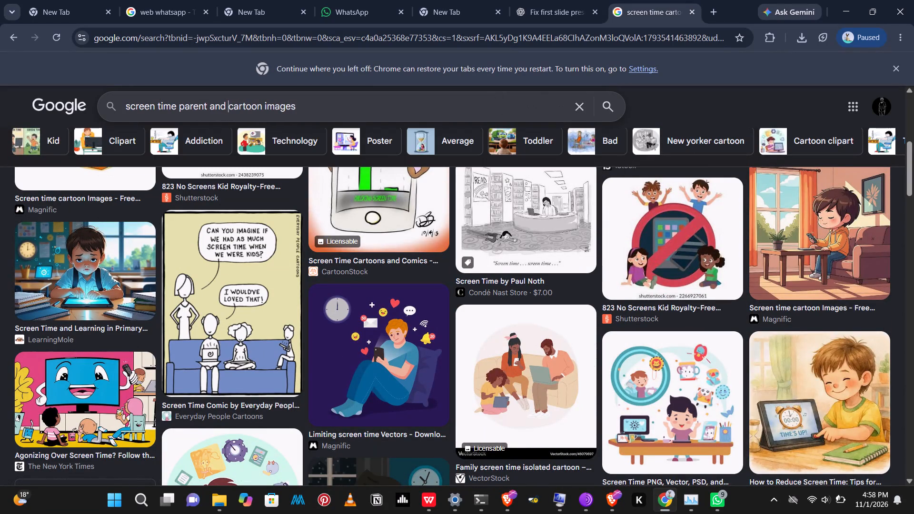
type("child")
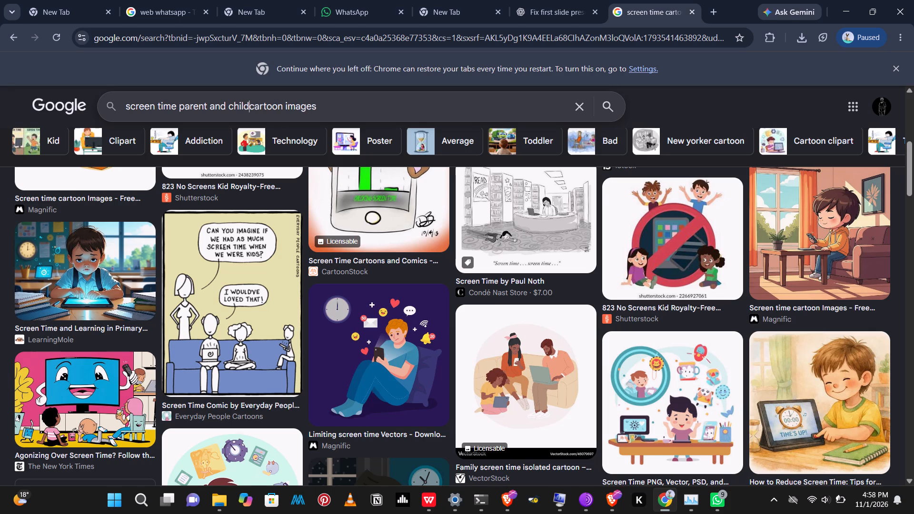
key("space")
key("Return")
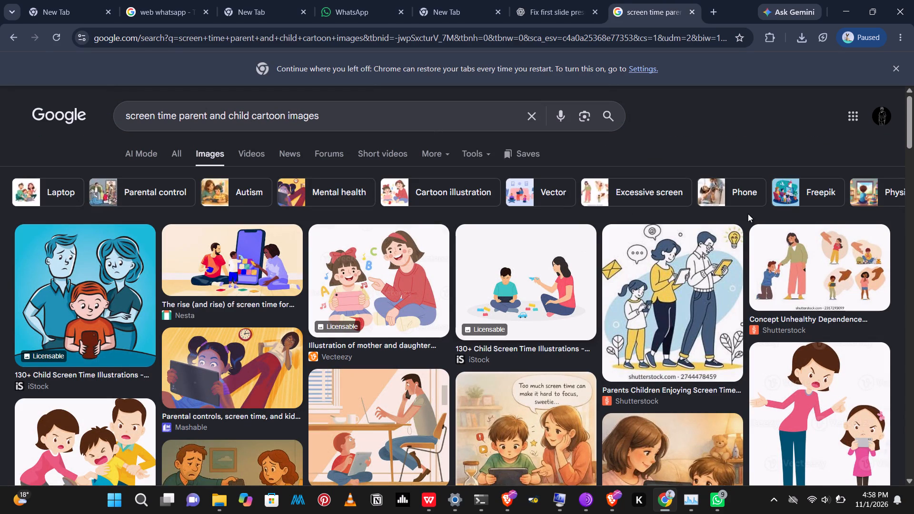
Look through the parent-and-child screen time cartoon results for an image that suits the presentation.
left_click_drag(912, 136, 913, 163)
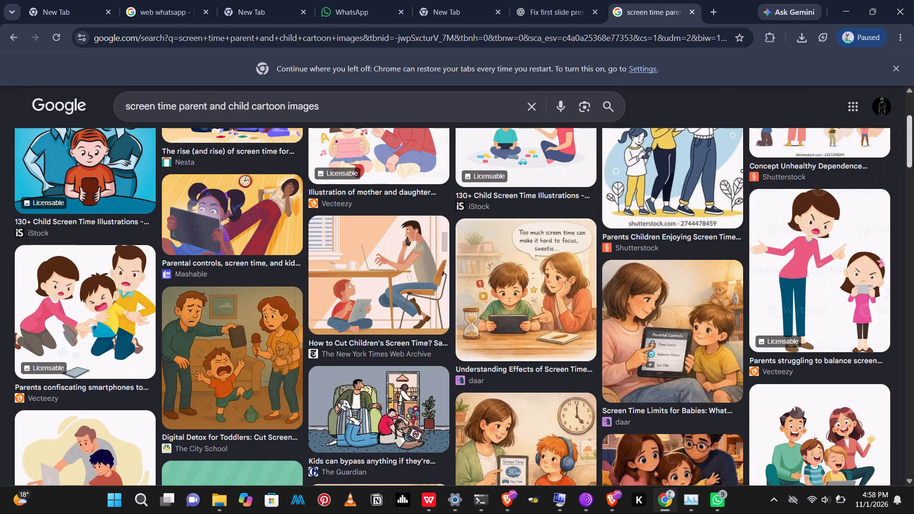
left_click_drag(913, 163, 913, 182)
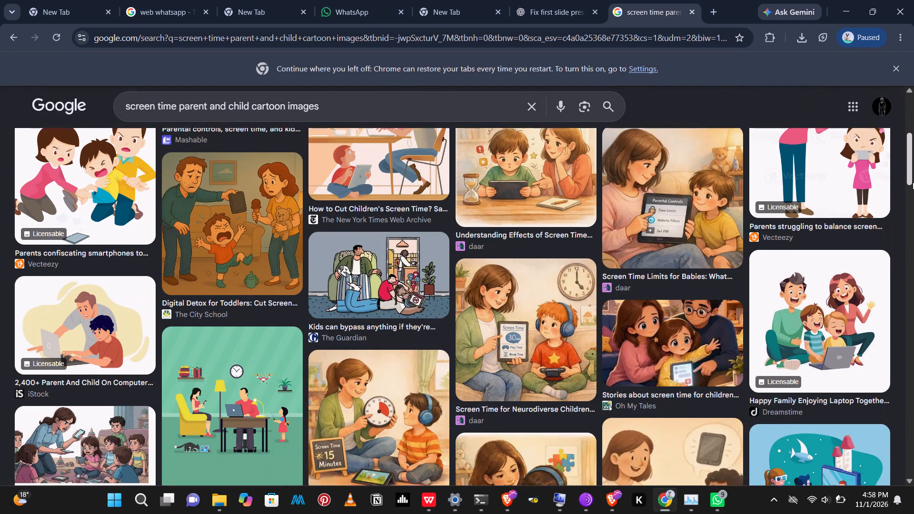
left_click_drag(913, 182, 912, 196)
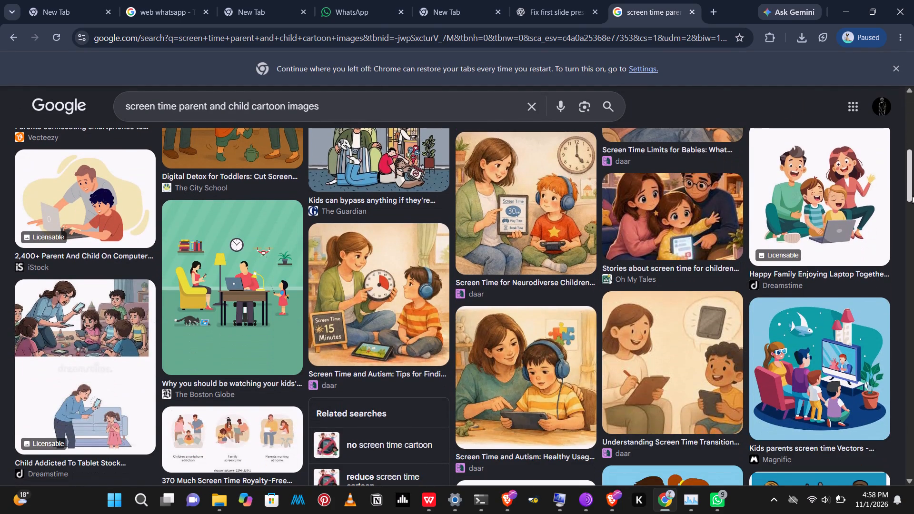
left_click_drag(912, 196, 912, 209)
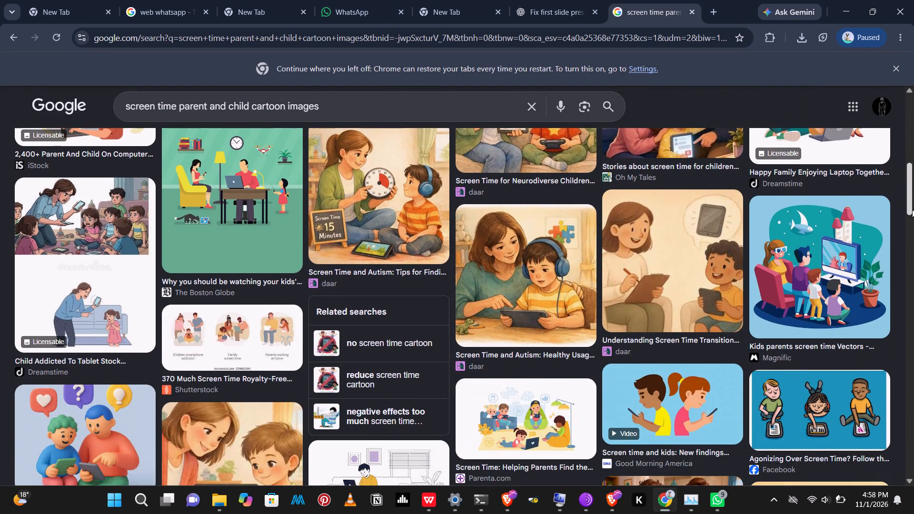
left_click_drag(912, 209, 913, 247)
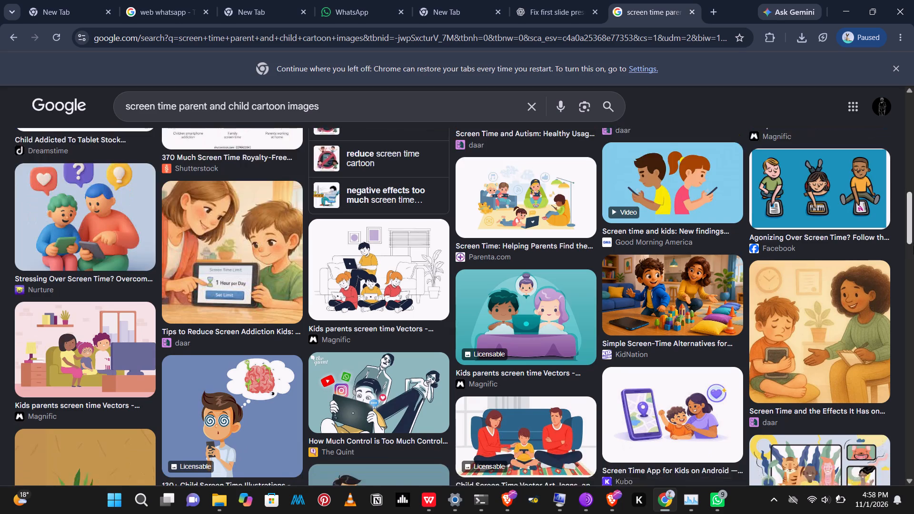
left_click_drag(913, 247, 913, 276)
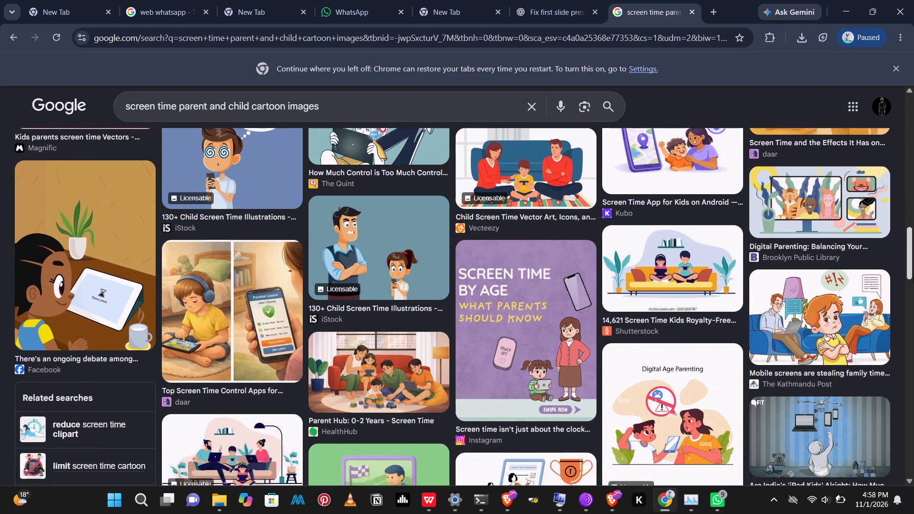
left_click_drag(913, 276, 913, 299)
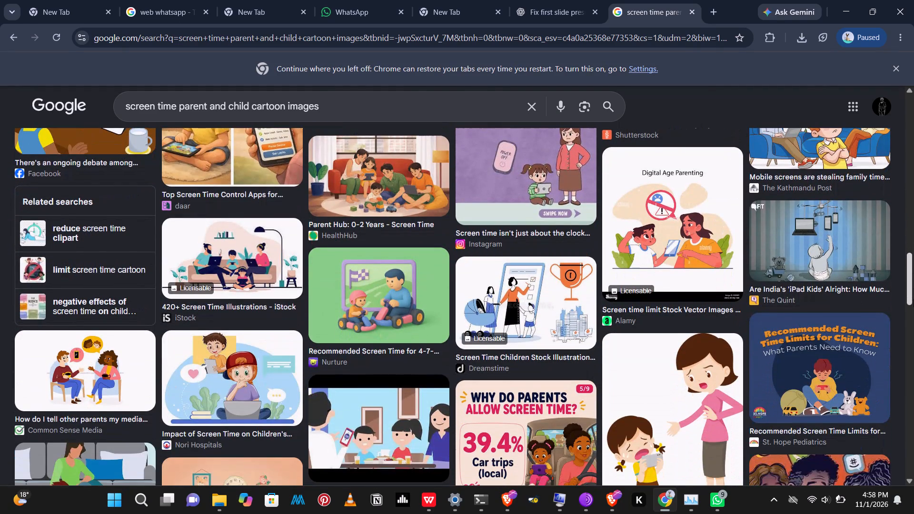
left_click_drag(913, 299, 913, 329)
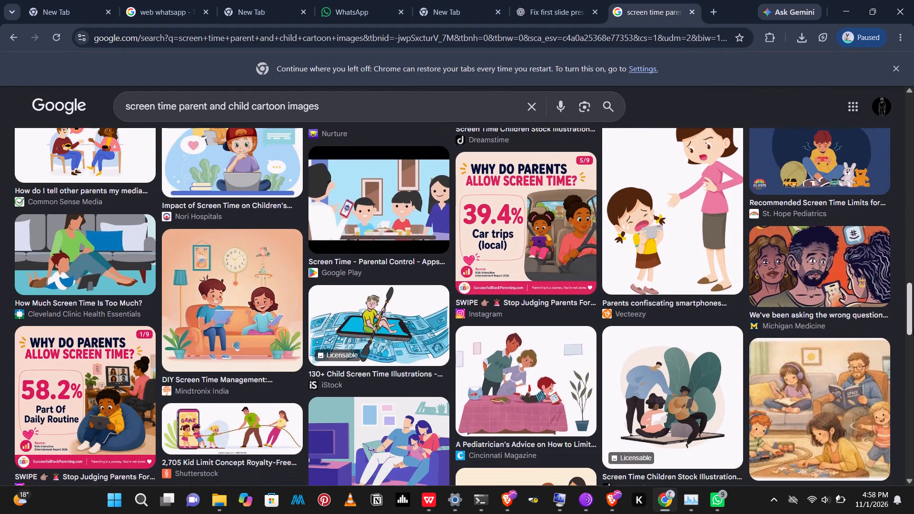
left_click_drag(913, 329, 913, 347)
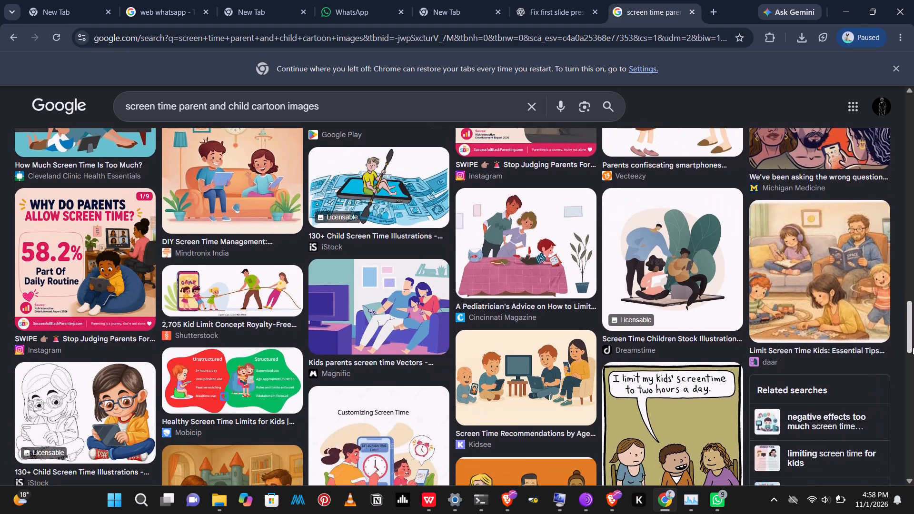
left_click_drag(913, 347, 907, 390)
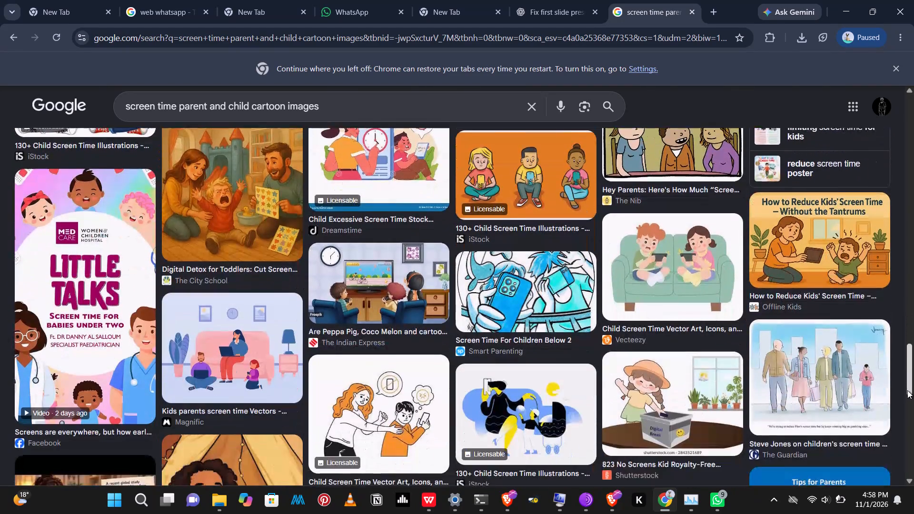
left_click_drag(907, 390, 906, 407)
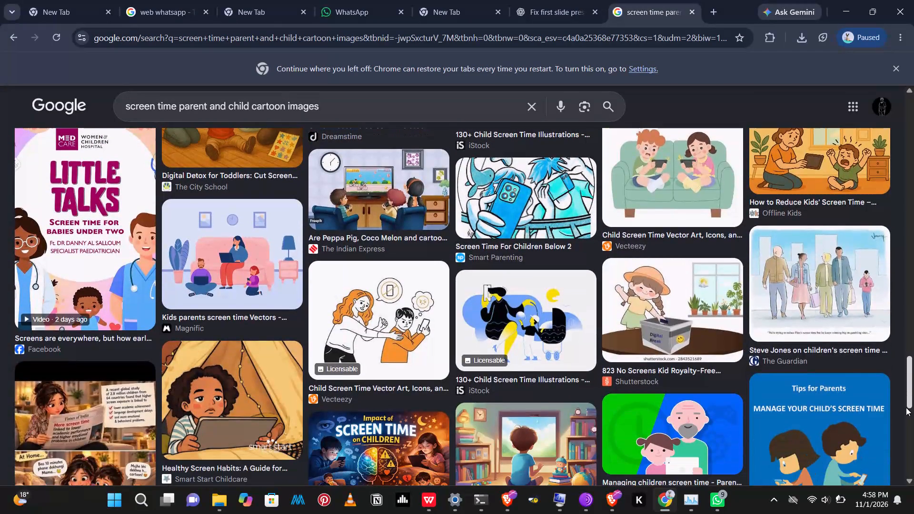
left_click_drag(906, 407, 899, 434)
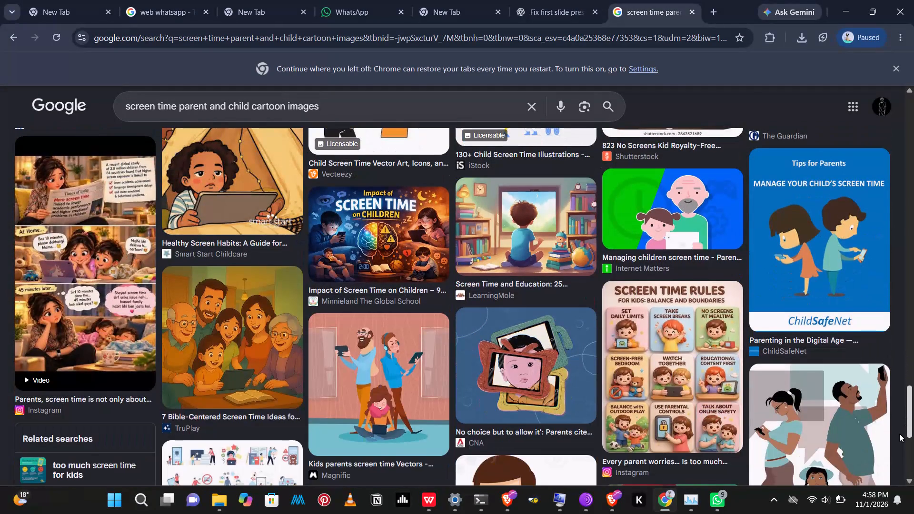
left_click_drag(899, 434, 904, 352)
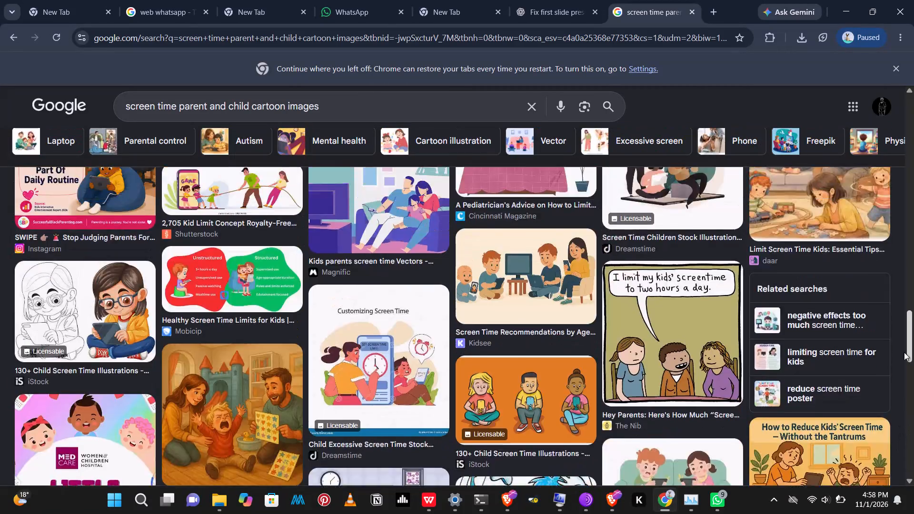
left_click_drag(904, 352, 913, 211)
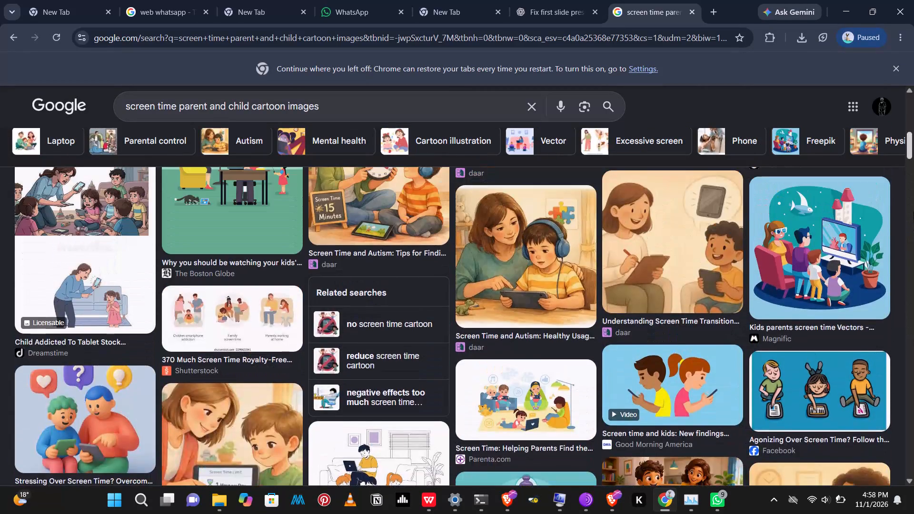
left_click_drag(913, 211, 913, 196)
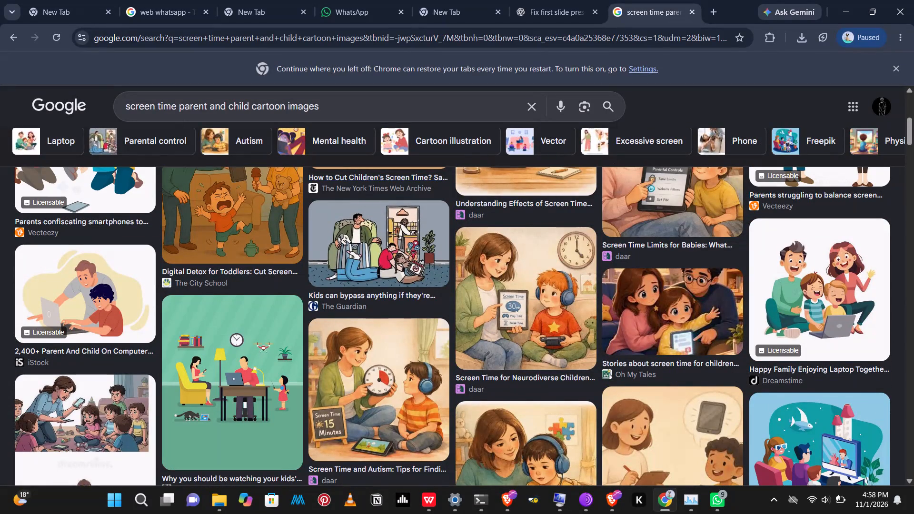
Return to the earlier "pediatric screentime logo cartoon" image search and look through its results for a suitable illustration.
left_click(17, 38)
left_click(17, 38)
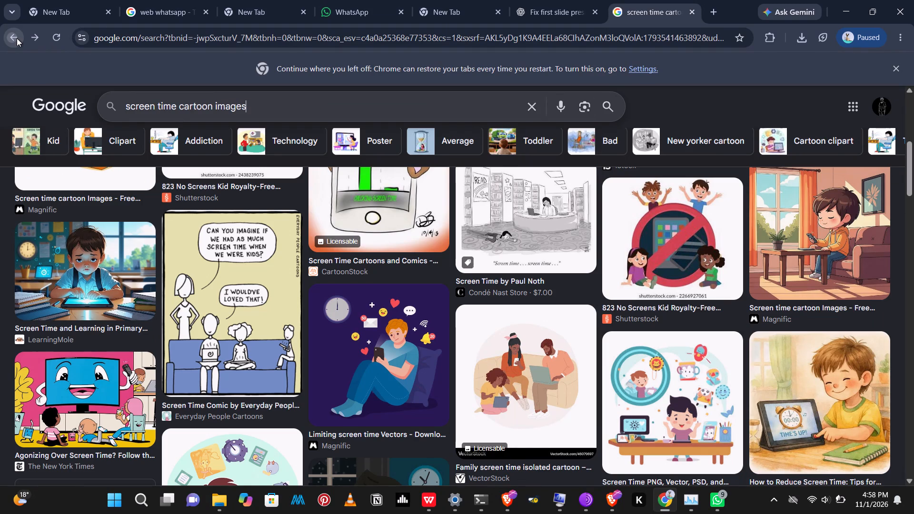
left_click(17, 38)
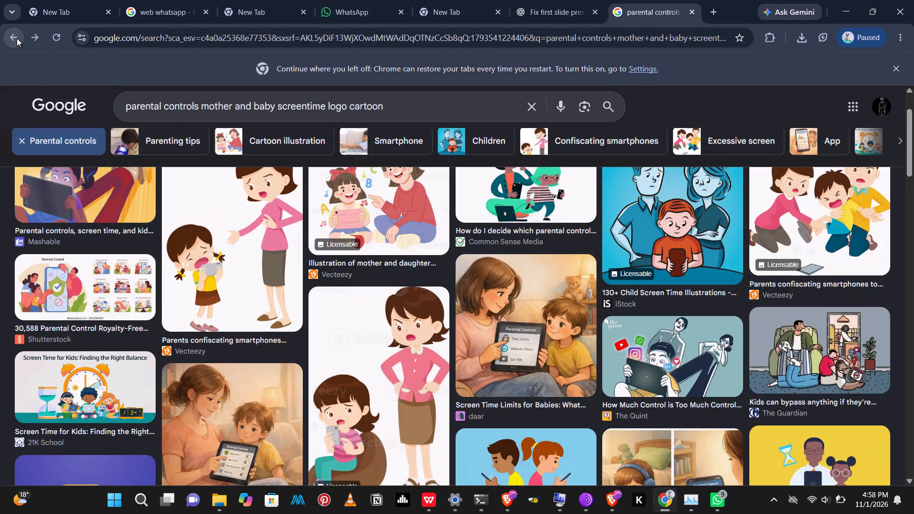
left_click(17, 38)
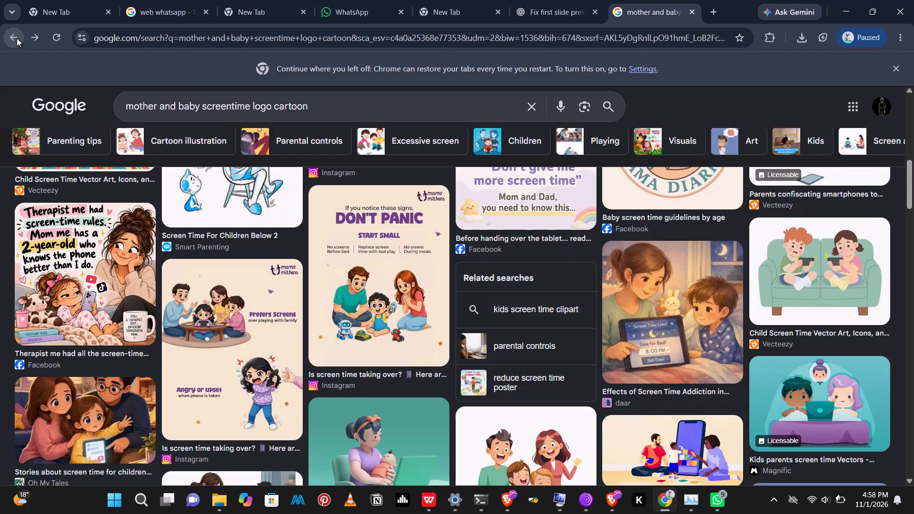
left_click(17, 38)
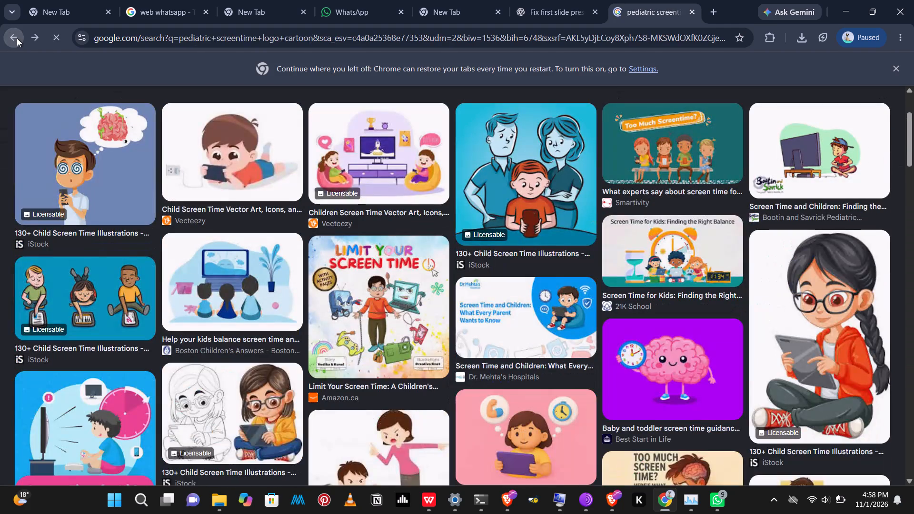
left_click(17, 38)
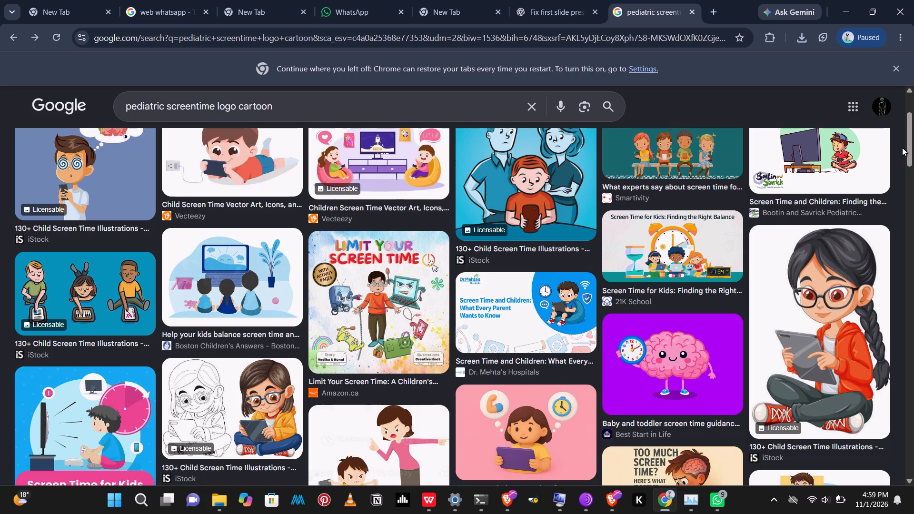
left_click_drag(911, 148, 913, 126)
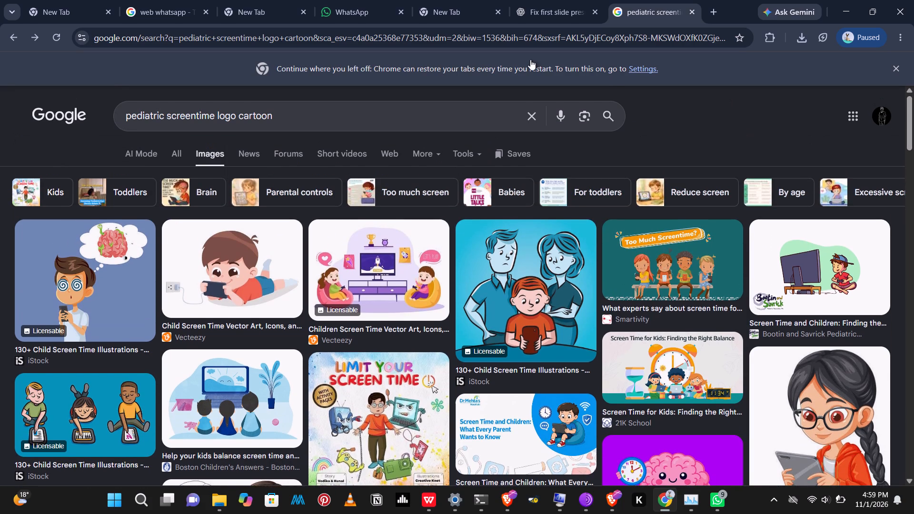
left_click(13, 41)
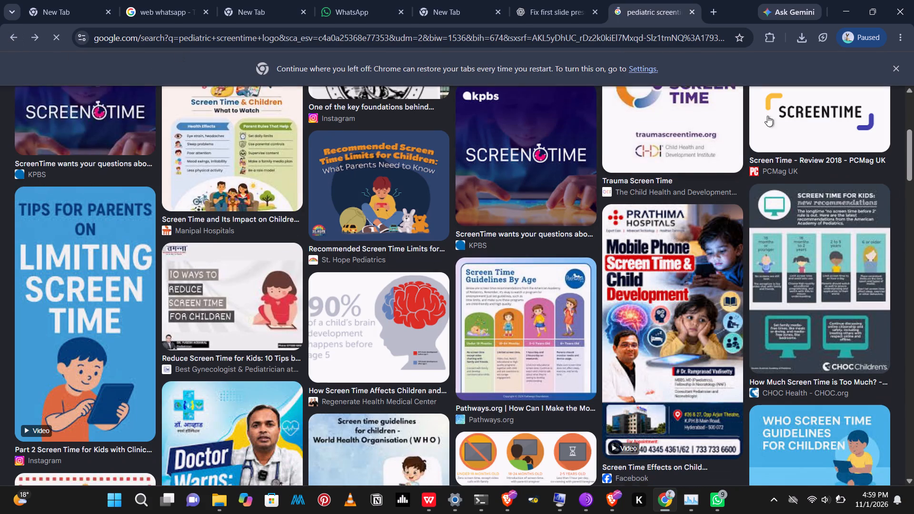
left_click_drag(913, 153, 913, 111)
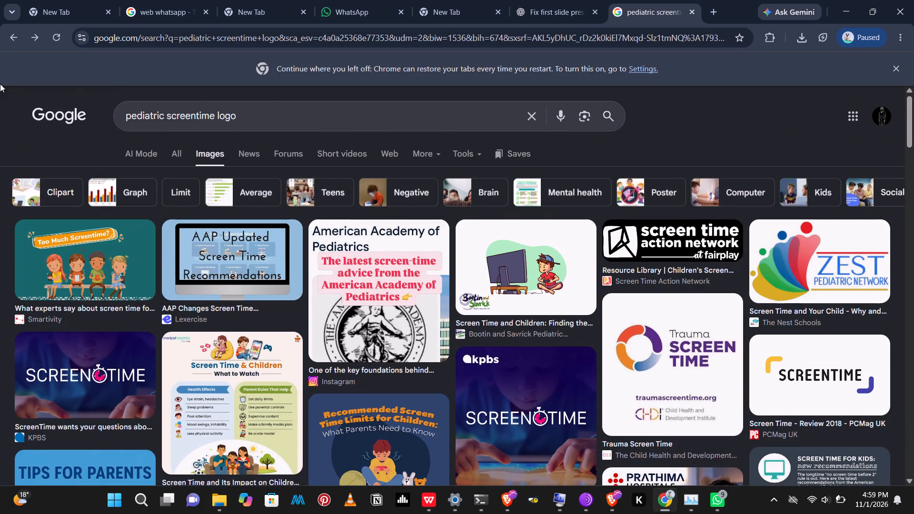
left_click(34, 39)
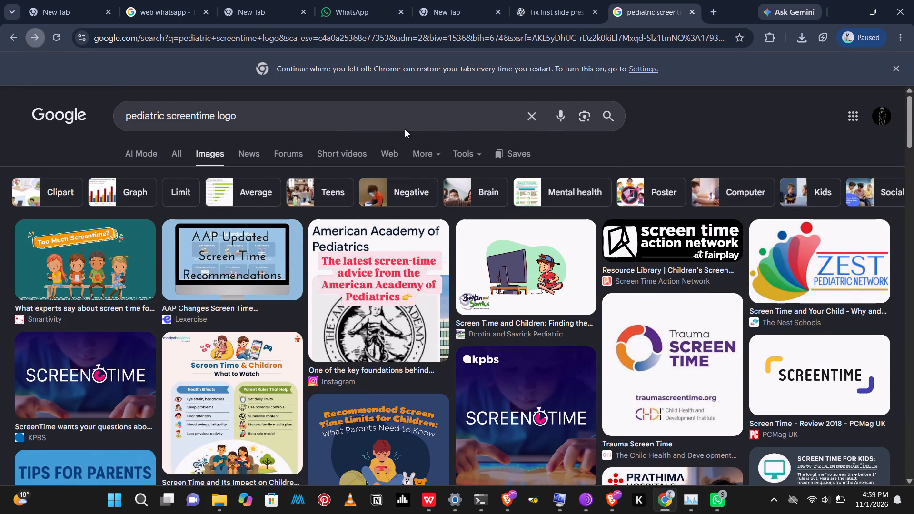
left_click_drag(907, 127, 907, 193)
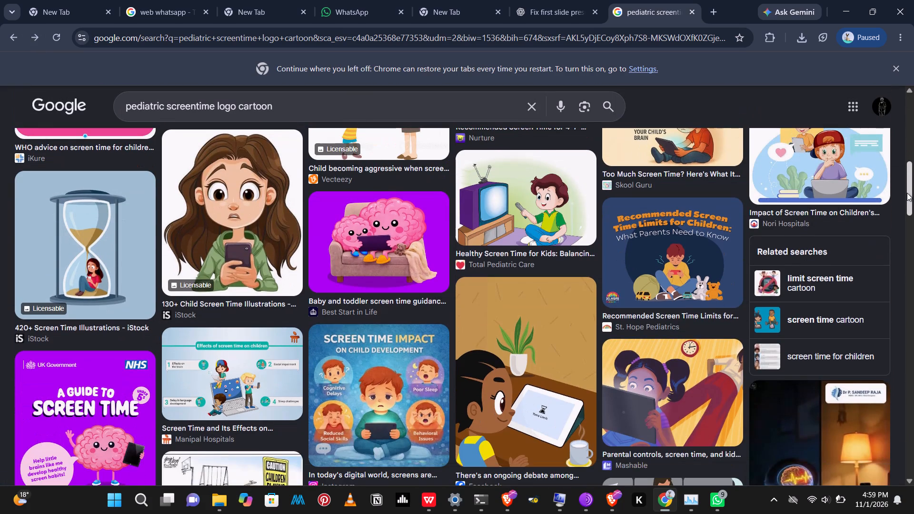
left_click_drag(907, 193, 907, 203)
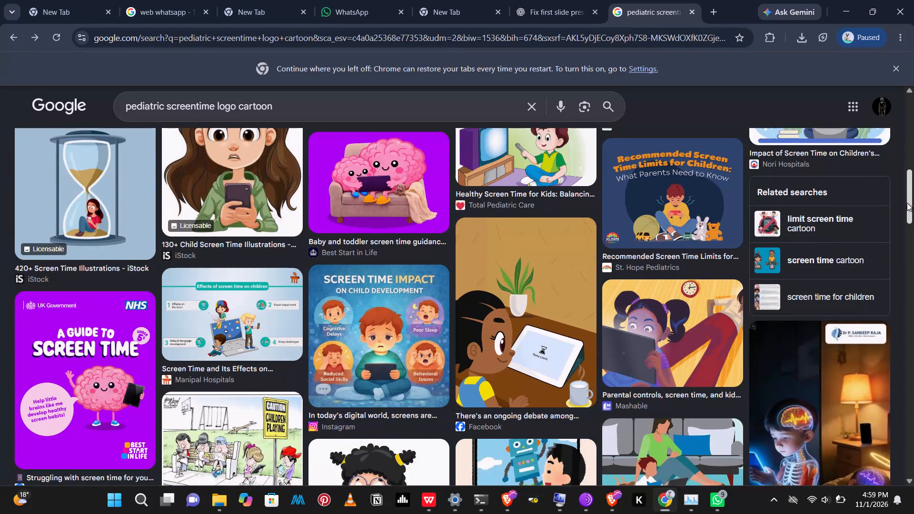
left_click_drag(907, 203, 908, 209)
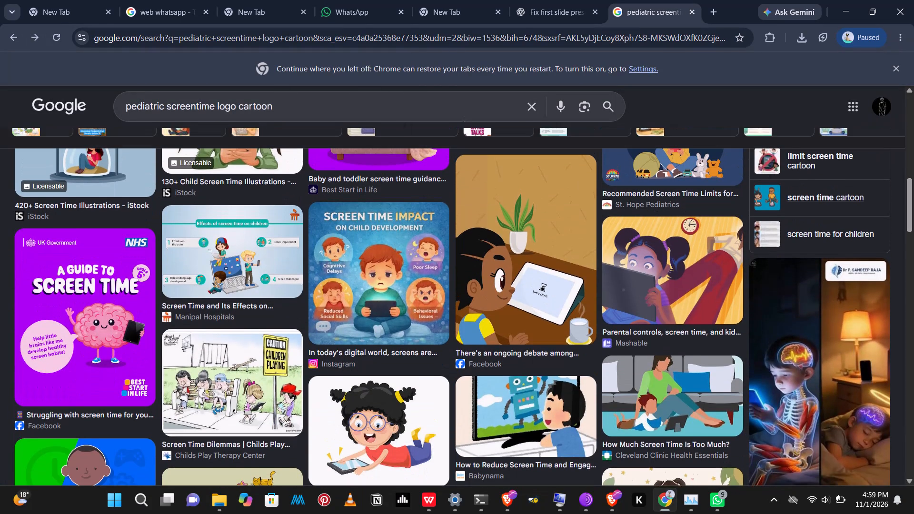
Replace "pediatric" with "parent and baby" in the query and search images for "parent and baby screentime logo cartoon".
left_click(162, 106)
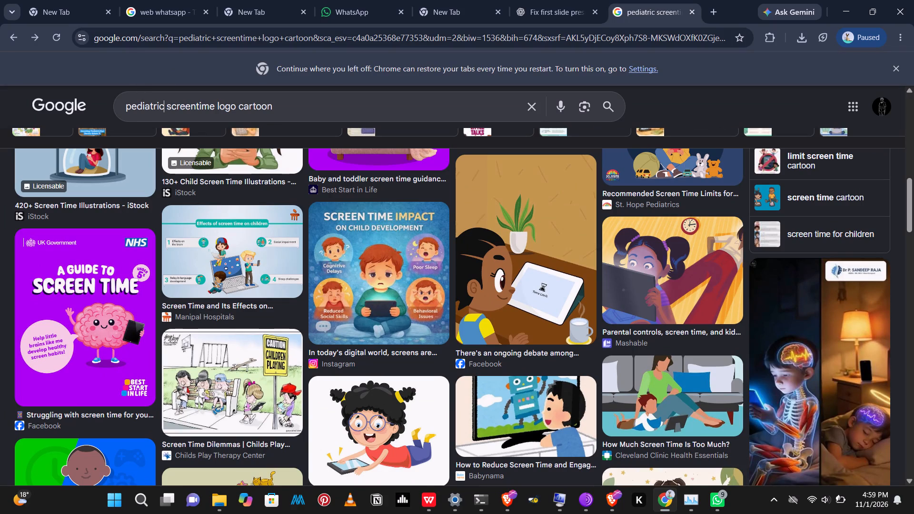
key("BackSpace")
key("BackSpace")
key("BackSpace")
key("BackSpace")
key("BackSpace")
key("BackSpace")
key("BackSpace")
key("BackSpace")
key("BackSpace")
key("BackSpace")
key("BackSpace")
key("BackSpace")
key("BackSpace")
key("BackSpace")
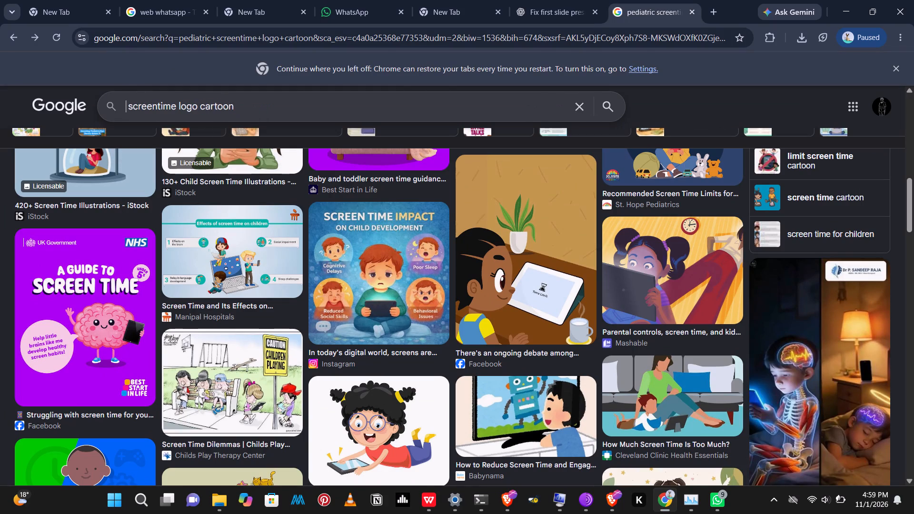
type("parent and baby")
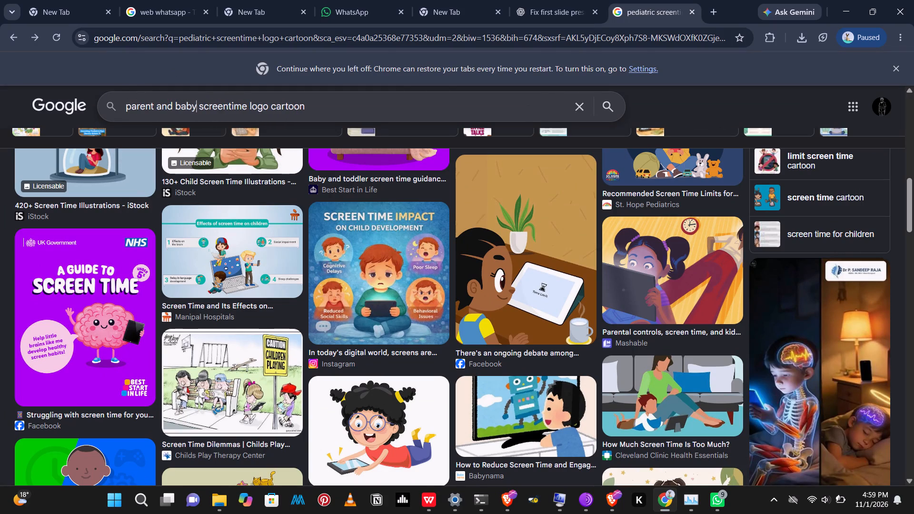
key("Return")
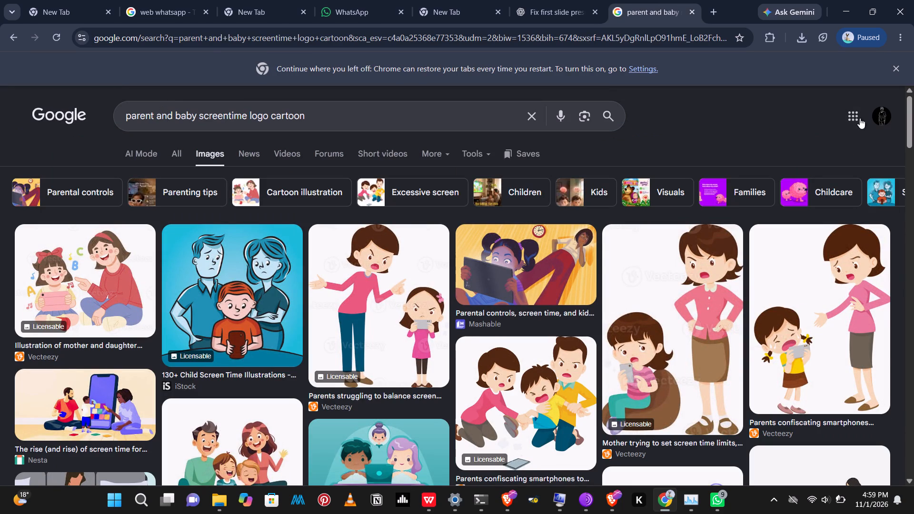
Find the Vecteezy illustration of a woman and child using digital tablets in the results and copy the image.
left_click_drag(910, 115, 910, 133)
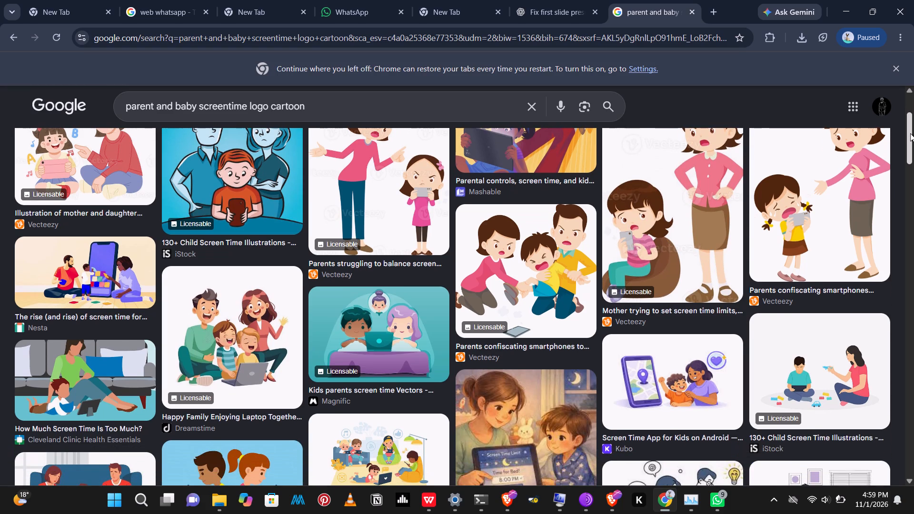
left_click_drag(910, 133, 912, 148)
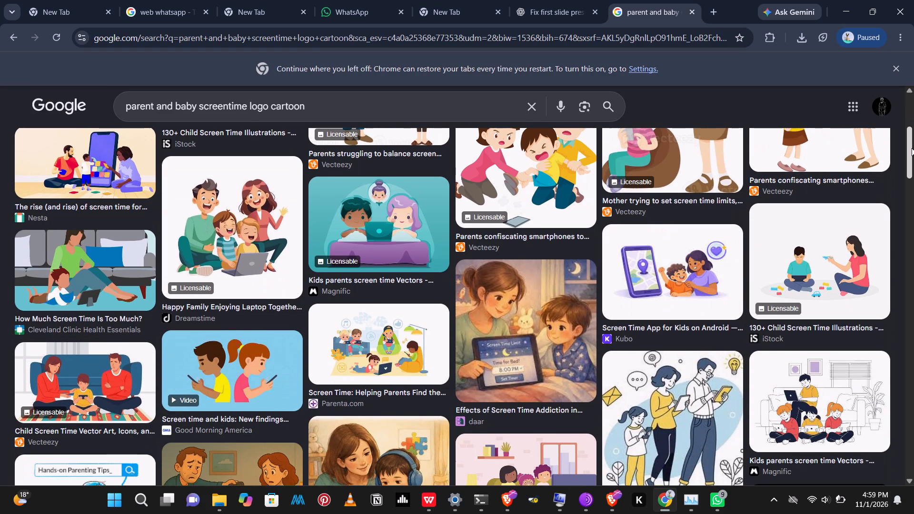
left_click_drag(912, 148, 912, 186)
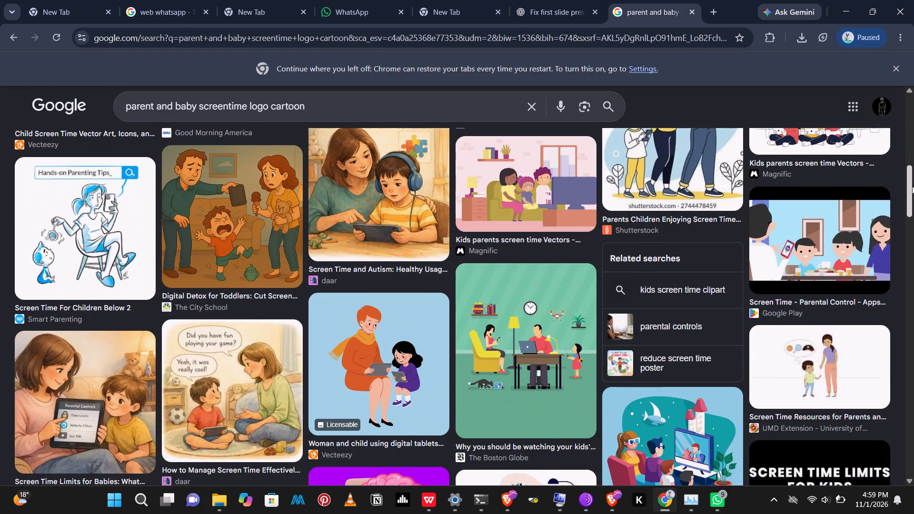
left_click_drag(912, 186, 912, 191)
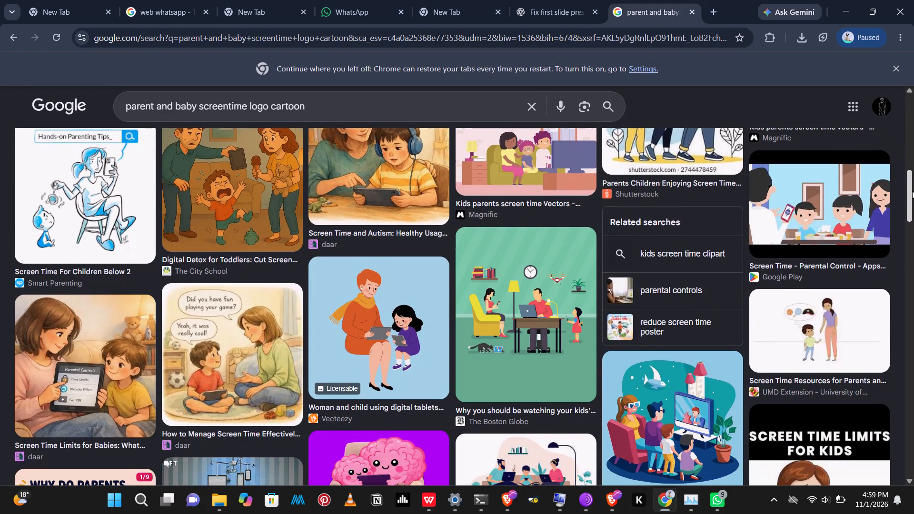
left_click_drag(912, 191, 912, 203)
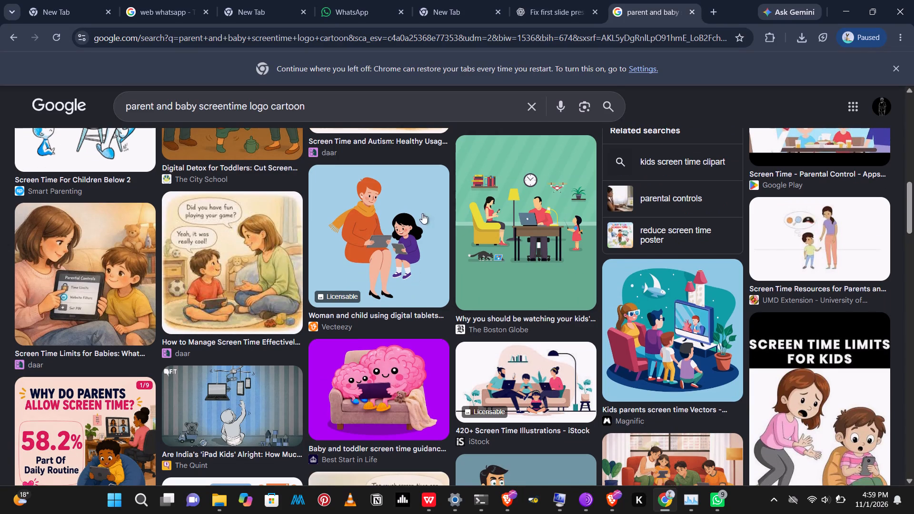
left_click(394, 221)
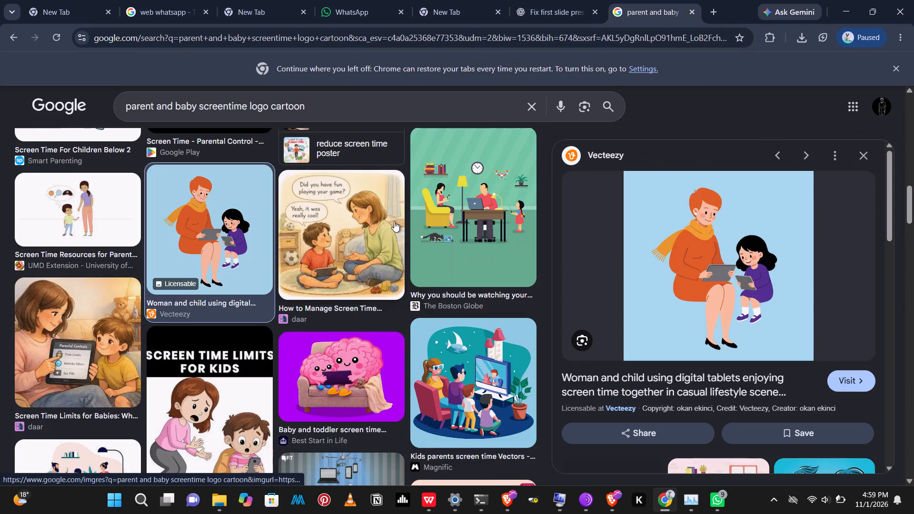
right_click(673, 255)
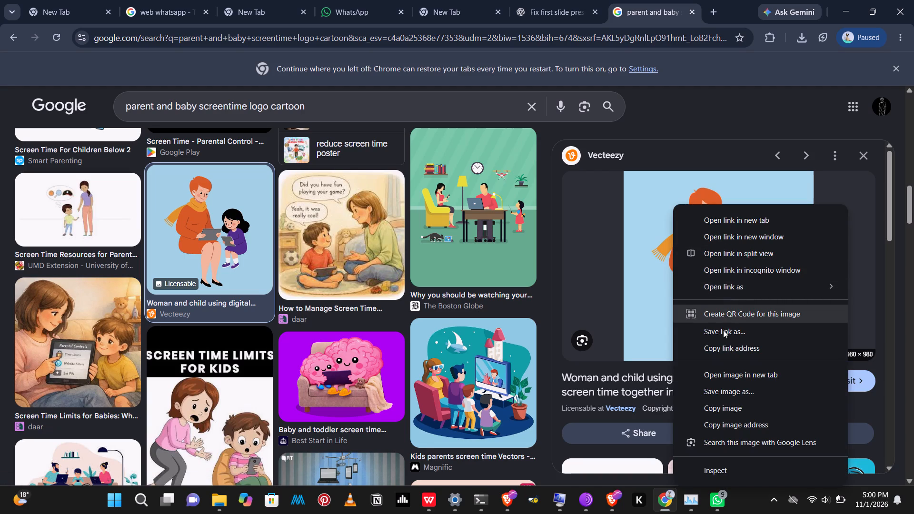
left_click(724, 401)
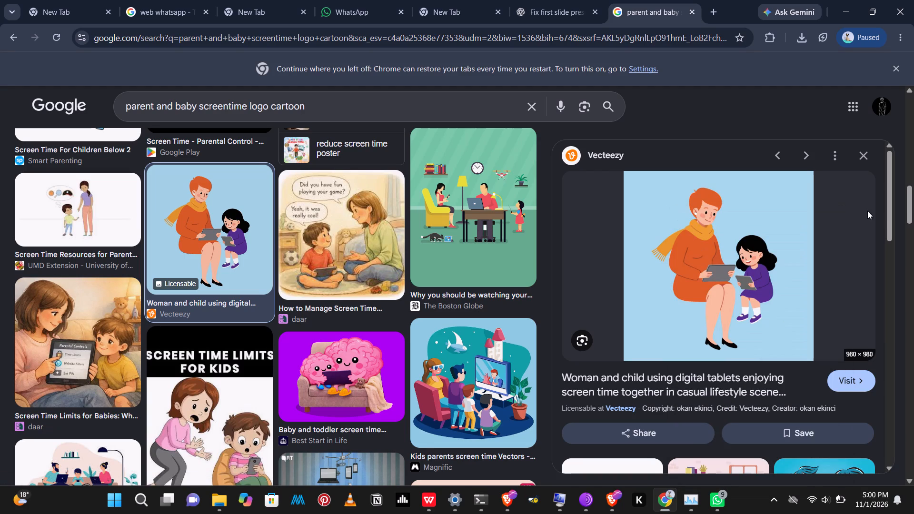
Examine the related images under the Vecteezy preview for other parent-and-child cartoons.
left_click_drag(888, 205, 890, 246)
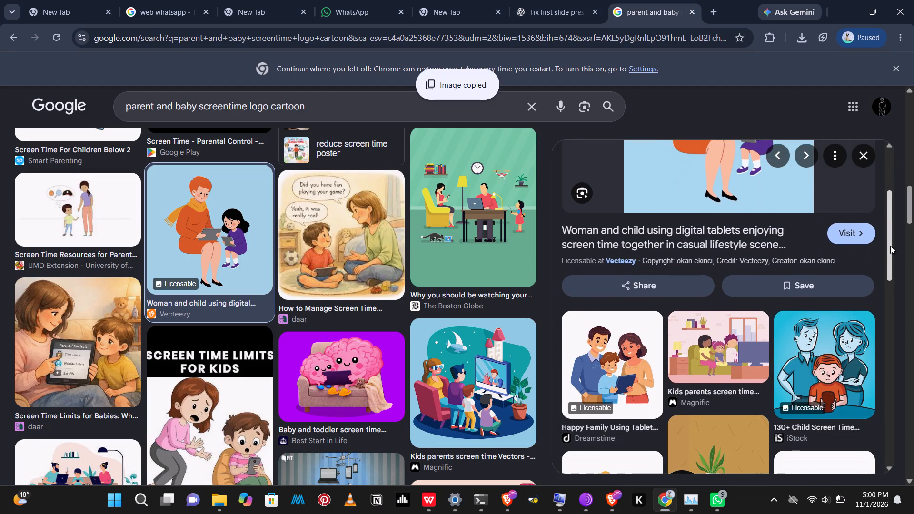
left_click_drag(890, 246, 891, 256)
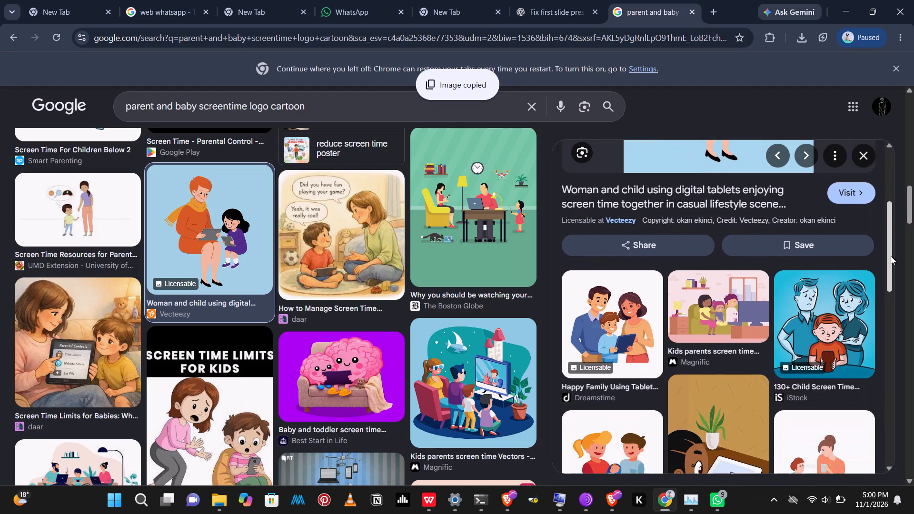
left_click_drag(891, 256, 891, 273)
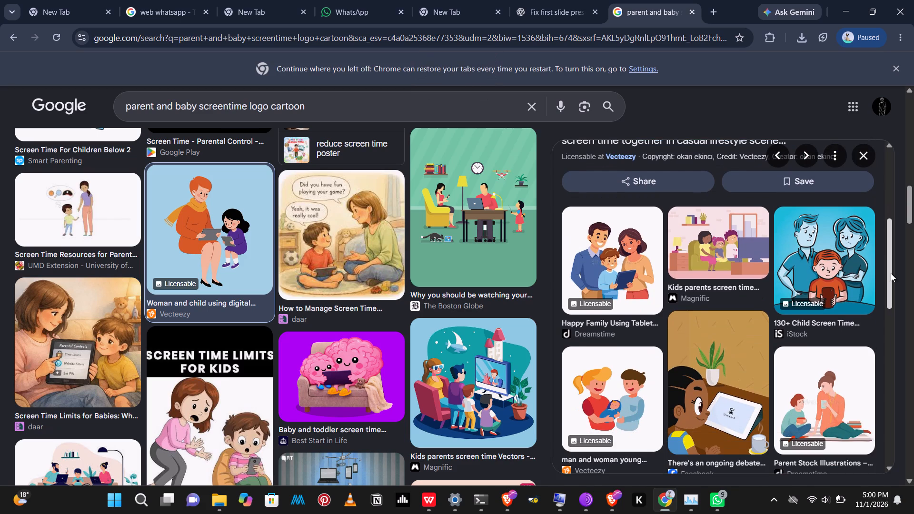
left_click_drag(891, 273, 889, 287)
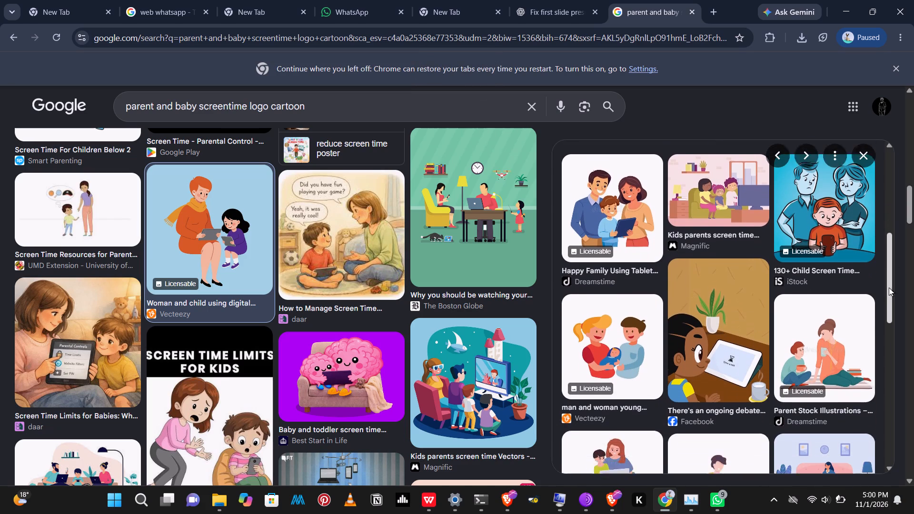
left_click_drag(889, 287, 886, 313)
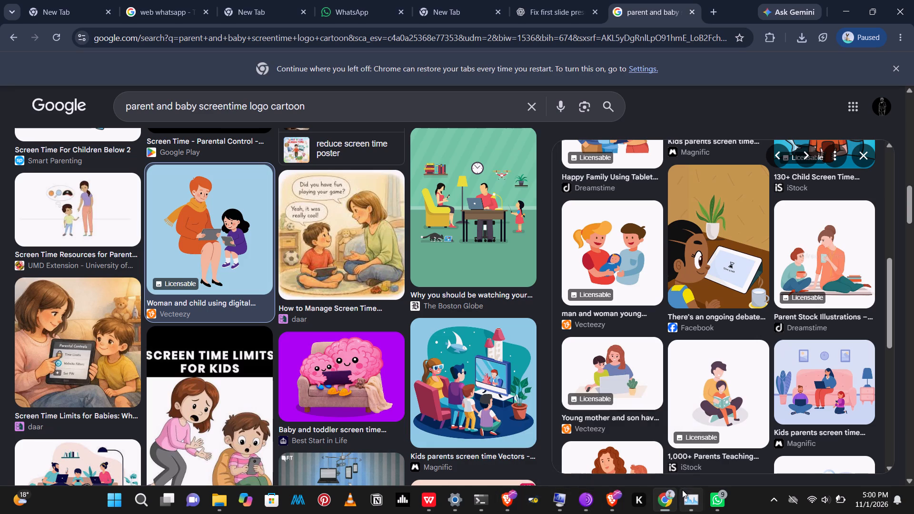
Switch back to the WPS research progress presentation and delete the large teal circle from the title slide.
left_click(843, 17)
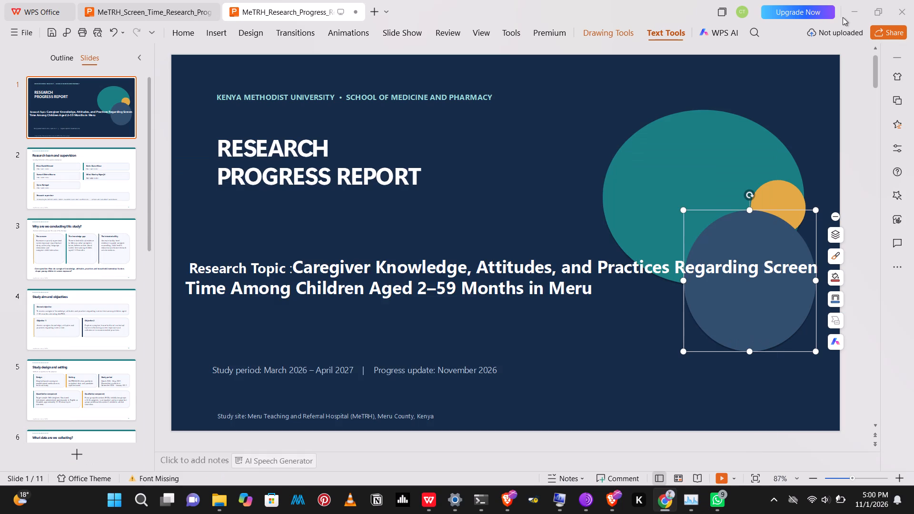
left_click(673, 155)
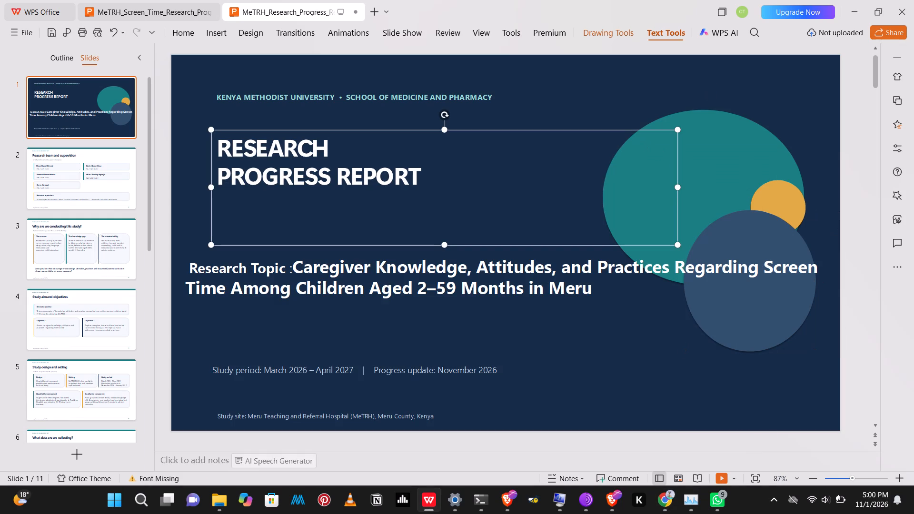
left_click(705, 147)
left_click(740, 130)
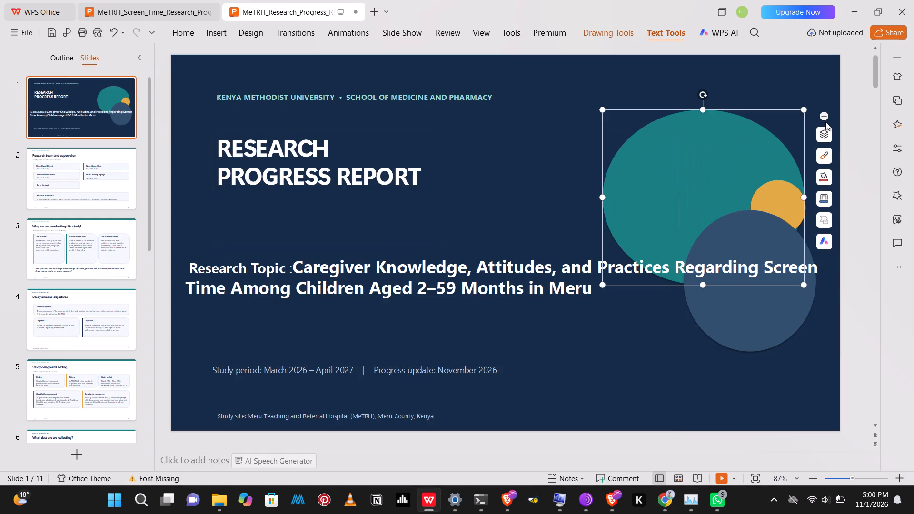
left_click(822, 118)
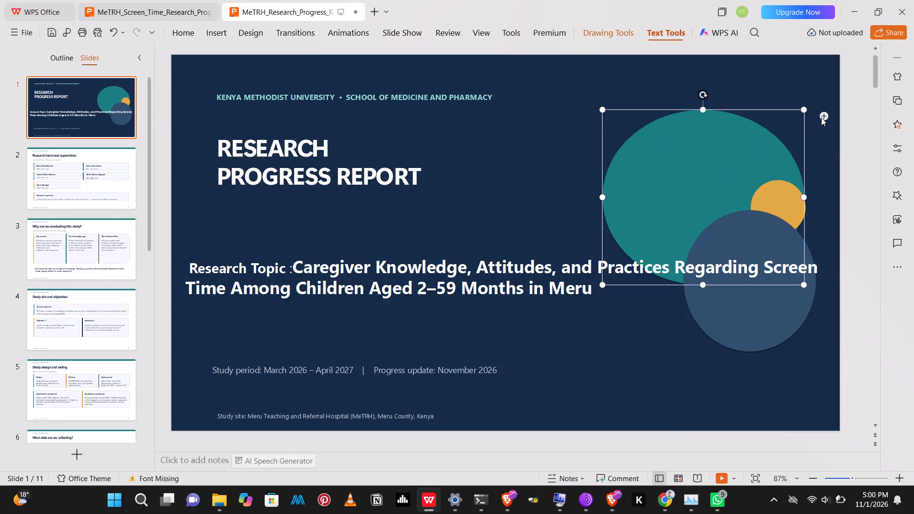
left_click(822, 118)
left_click(824, 118)
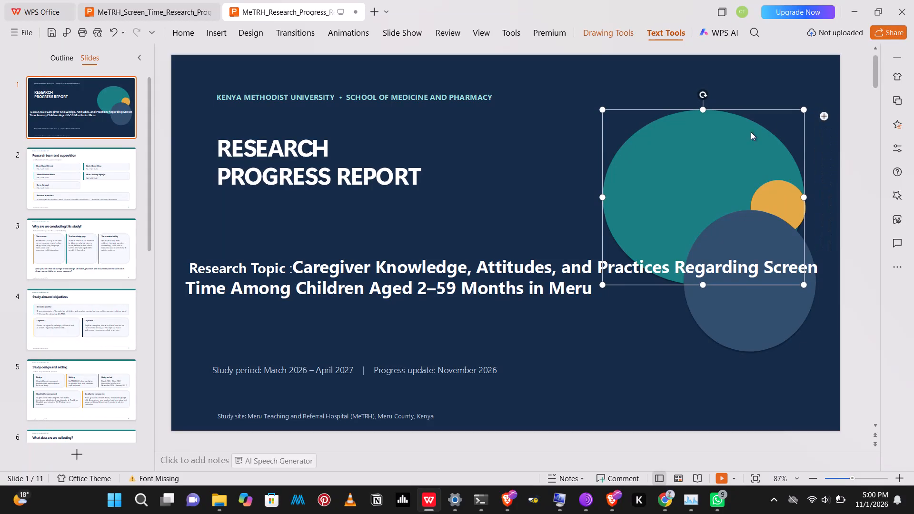
right_click(738, 138)
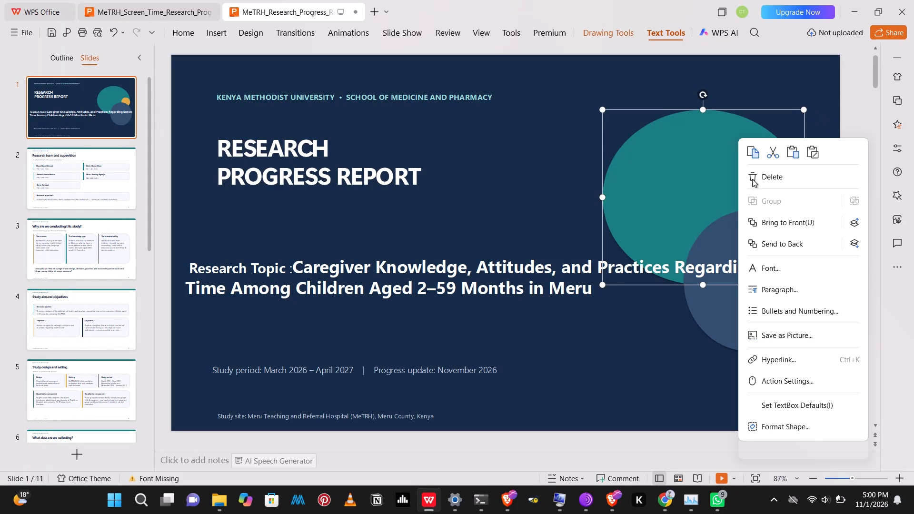
left_click(764, 173)
Paste the copied woman-and-child tablet cartoon onto the title slide.
right_click(692, 139)
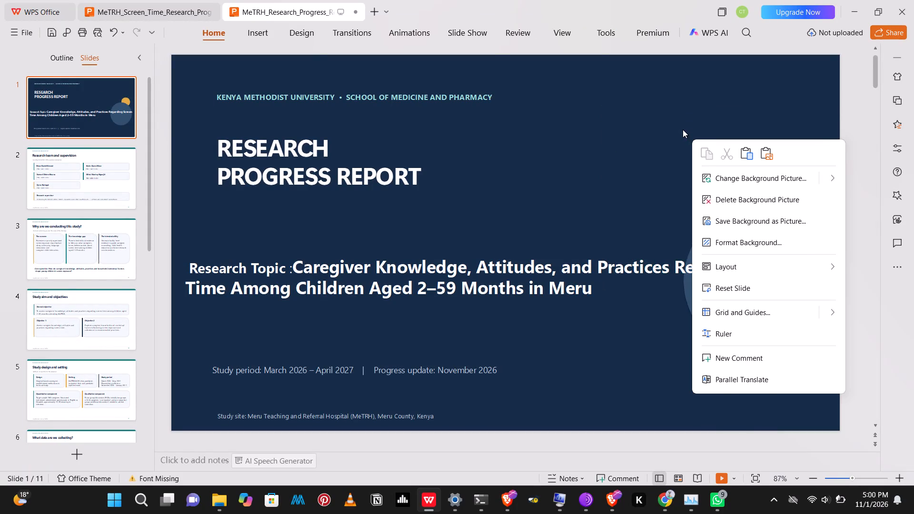
left_click(683, 129)
right_click(693, 128)
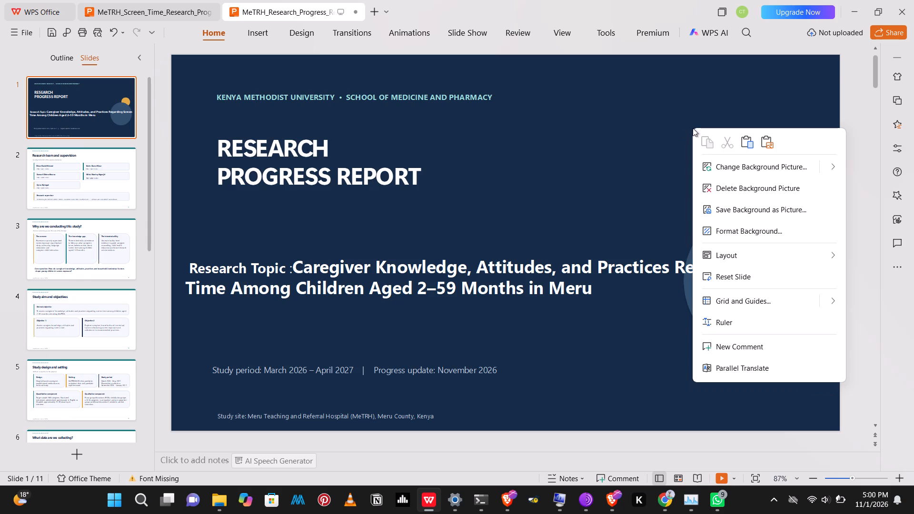
key("ctrl+v")
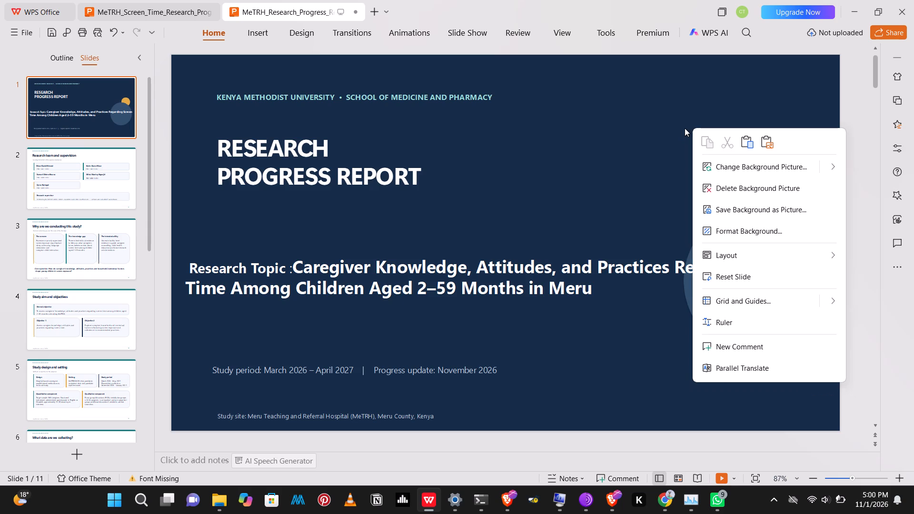
left_click(685, 128)
right_click(685, 128)
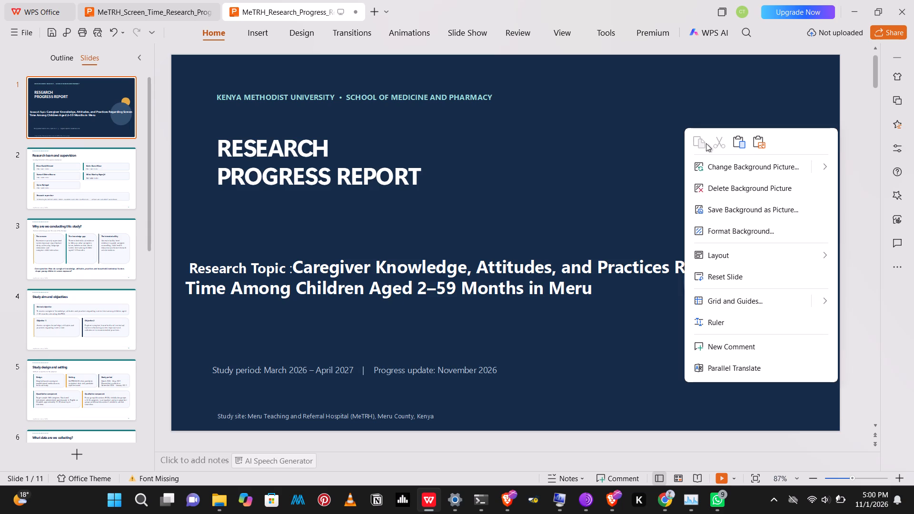
left_click(741, 145)
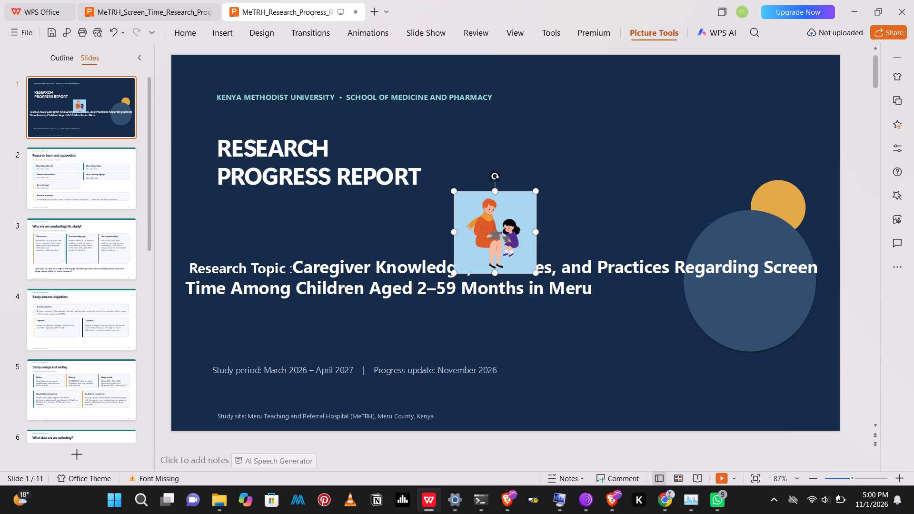
Enlarge the pasted cartoon and place it above the research topic, where the teal circle was, beside the orange circle.
left_click_drag(496, 192, 559, 161)
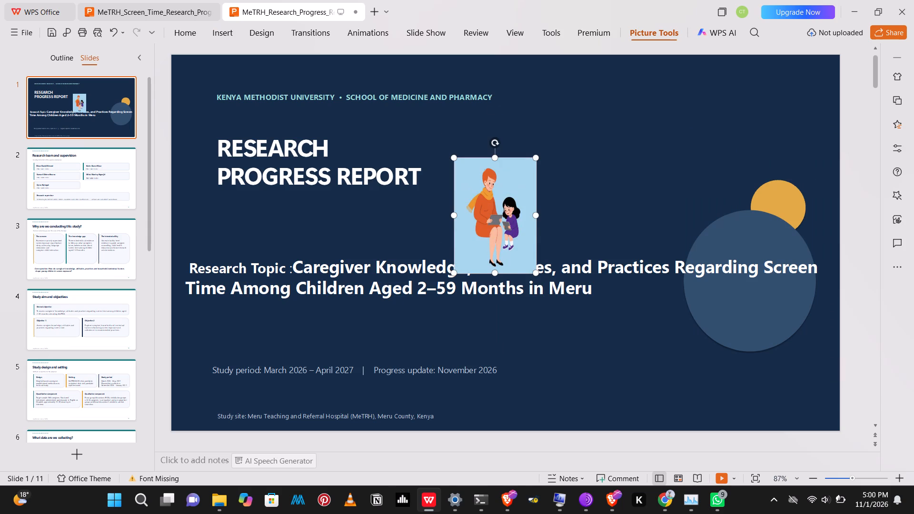
left_click_drag(500, 180, 685, 167)
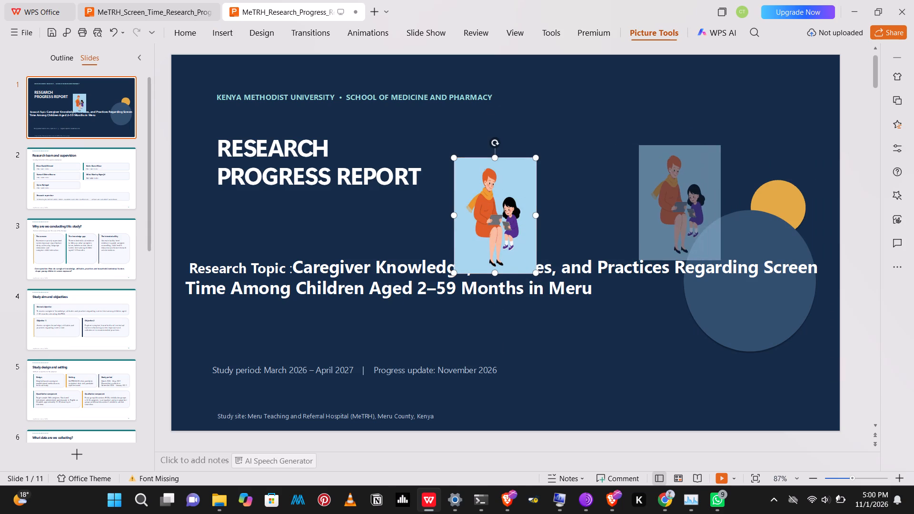
left_click_drag(685, 167, 685, 164)
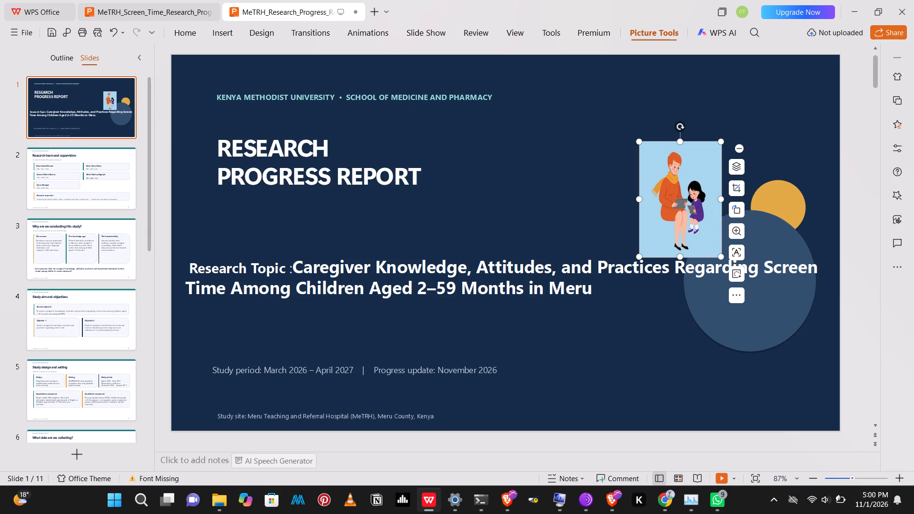
left_click_drag(722, 257, 778, 261)
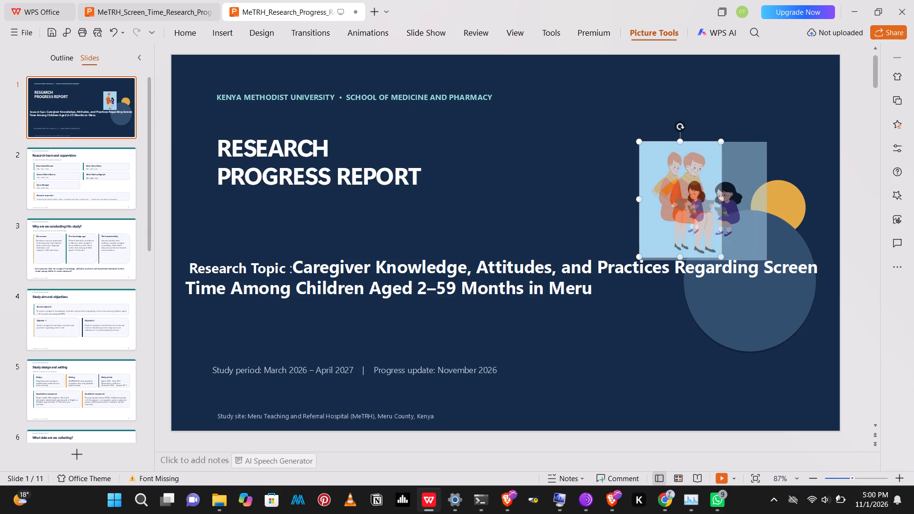
left_click_drag(724, 168, 721, 155)
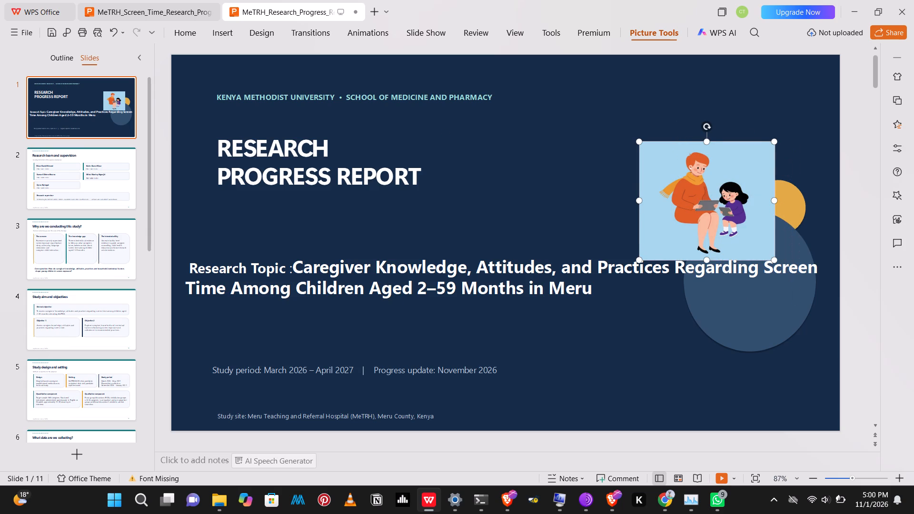
left_click_drag(721, 155, 720, 149)
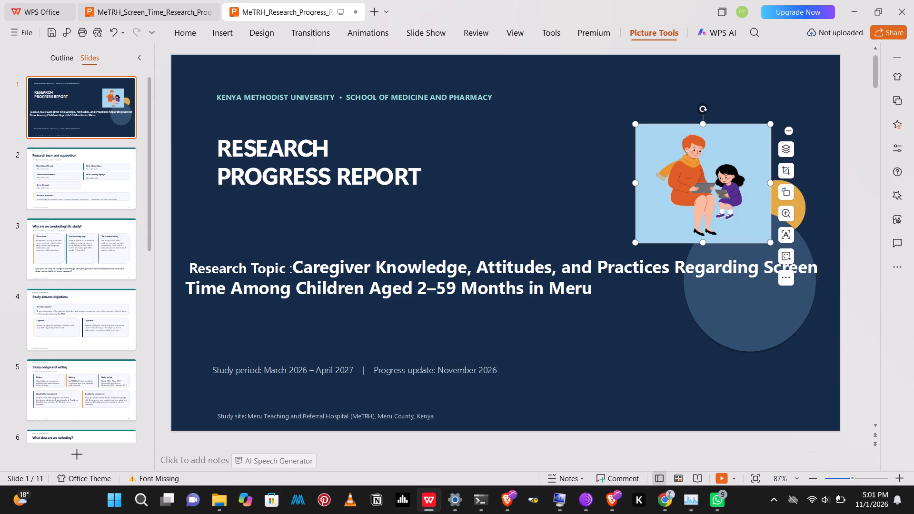
Send the cartoon picture to the back, behind the orange and blue circles.
right_click(721, 159)
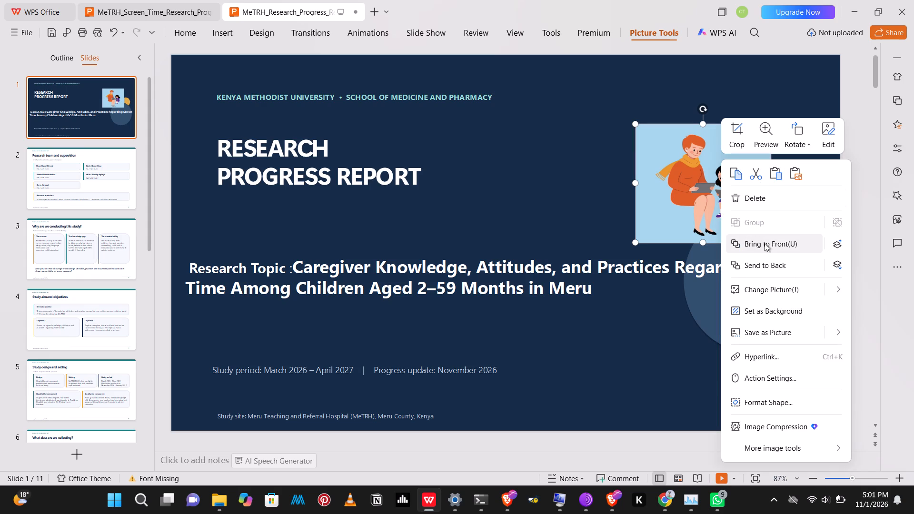
left_click(766, 263)
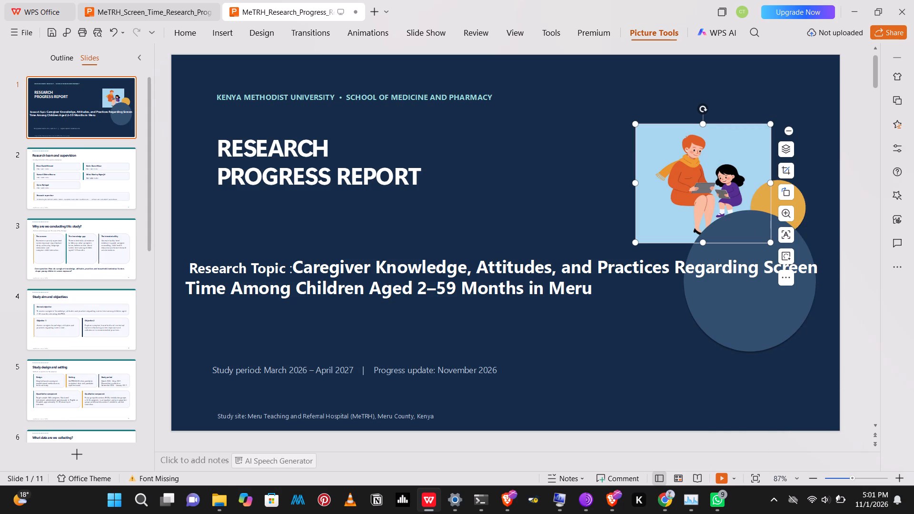
Shrink the blue circle over the research topic in both height and width, keeping it nearly round.
left_click(771, 302)
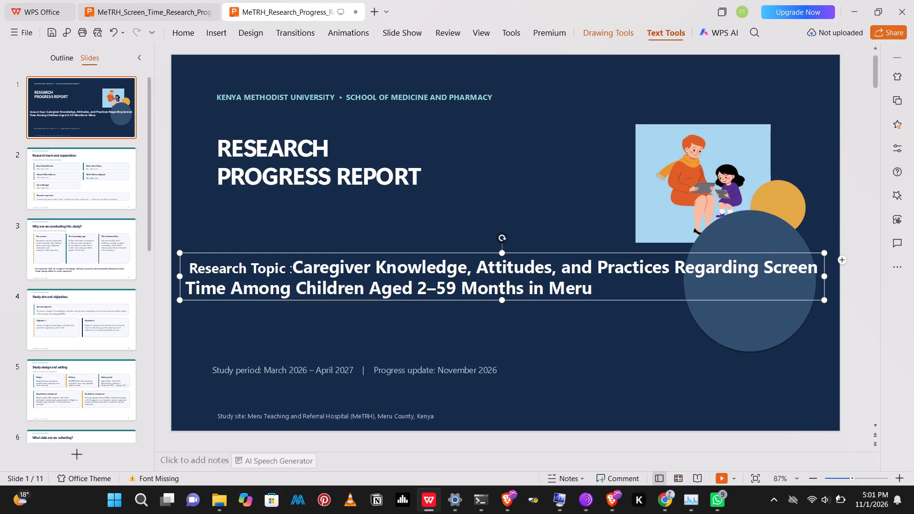
left_click(765, 318)
left_click_drag(815, 349, 808, 339)
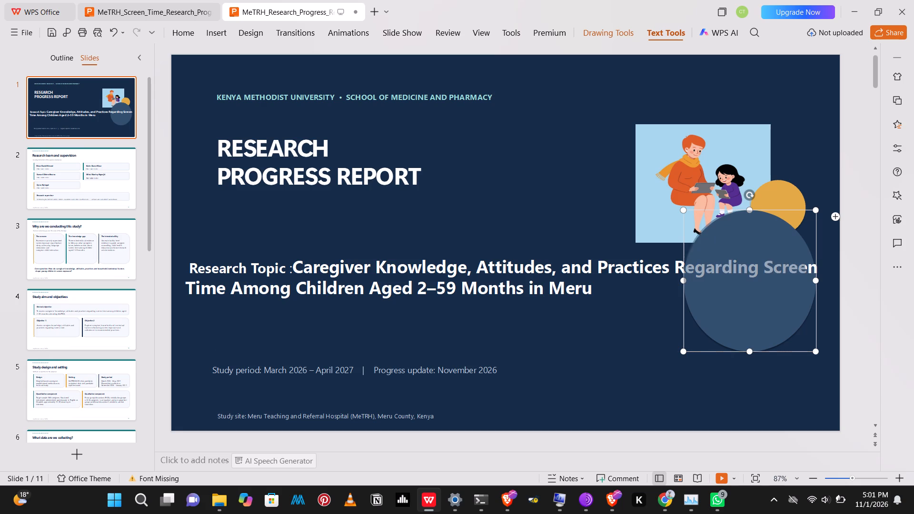
left_click_drag(808, 339, 825, 318)
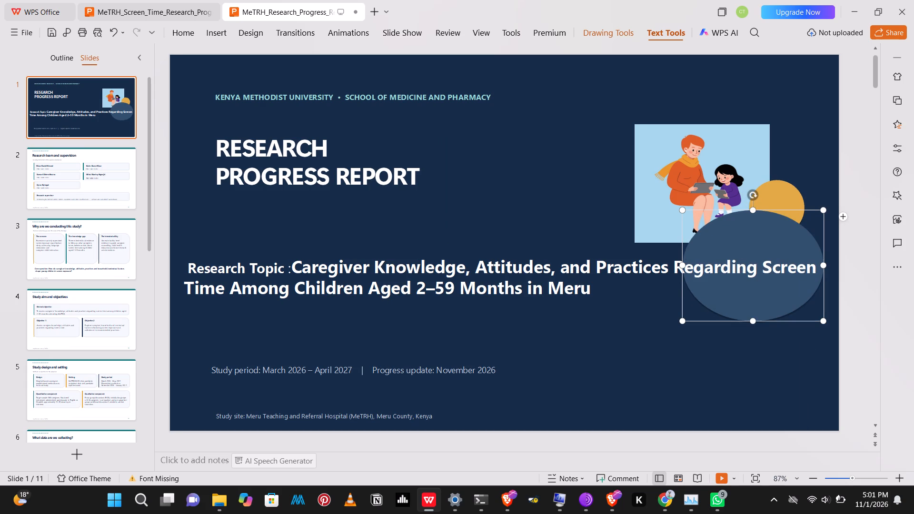
left_click_drag(824, 268, 795, 266)
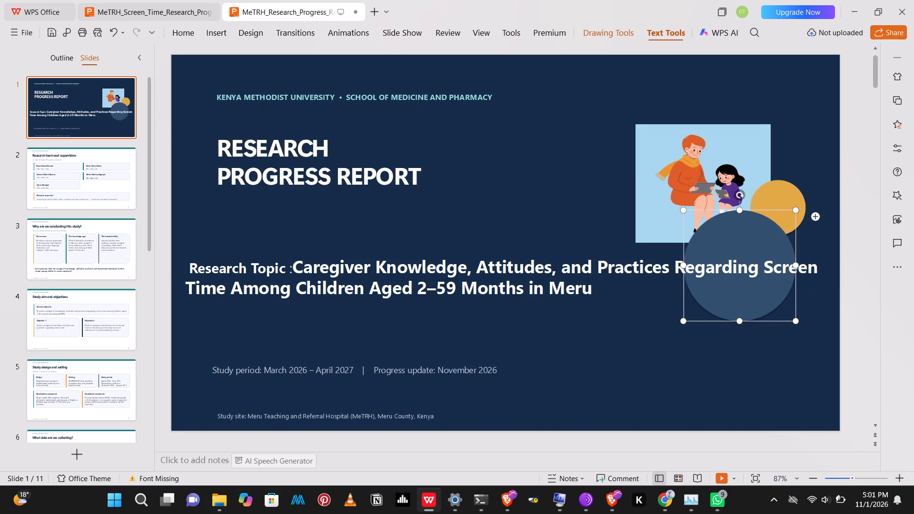
left_click(725, 380)
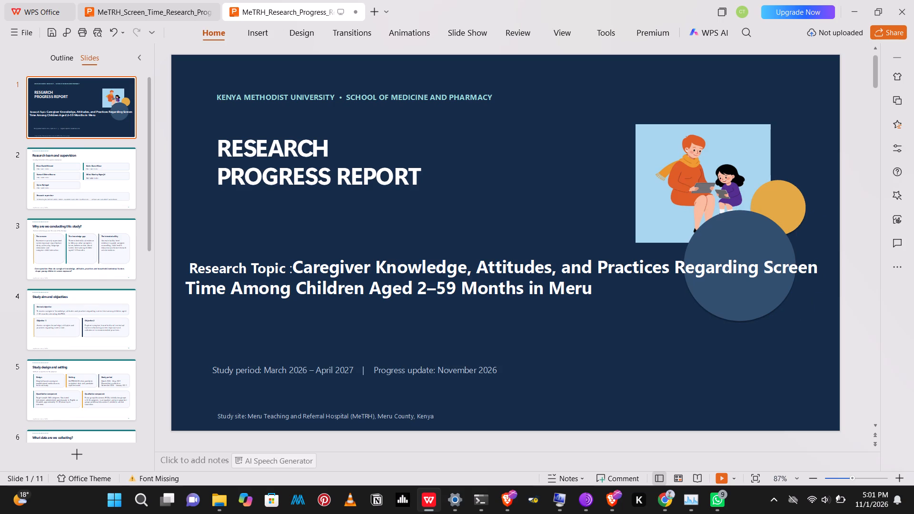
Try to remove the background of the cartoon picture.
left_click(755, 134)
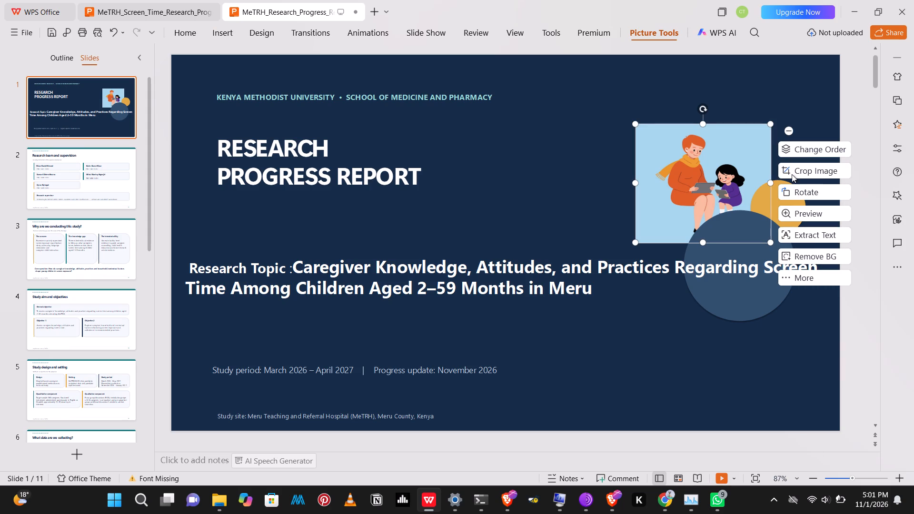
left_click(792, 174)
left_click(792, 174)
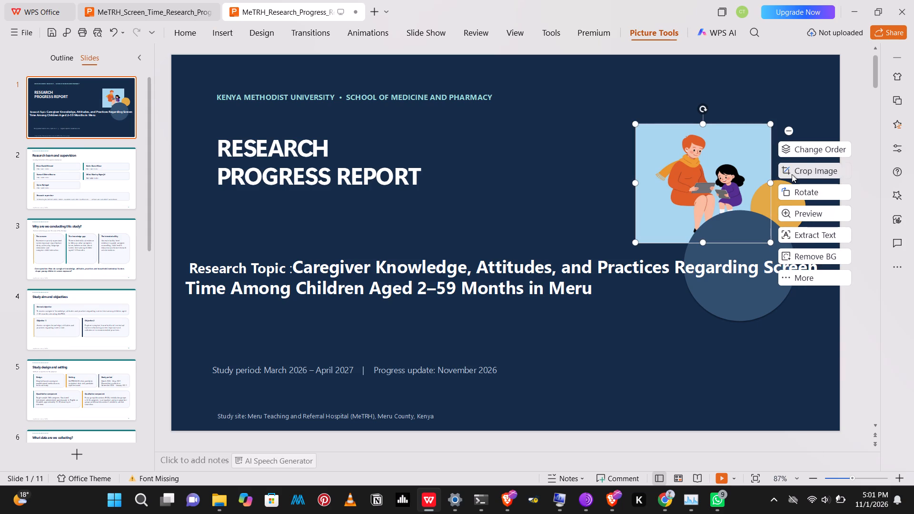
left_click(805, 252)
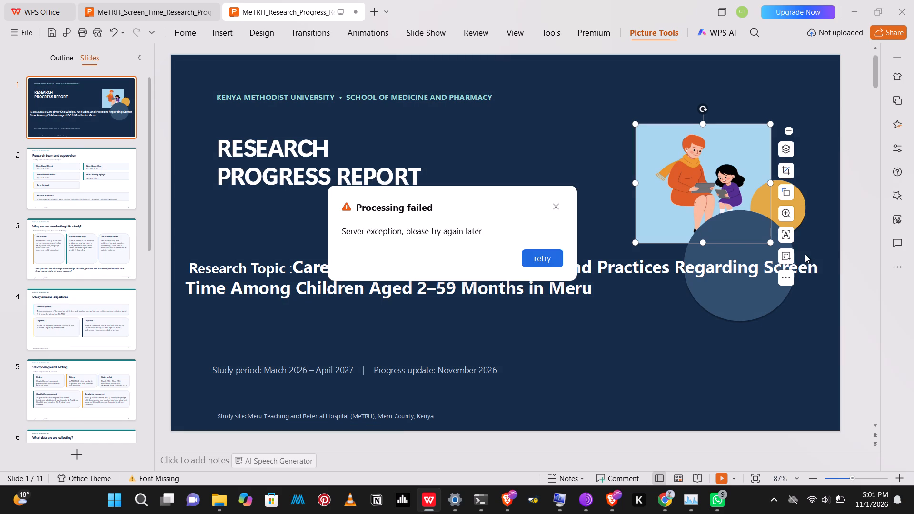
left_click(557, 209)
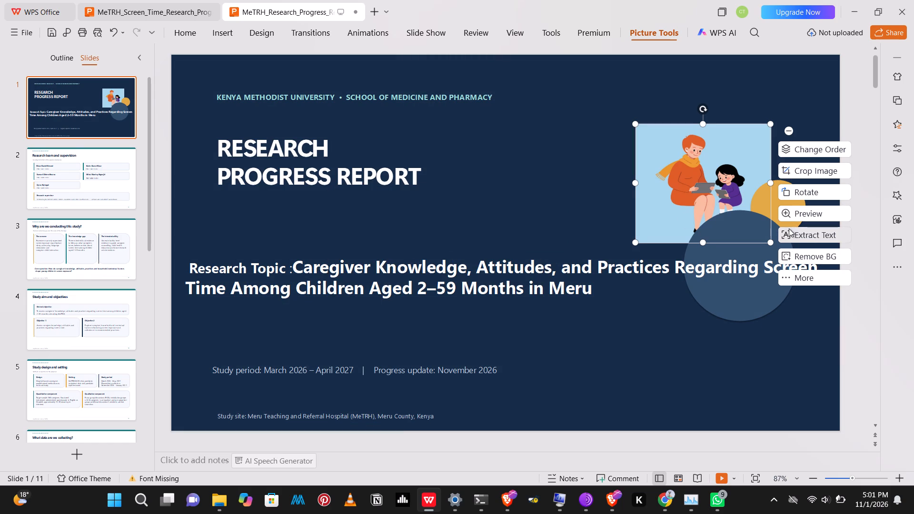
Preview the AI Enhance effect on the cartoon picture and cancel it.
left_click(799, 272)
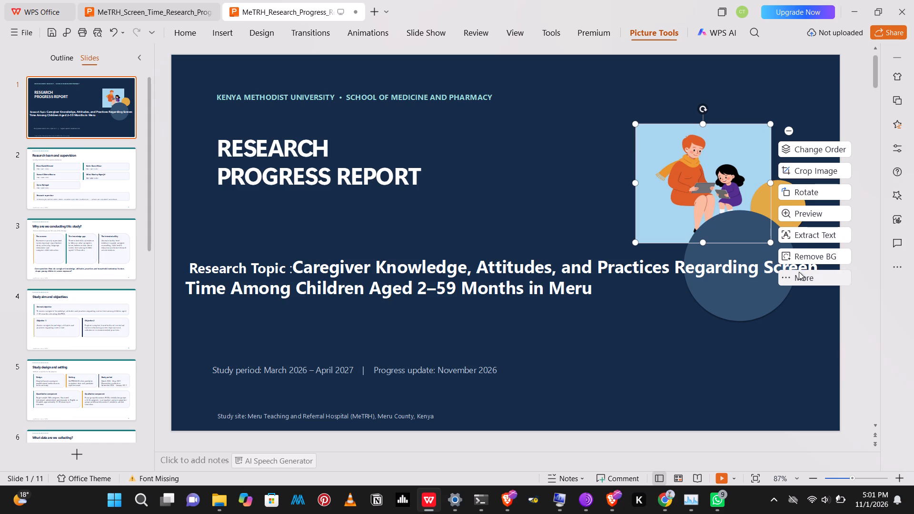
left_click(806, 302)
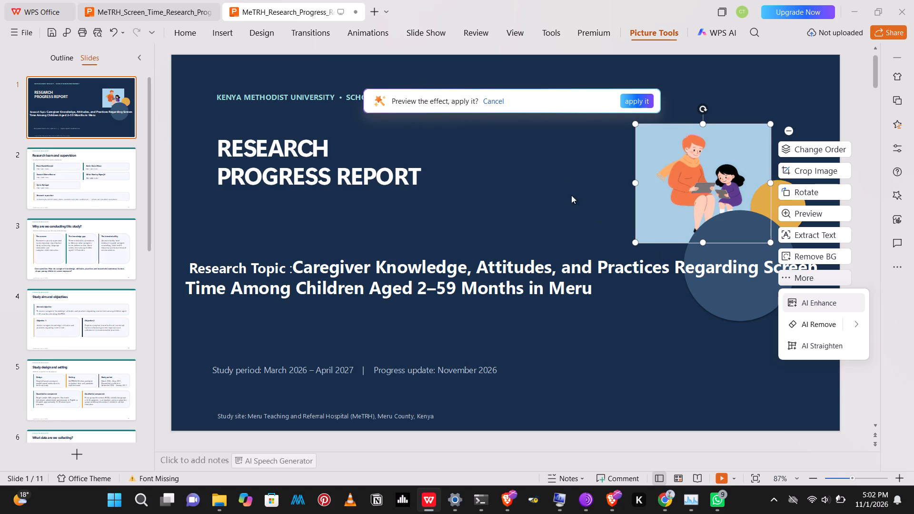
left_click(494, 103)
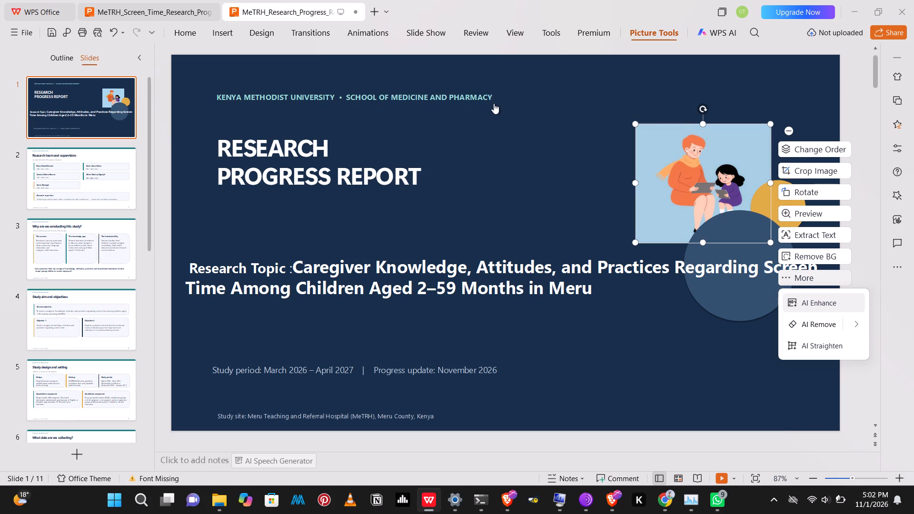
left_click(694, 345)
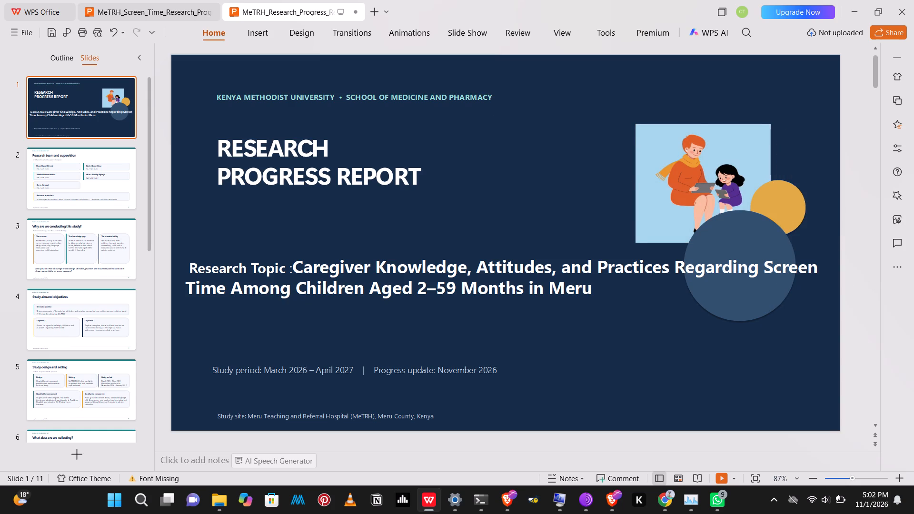
Nudge the cartoon picture slightly down and right, closer to the orange circle.
left_click_drag(701, 188, 707, 194)
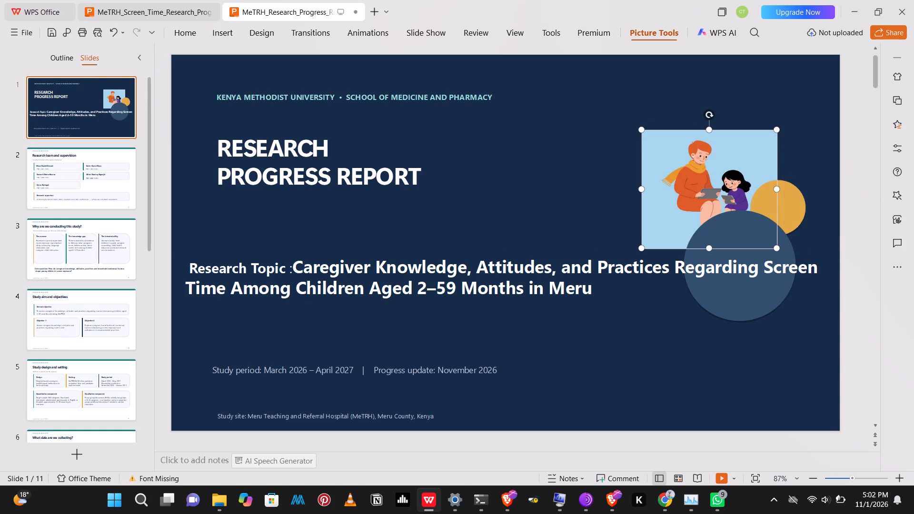
Move the blue circle left so it sits beneath the lower part of the cartoon picture.
left_click_drag(742, 289, 713, 290)
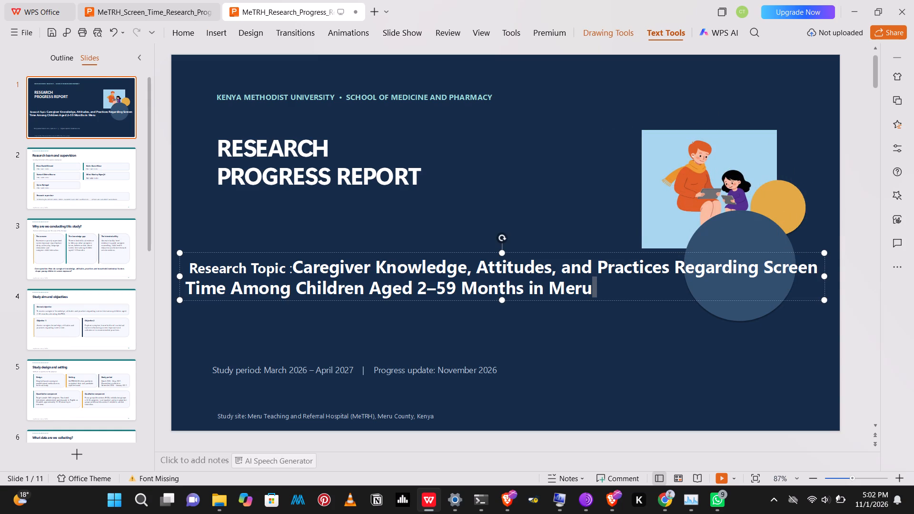
left_click_drag(733, 312, 691, 310)
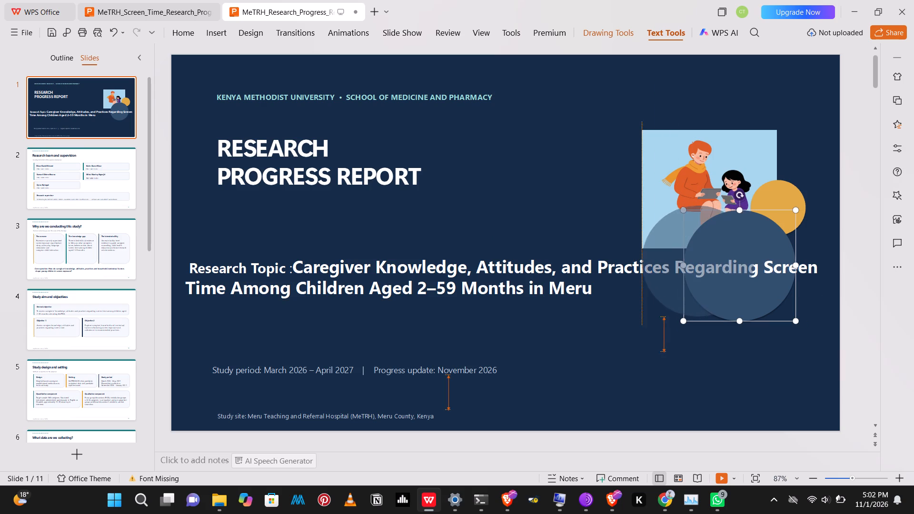
left_click_drag(691, 310, 689, 312)
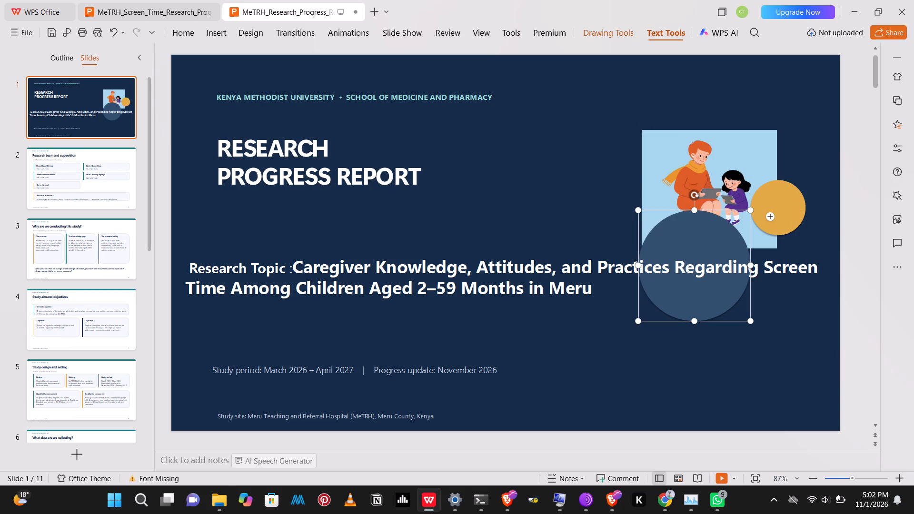
Move the orange circle slightly down and left, over the lower-right corner of the cartoon picture.
left_click_drag(782, 213, 775, 232)
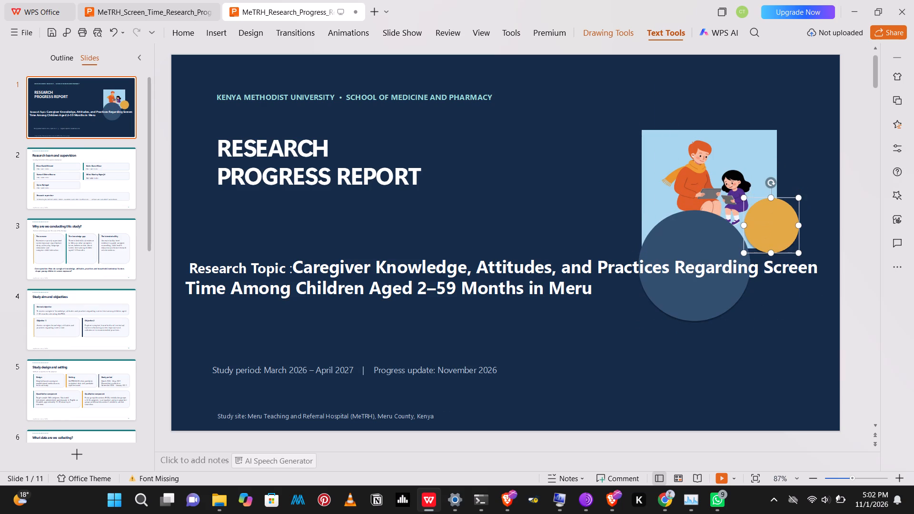
left_click(776, 305)
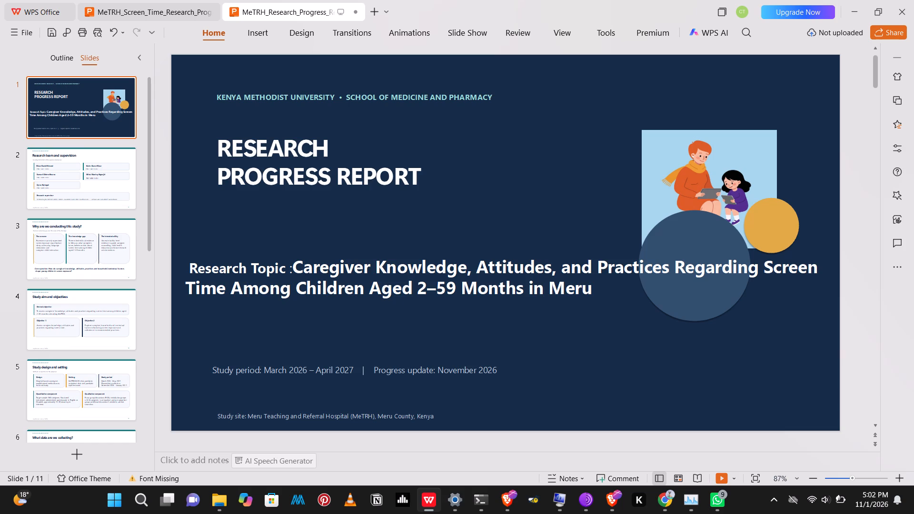
Enlarge the orange circle slightly in height and width, extending it down and toward the blue circle.
left_click(767, 234)
left_click_drag(767, 235, 767, 247)
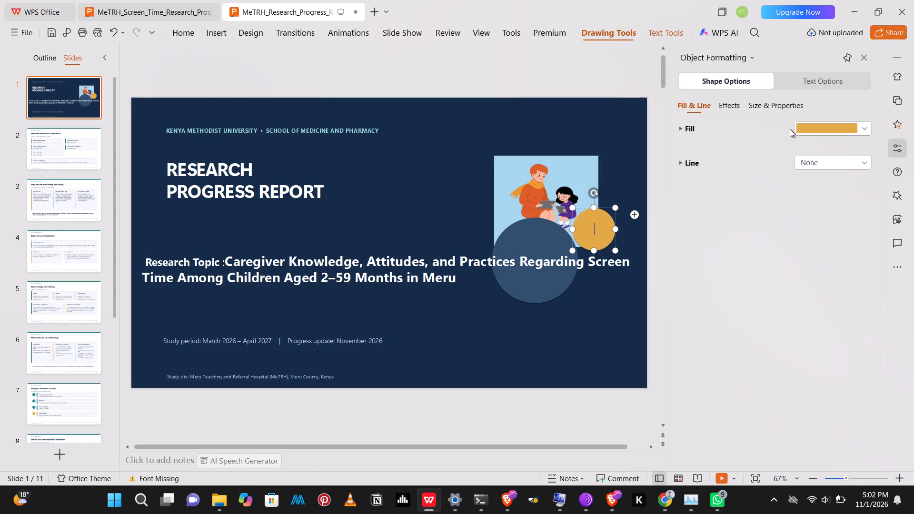
left_click(611, 168)
left_click(598, 218)
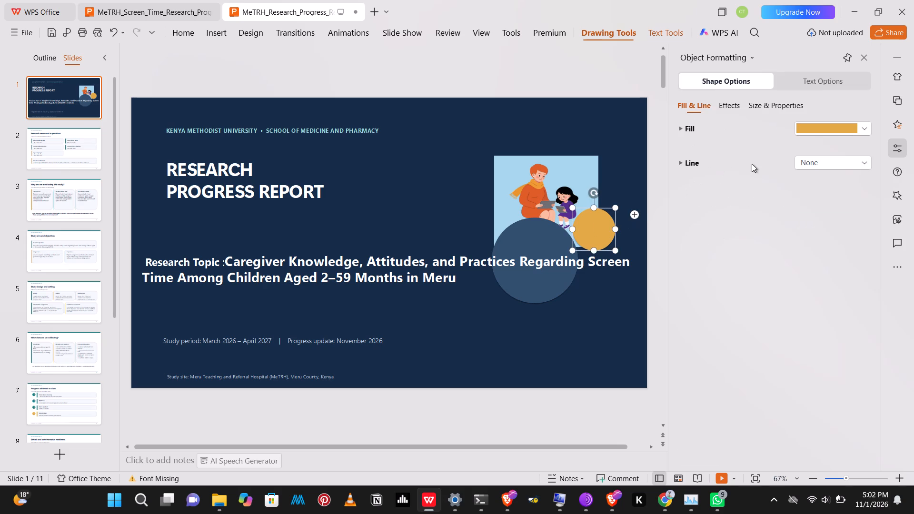
left_click(816, 161)
left_click_drag(594, 250, 595, 265)
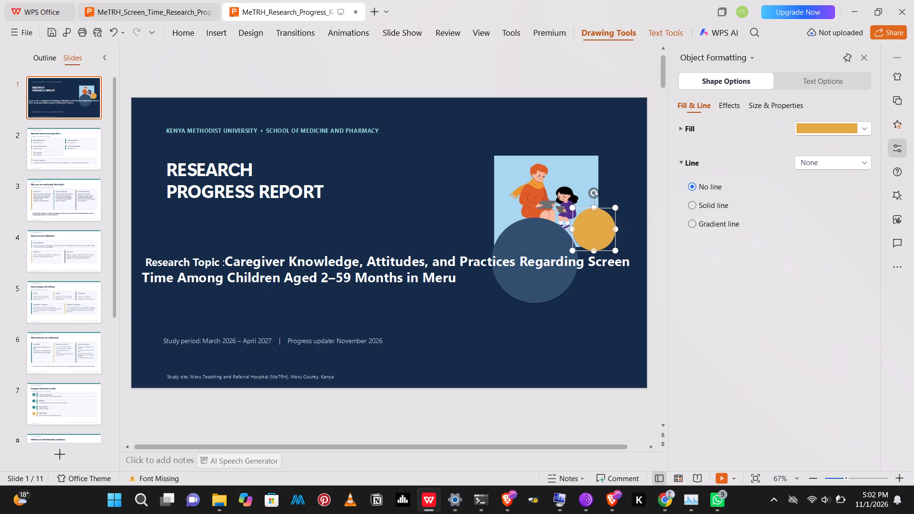
left_click_drag(595, 265, 595, 264)
left_click_drag(574, 234, 568, 237)
left_click(625, 189)
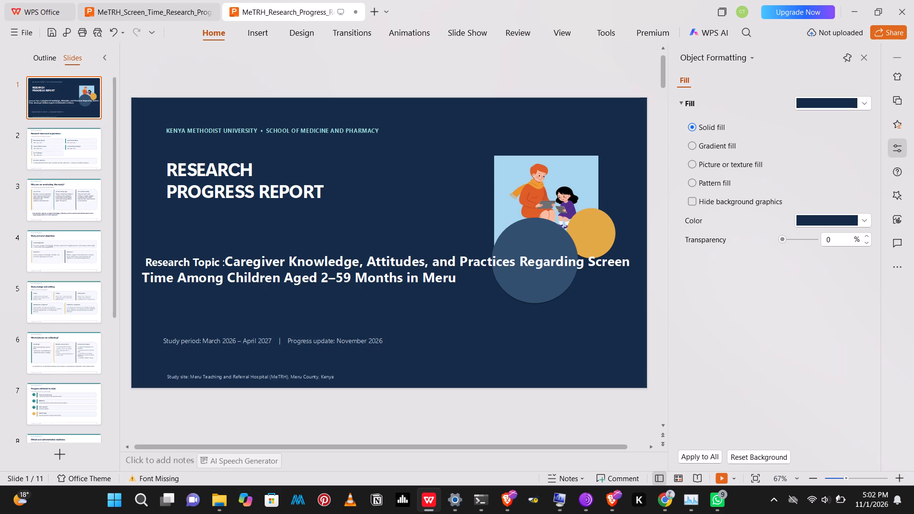
Review the title slide and the following slides through slide 5, Study design and setting.
left_click(67, 136)
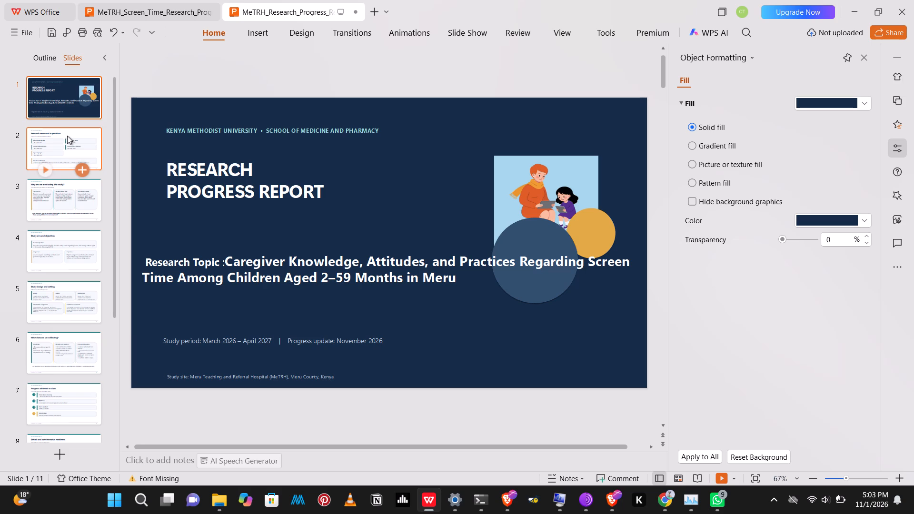
left_click(57, 194)
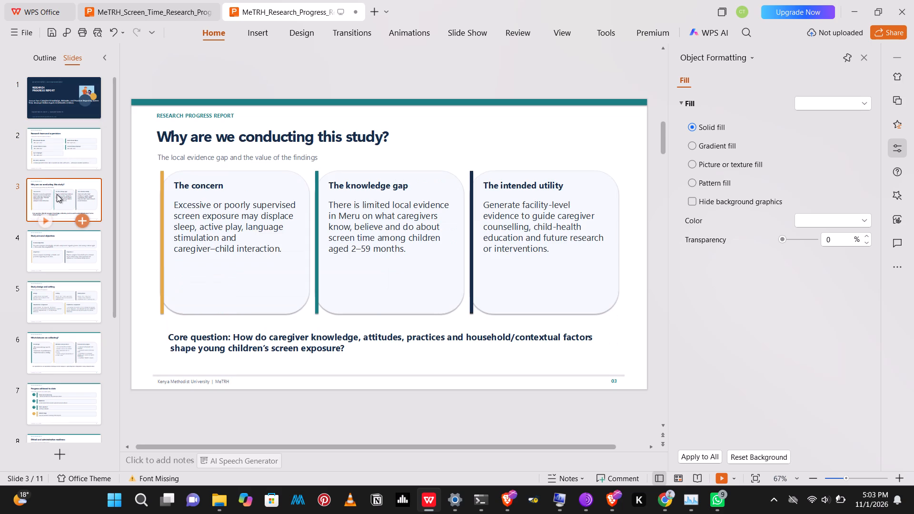
left_click(58, 251)
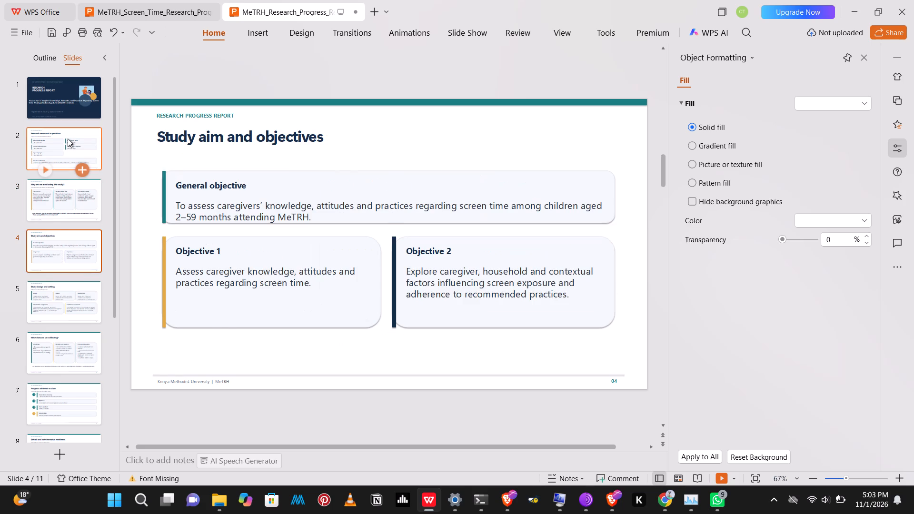
left_click(67, 138)
left_click(66, 112)
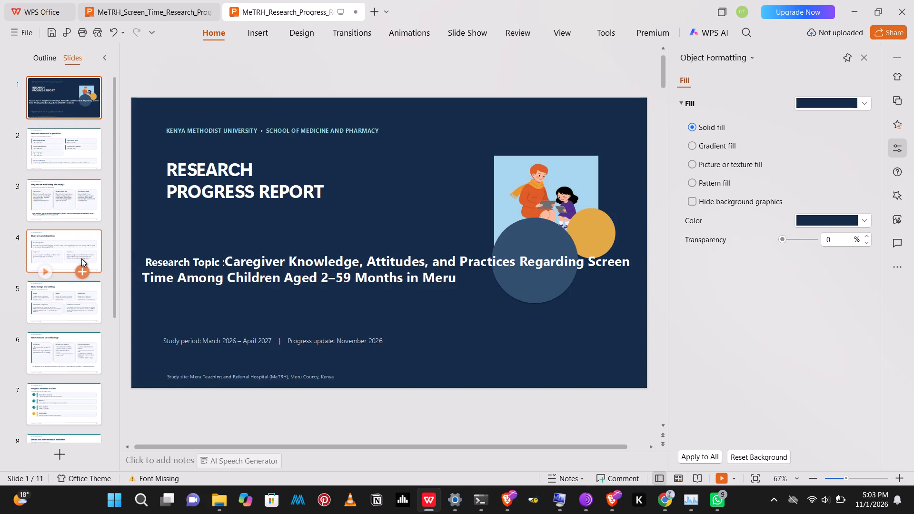
left_click(81, 258)
left_click(74, 311)
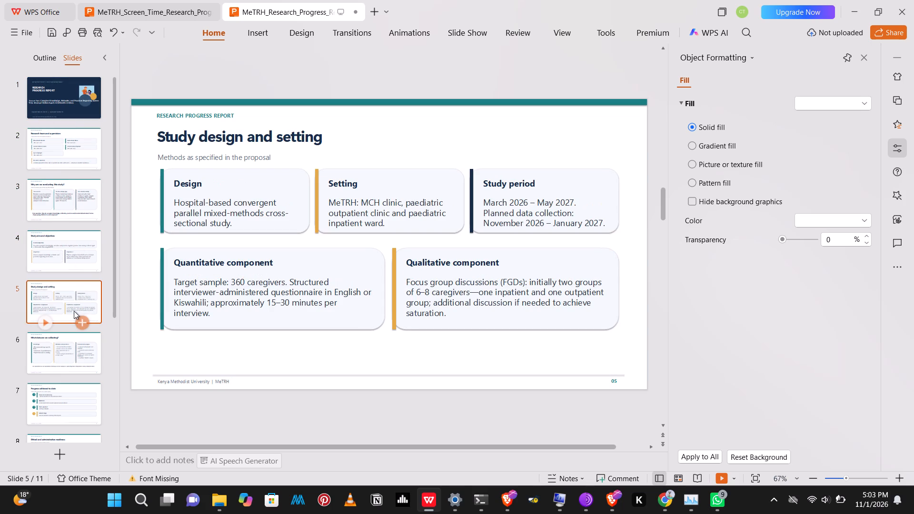
left_click(74, 311)
Set the closing sentence about quantitative and qualitative findings on slide 6 to font size 20.
left_click(76, 360)
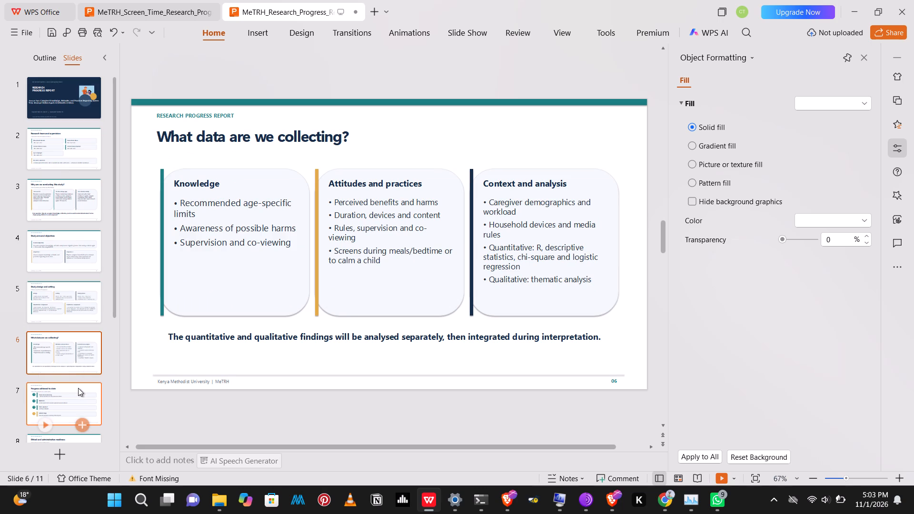
left_click(318, 339)
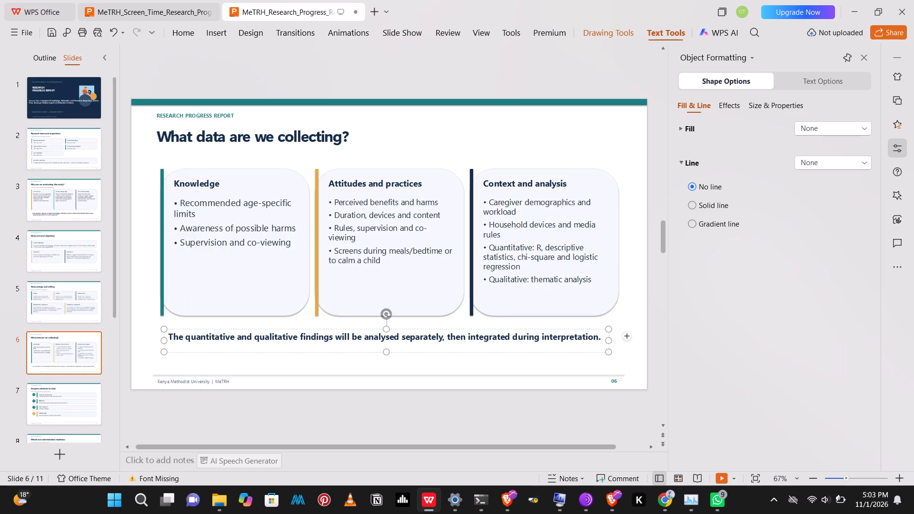
key("ctrl+a")
left_click(192, 31)
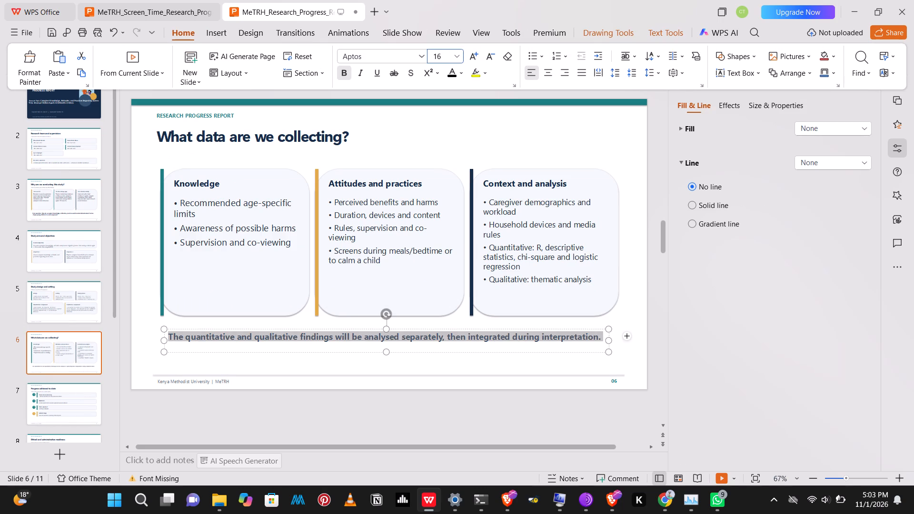
key("BackSpace")
key("BackSpace")
key("2")
key("0")
key("Return")
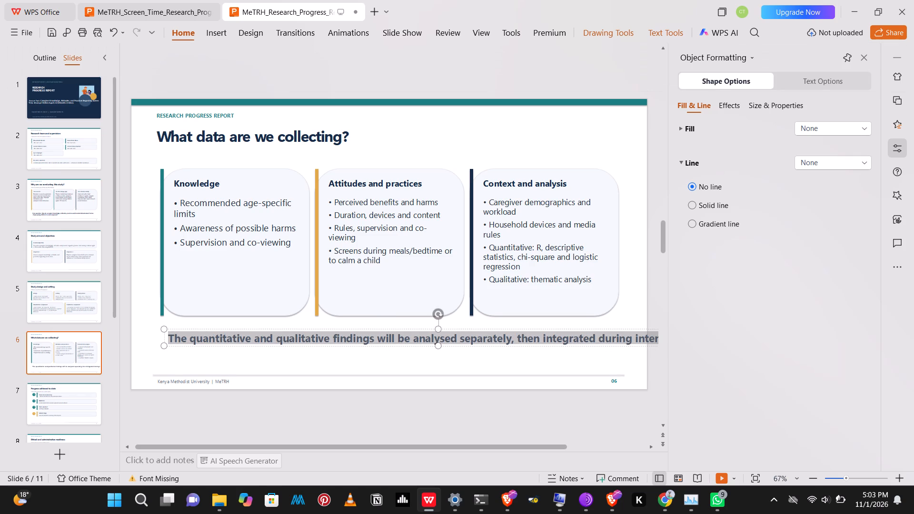
Move slide 6's closing sentence to the slide's left edge and slightly lower beneath the three cards.
left_click(378, 333)
left_click_drag(378, 330, 358, 329)
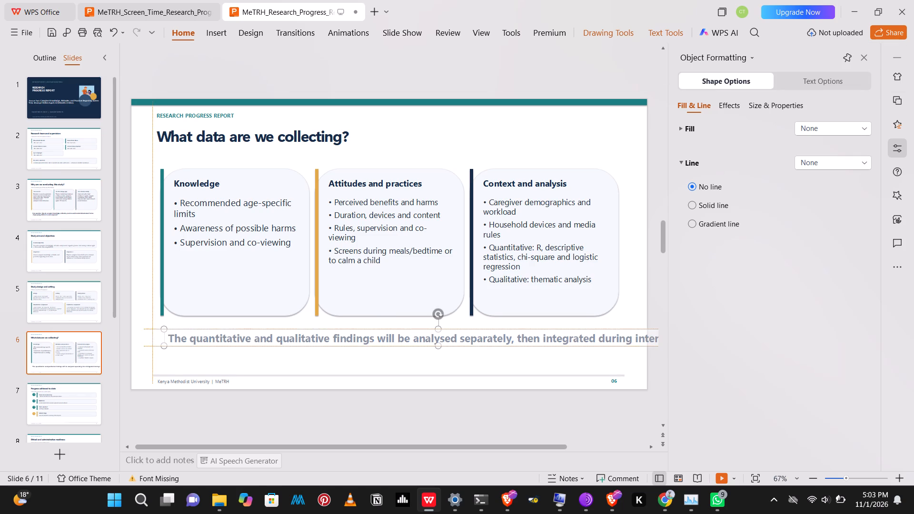
left_click_drag(358, 329, 353, 329)
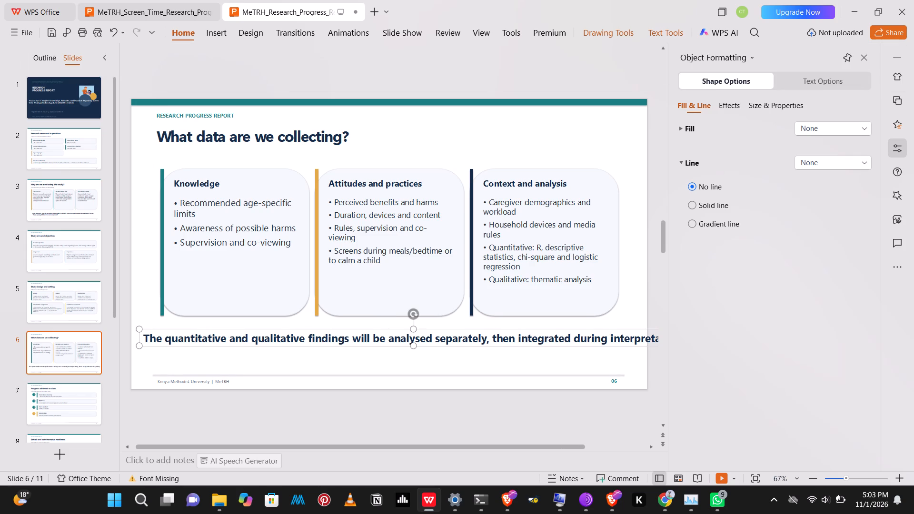
left_click_drag(505, 329, 491, 332)
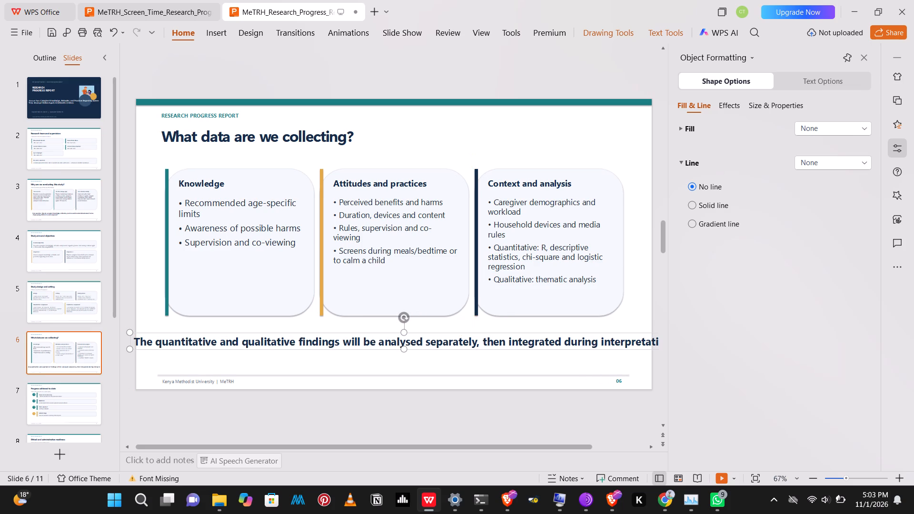
left_click_drag(473, 333, 479, 335)
Break slide 6's closing sentence onto a second line before "interpretation.".
left_click(602, 345)
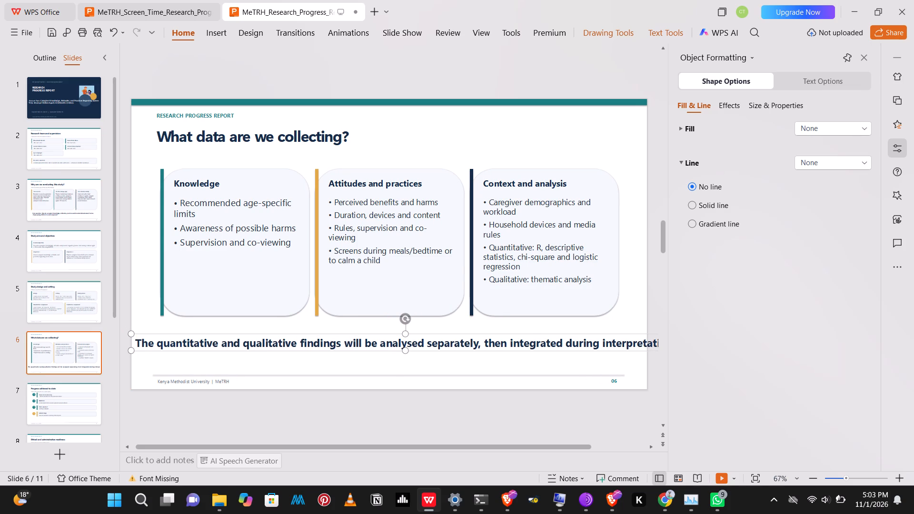
key("Return")
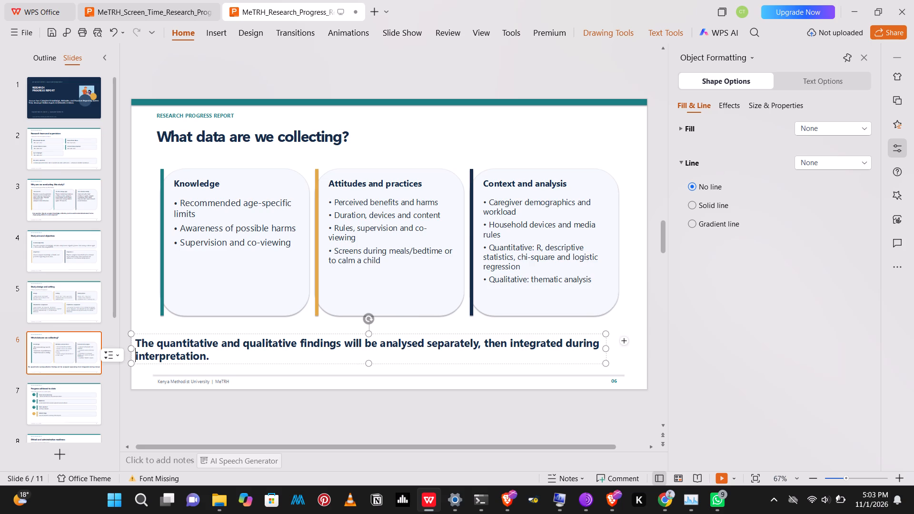
left_click(466, 413)
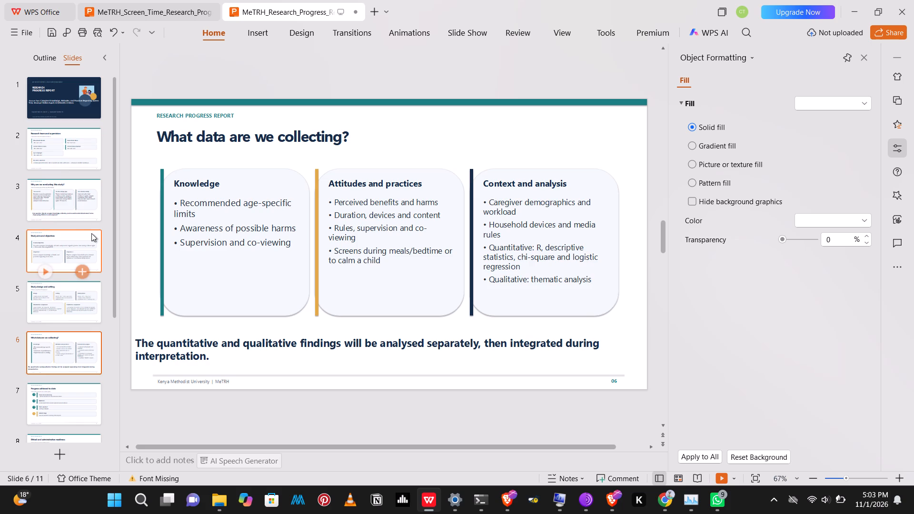
Set the bulleted current-status sentence about required approvals on slide 8 to font size 20.
key("Down")
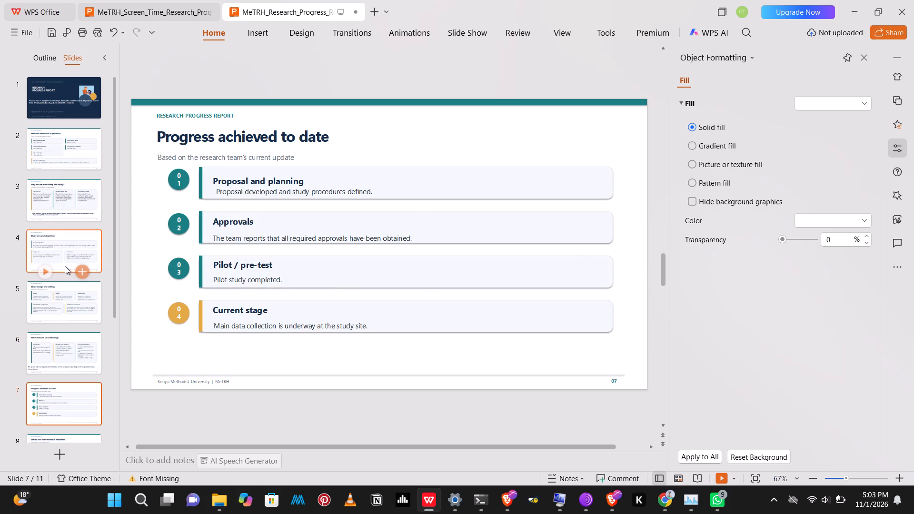
key("Down")
key("Down")
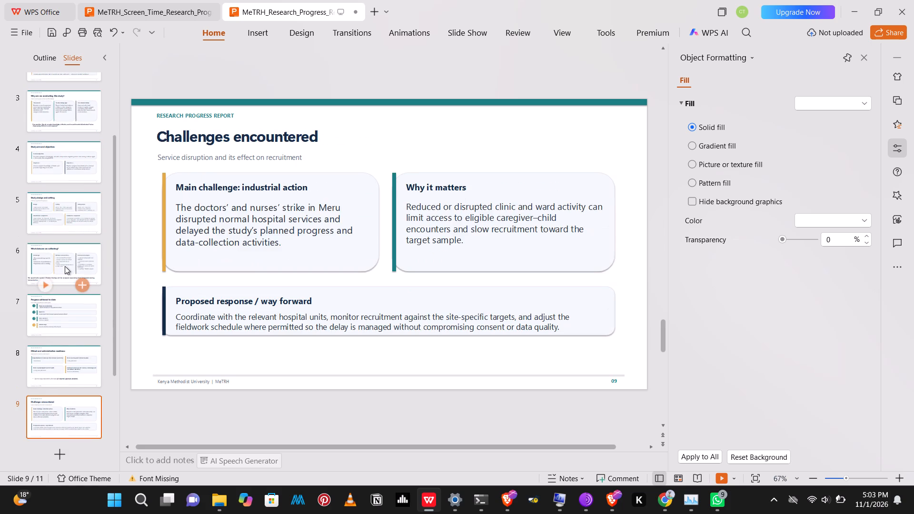
key("Up")
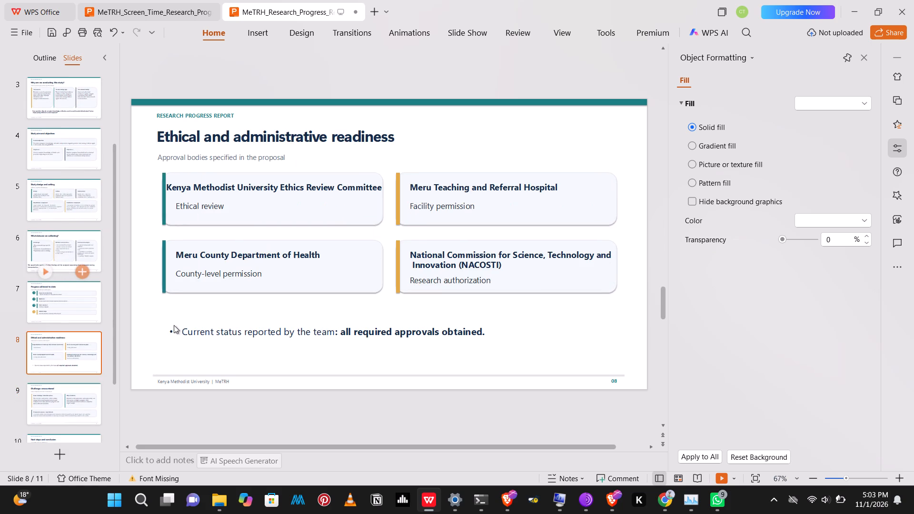
left_click(222, 326)
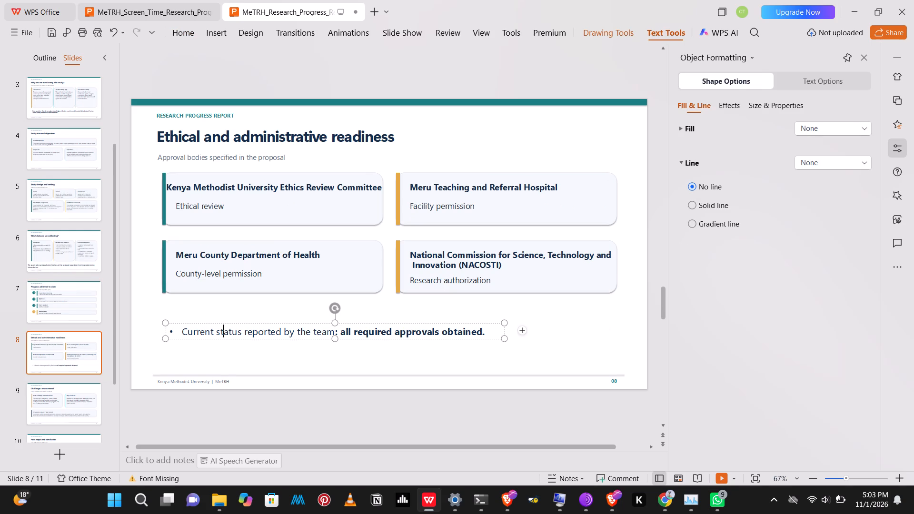
key("ctrl+a")
left_click(189, 27)
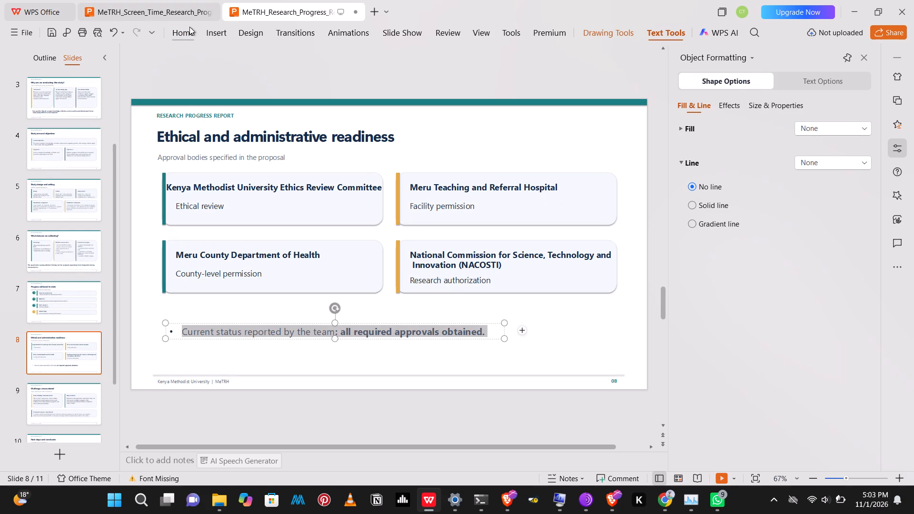
key("BackSpace")
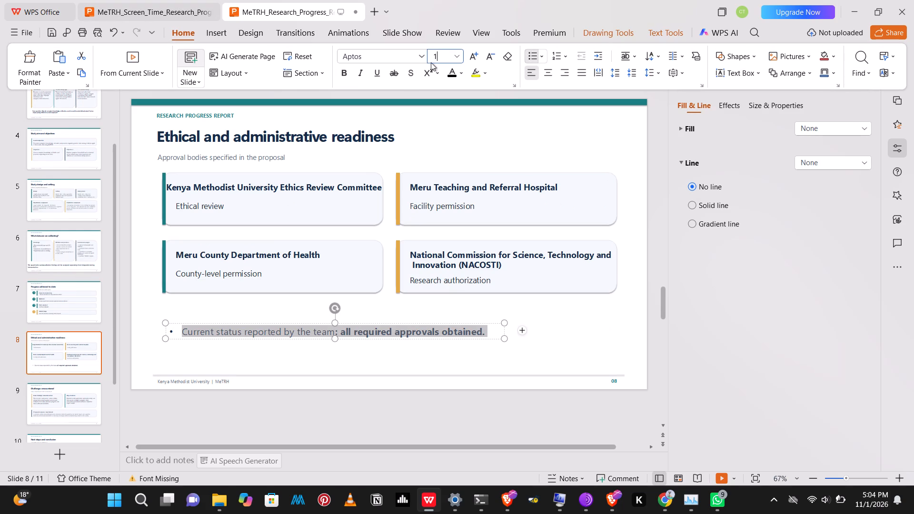
key("BackSpace")
type("21")
key("BackSpace")
key("0")
key("Return")
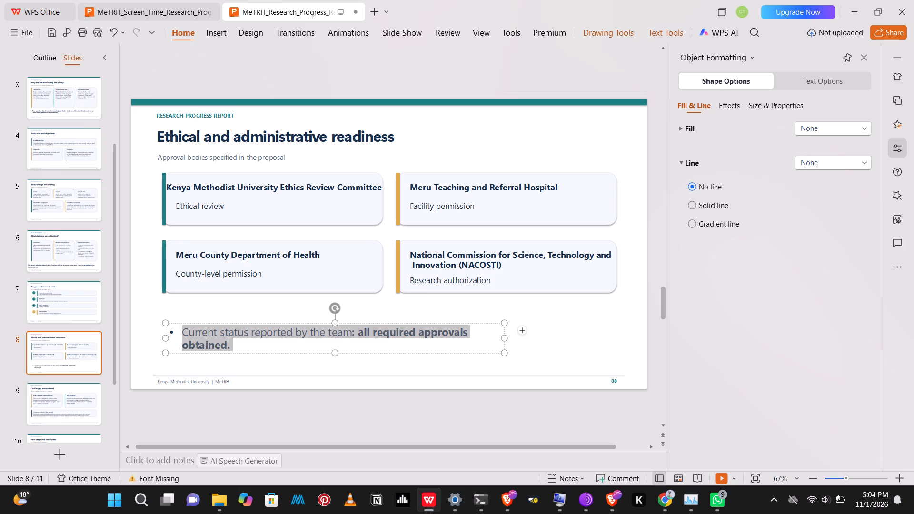
Widen the current-status text box on slide 8 so the sentence about required approvals fits on a single line.
left_click(179, 342)
key("BackSpace")
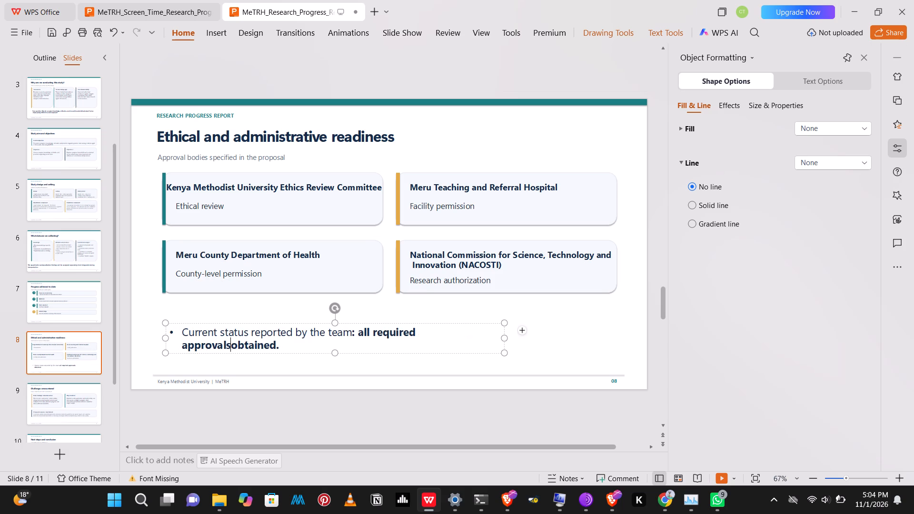
key("space")
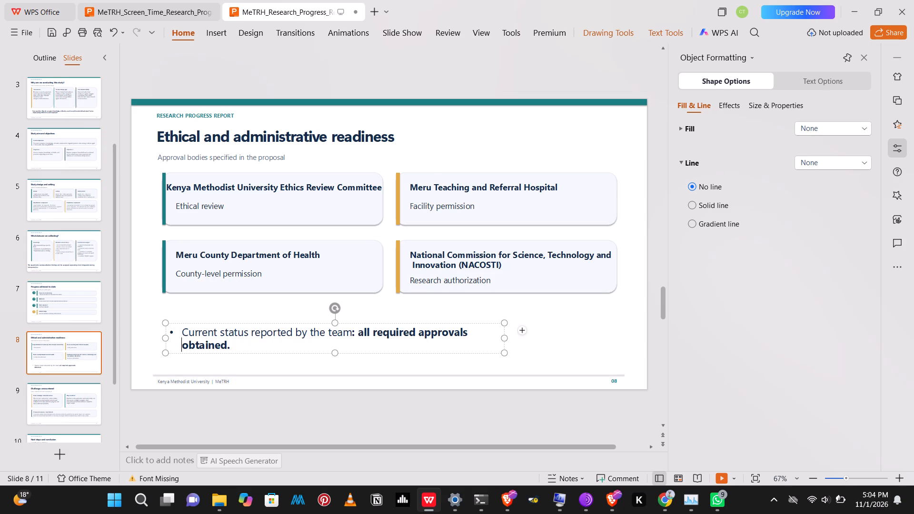
left_click_drag(504, 338, 600, 334)
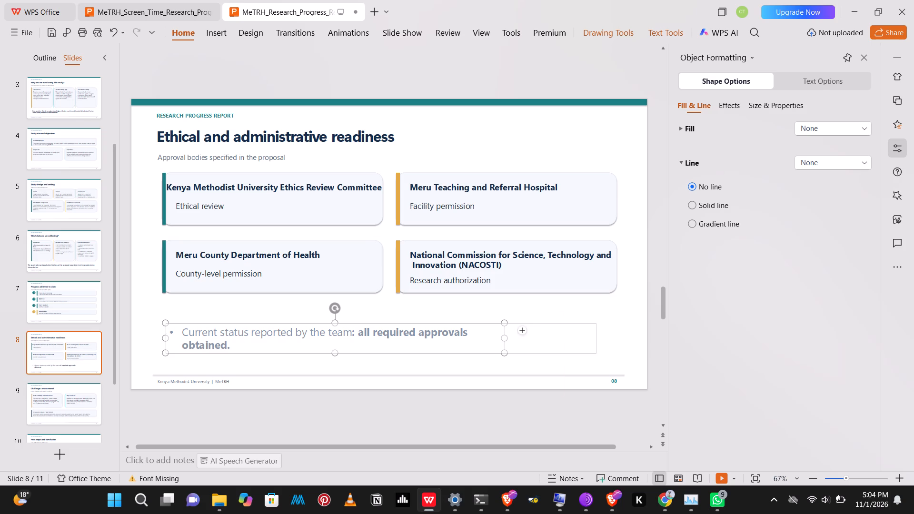
left_click_drag(600, 334, 624, 335)
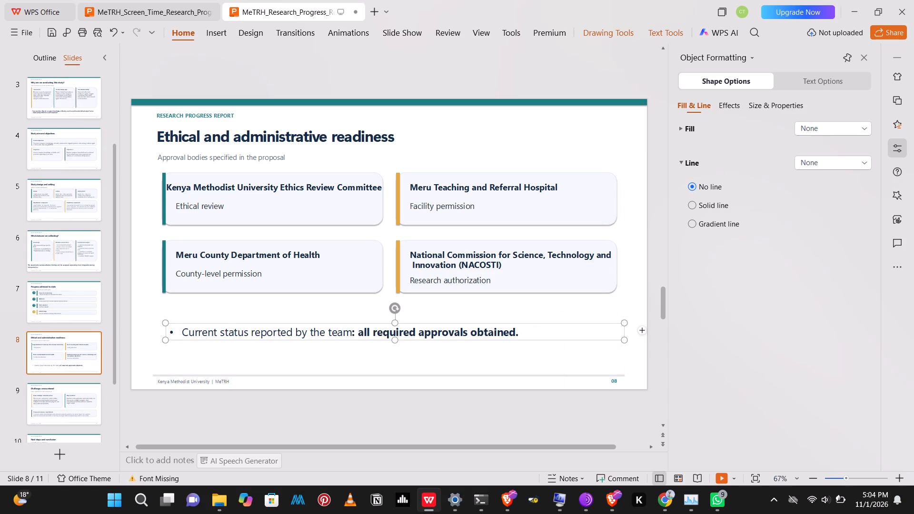
Check the font size of the closing statements on slides 6 and 11 and look over the slides in between.
left_click(61, 297)
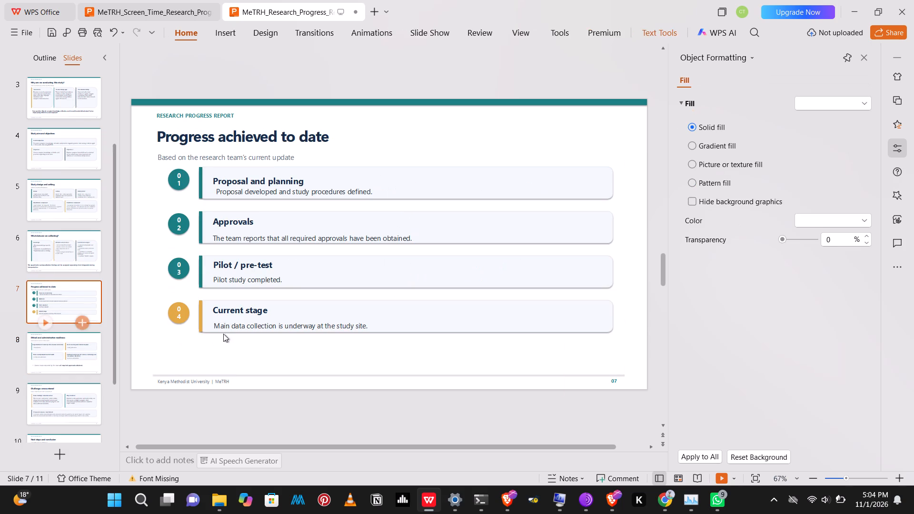
left_click(70, 250)
left_click(189, 353)
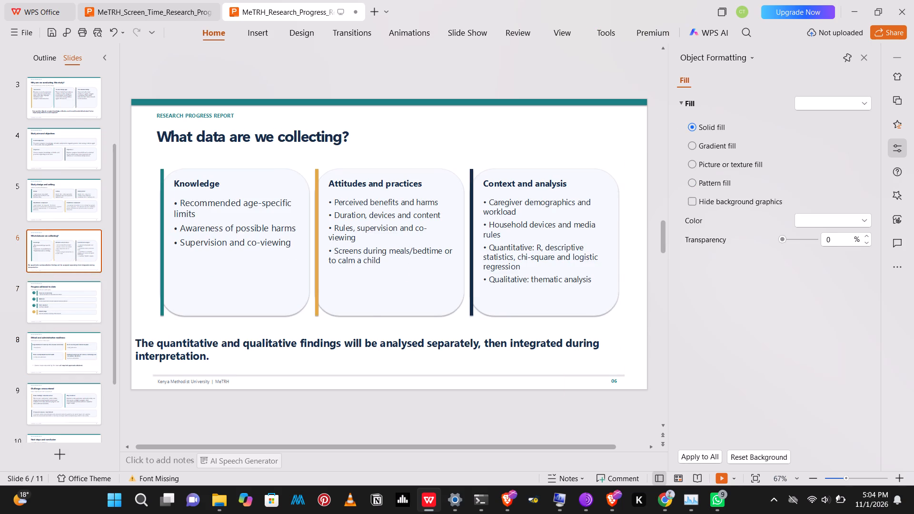
key("ctrl+a")
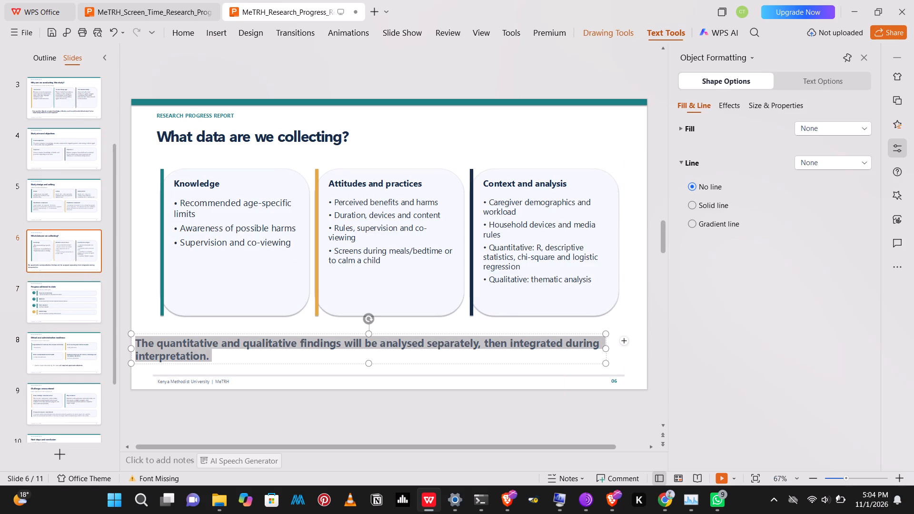
left_click(182, 37)
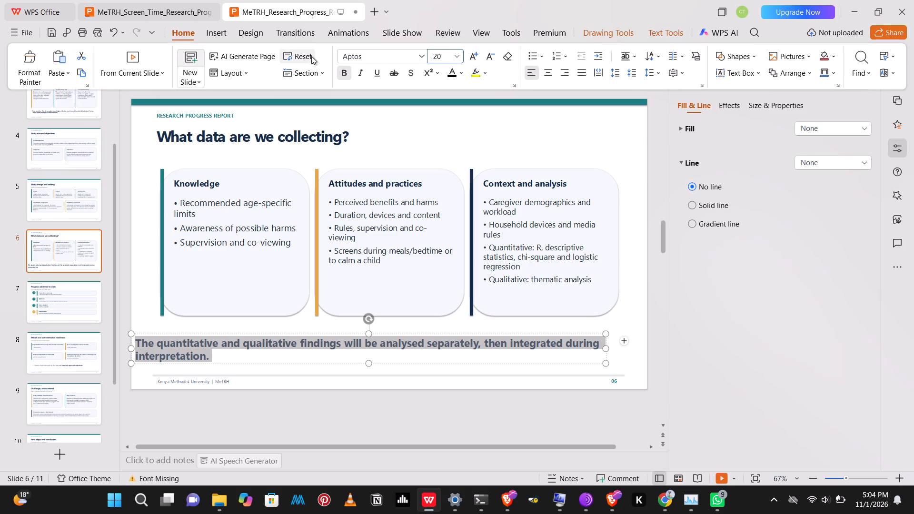
left_click(59, 361)
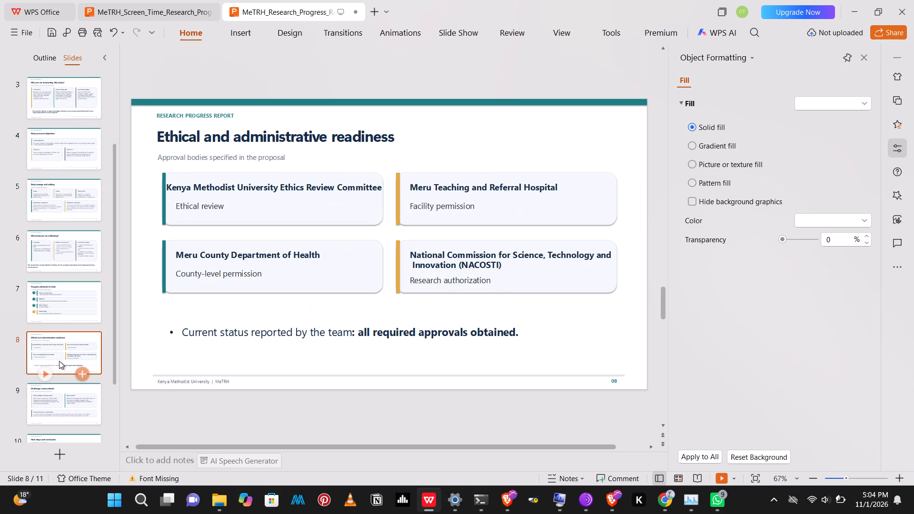
key("Down")
key("Down")
key("Down")
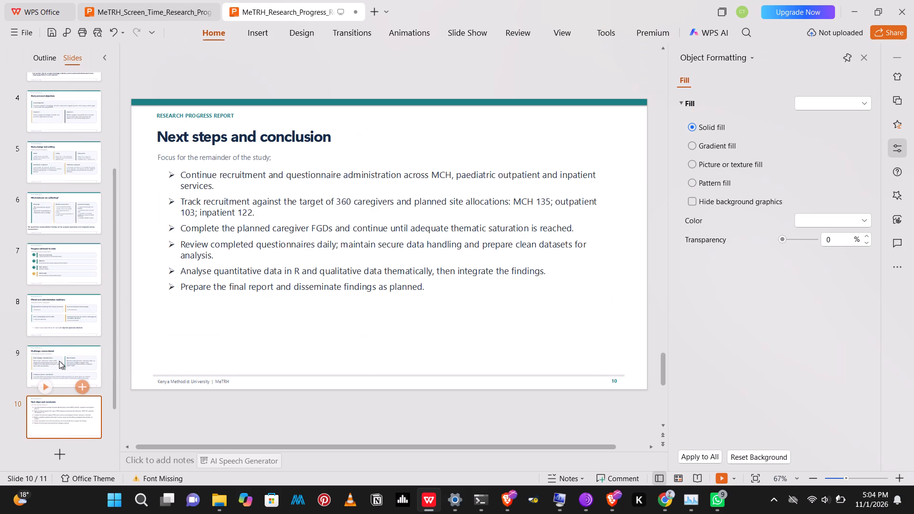
key("Down")
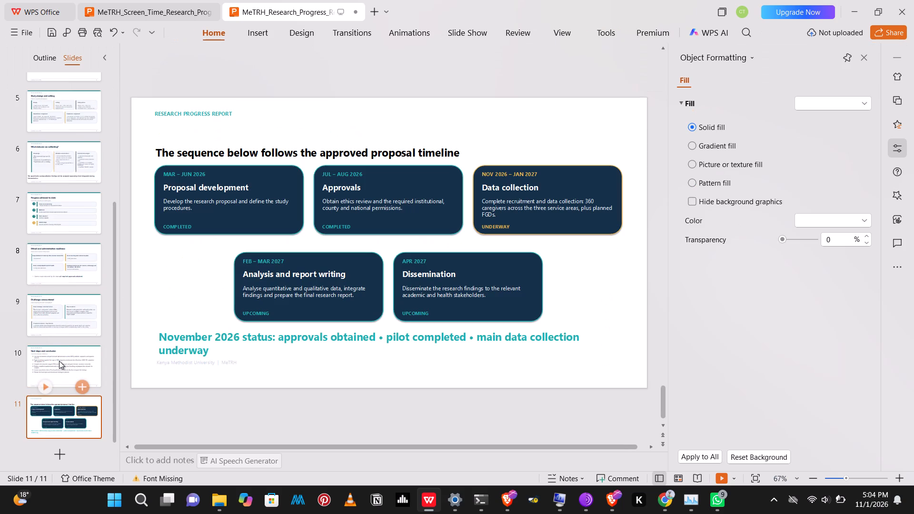
key("Down")
key("Up")
key("Down")
left_click(188, 350)
key("ctrl+a")
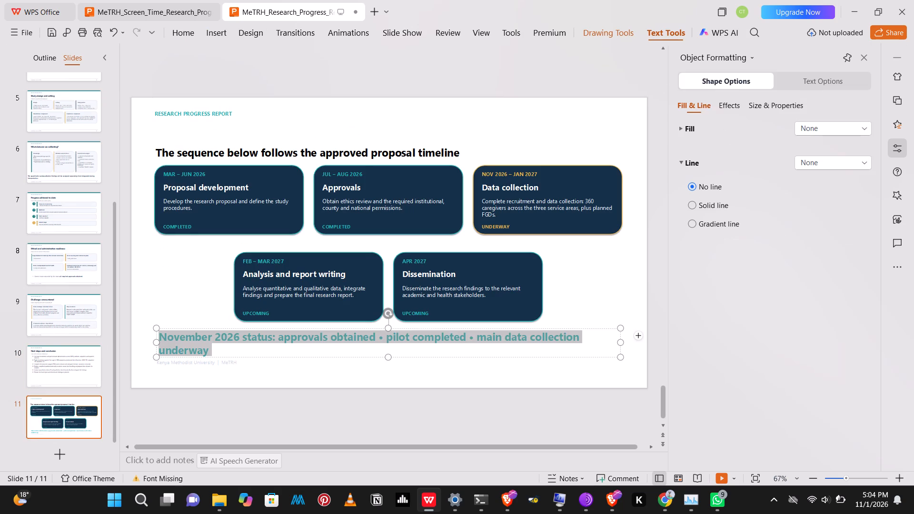
left_click(176, 31)
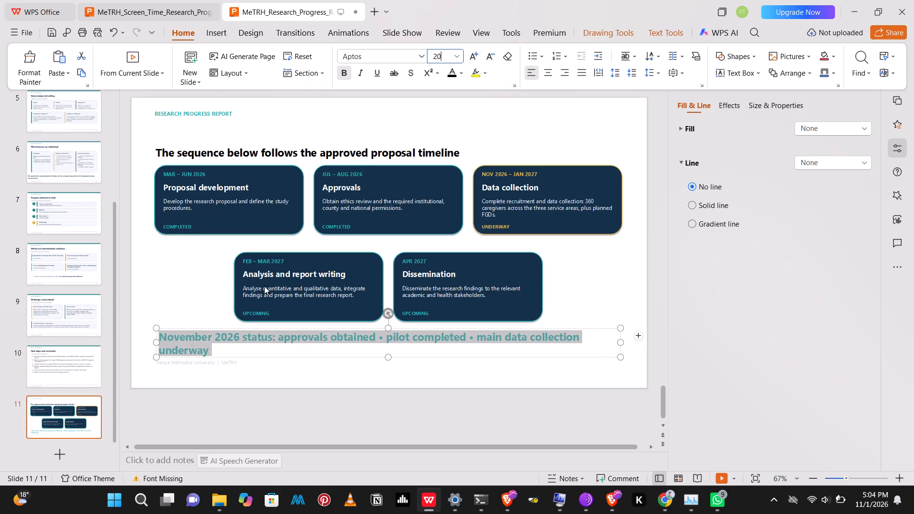
Set the core question sentence on slide 3 to font size 20.
left_click(63, 160)
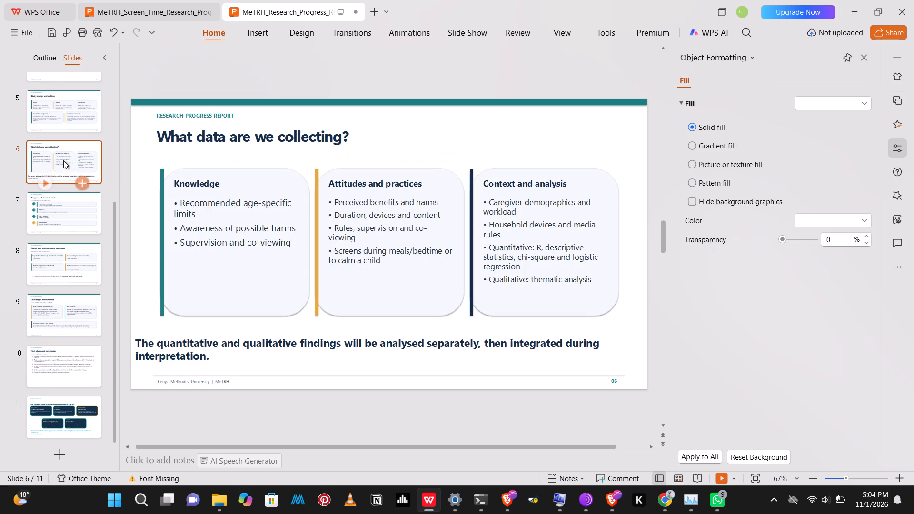
key("Up")
key("Up")
key("Up")
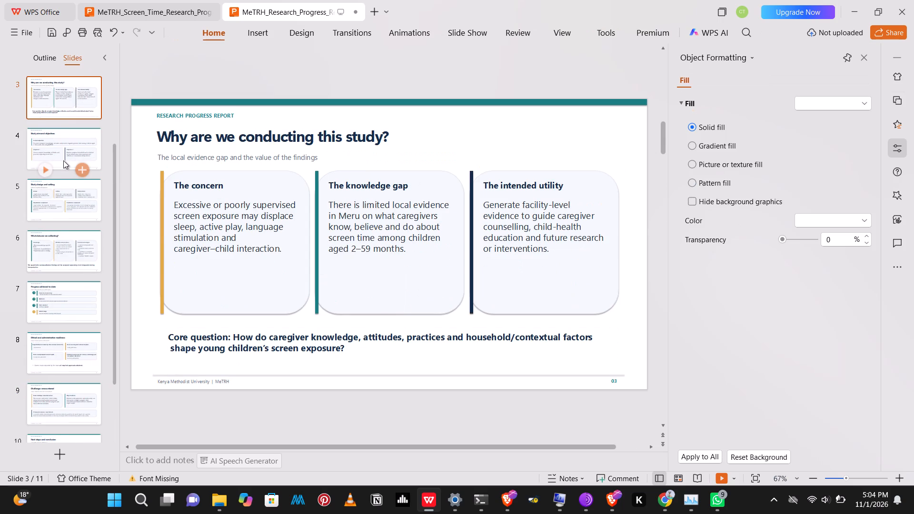
key("Up")
key("Down")
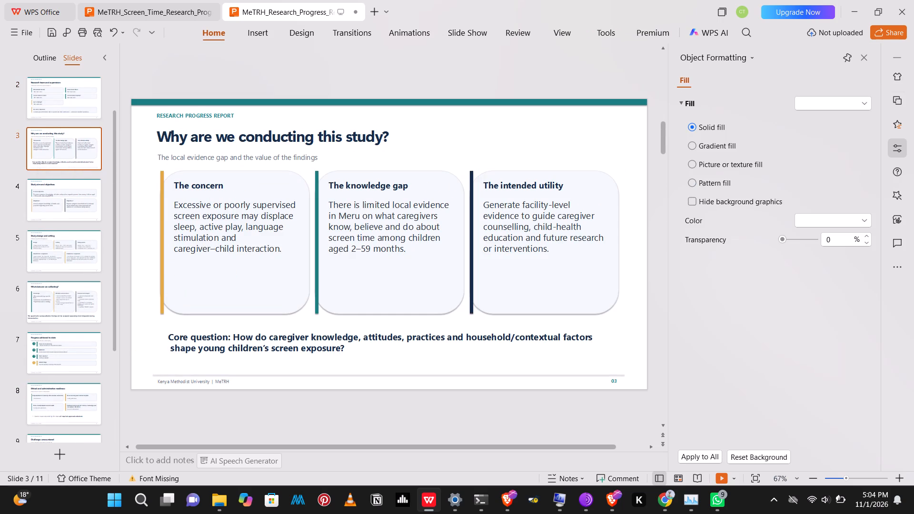
left_click(243, 343)
key("ctrl+a")
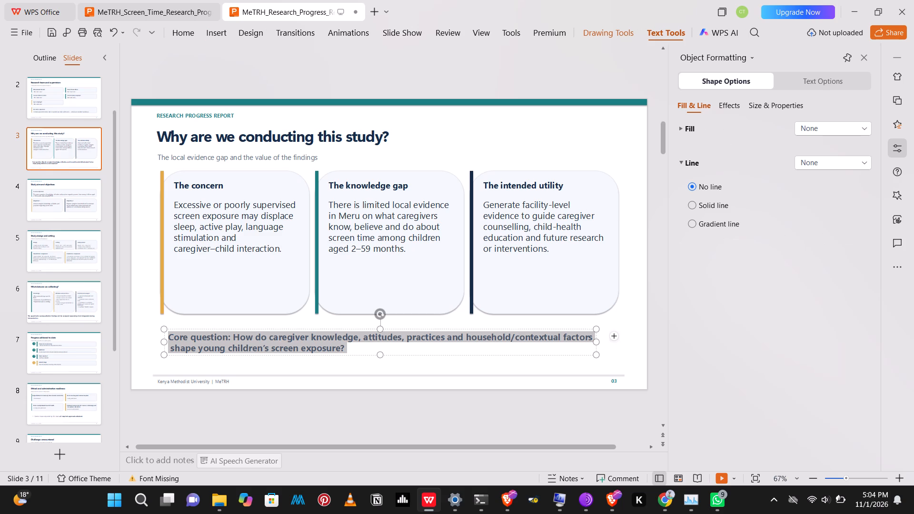
left_click(182, 38)
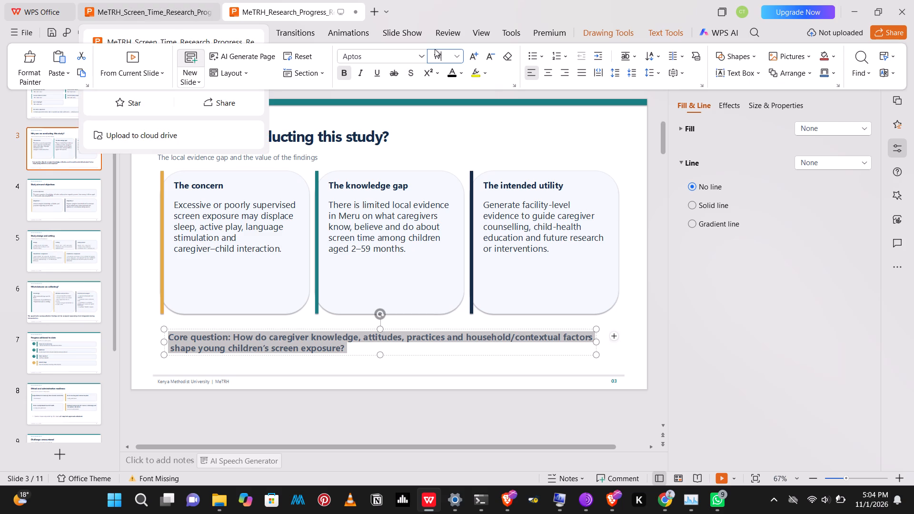
key("BackSpace")
key("BackSpace")
type("21")
key("BackSpace")
key("0")
key("Return")
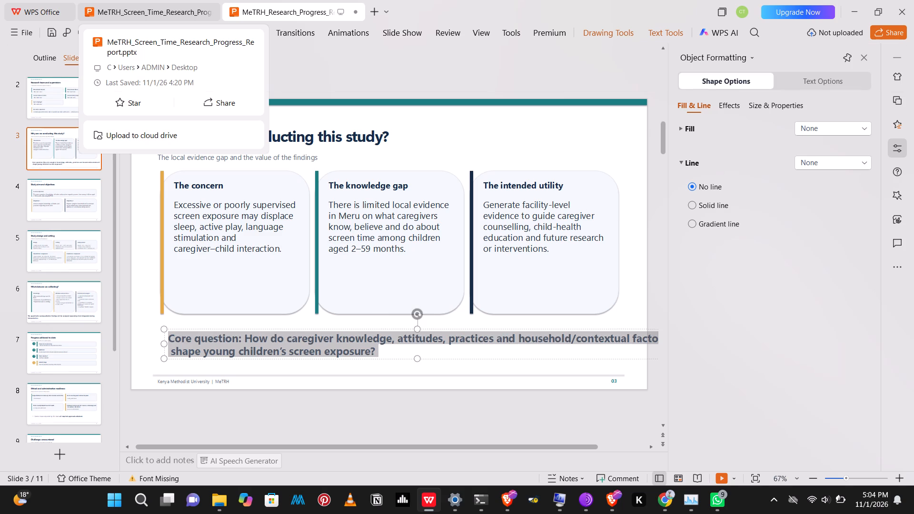
Move slide 3's core question sentence to the slide's left edge, keeping it beneath the three cards.
left_click_drag(316, 329, 308, 328)
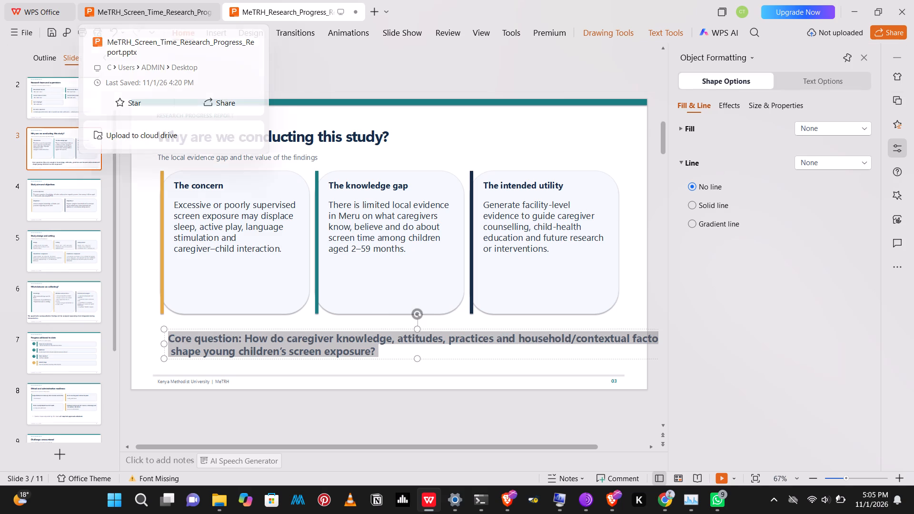
left_click_drag(308, 328, 277, 329)
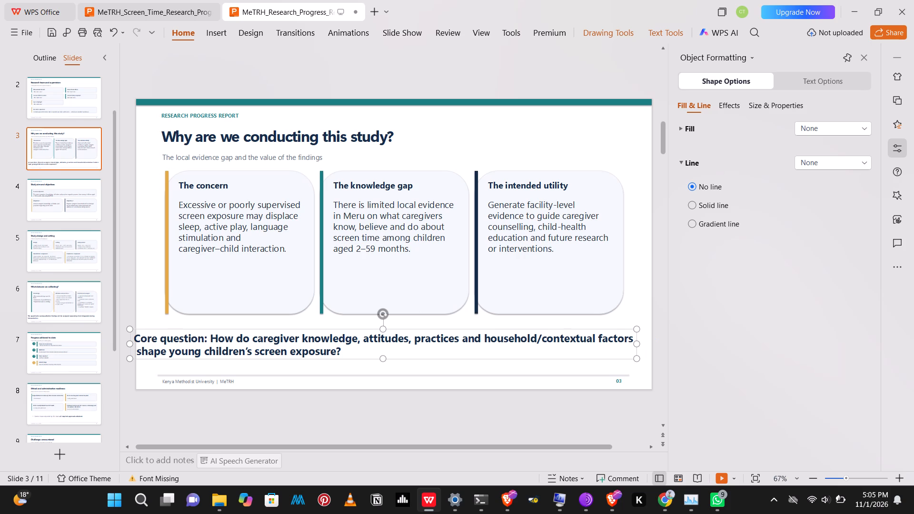
left_click_drag(300, 330, 306, 330)
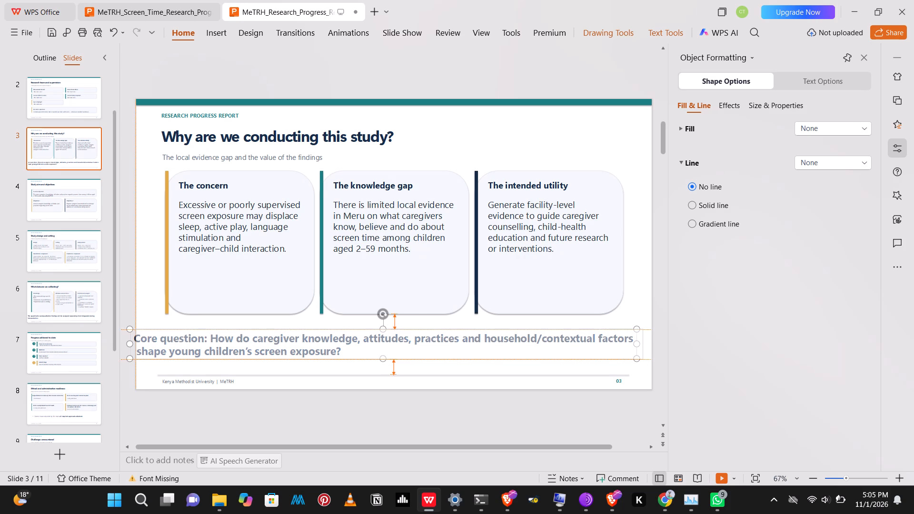
left_click_drag(306, 330, 308, 330)
left_click(746, 334)
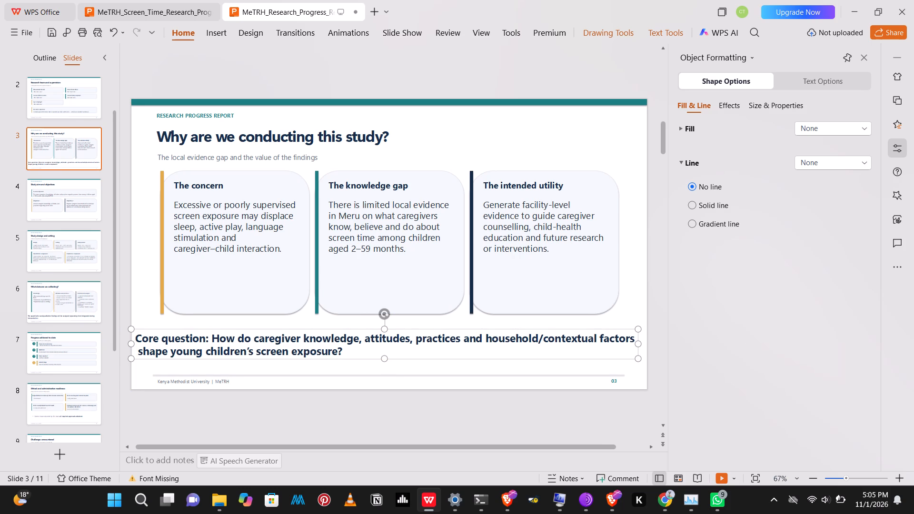
left_click(400, 415)
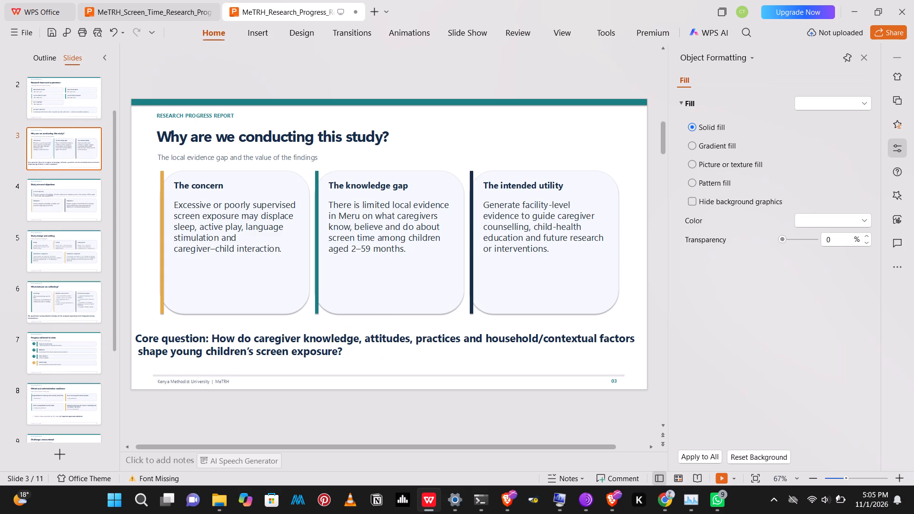
Set the card heading "The concern" on slide 3 to font size 18.
left_click(74, 265)
key("Up")
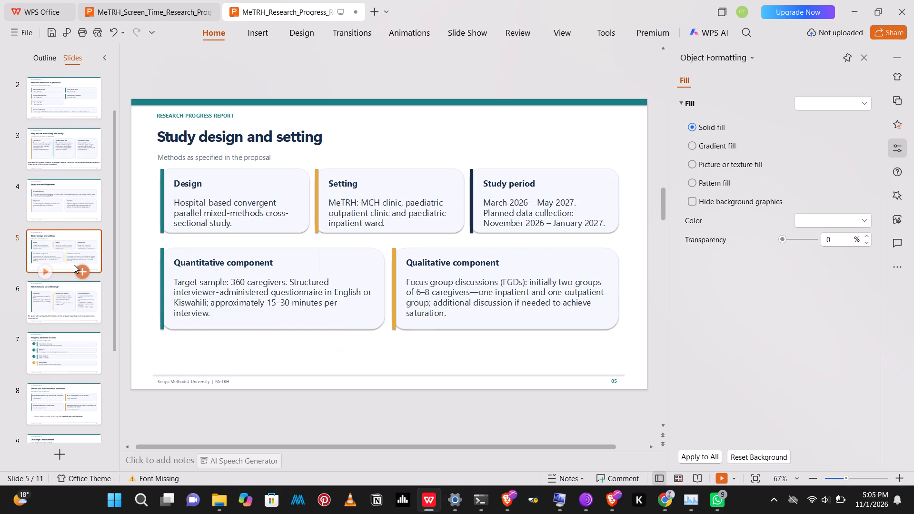
key("Up")
key("Up")
key("Down")
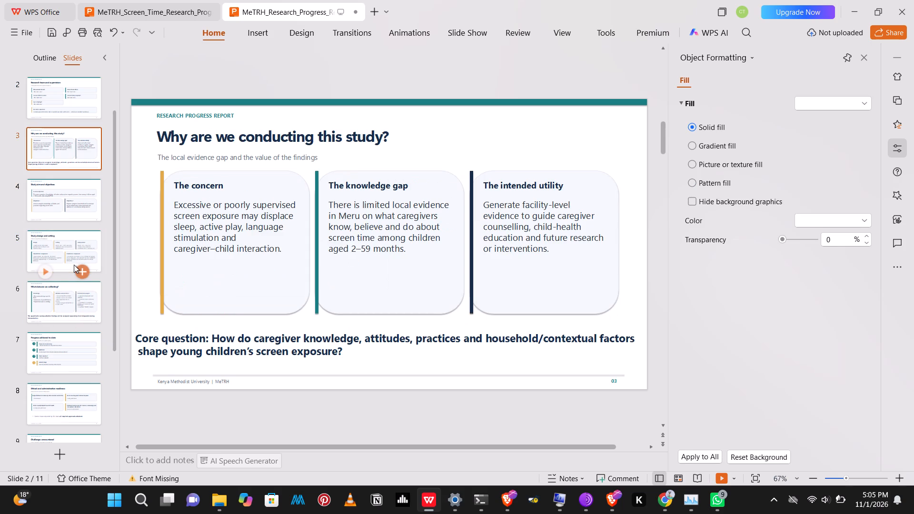
left_click(209, 183)
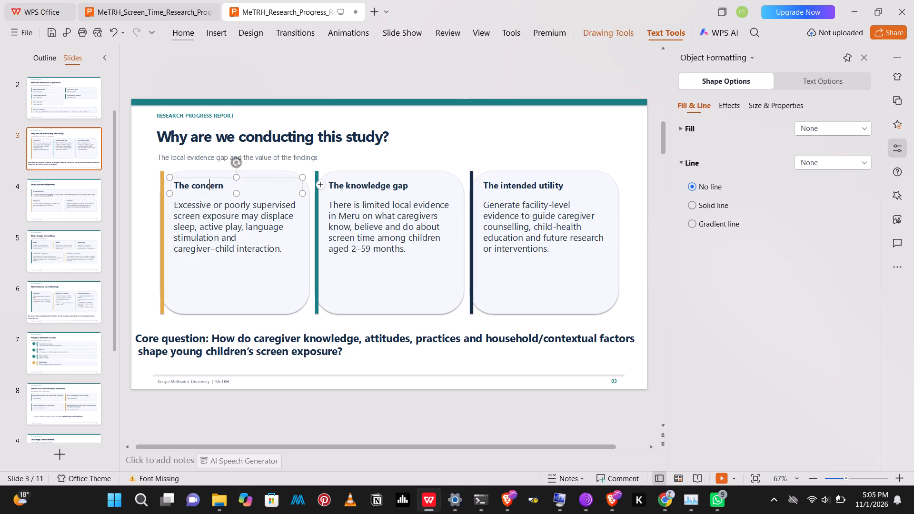
key("ctrl+a")
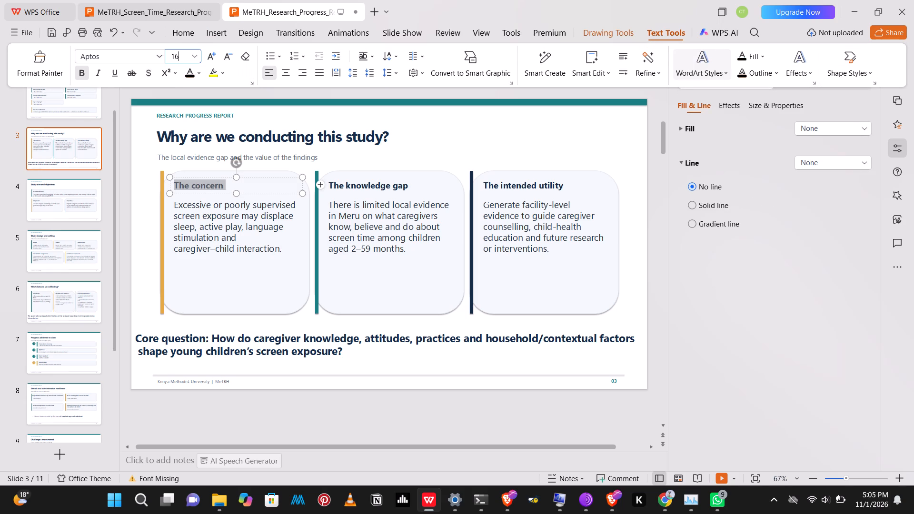
key("BackSpace")
key("BackSpace")
type("18")
key("Return")
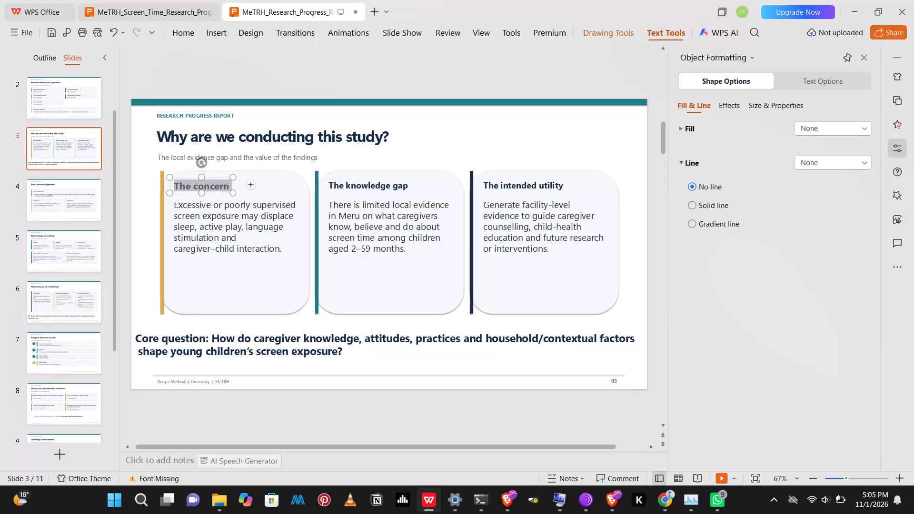
Set the card heading "The knowledge gap" on slide 3 to font size 18.
left_click(369, 183)
key("ctrl+a")
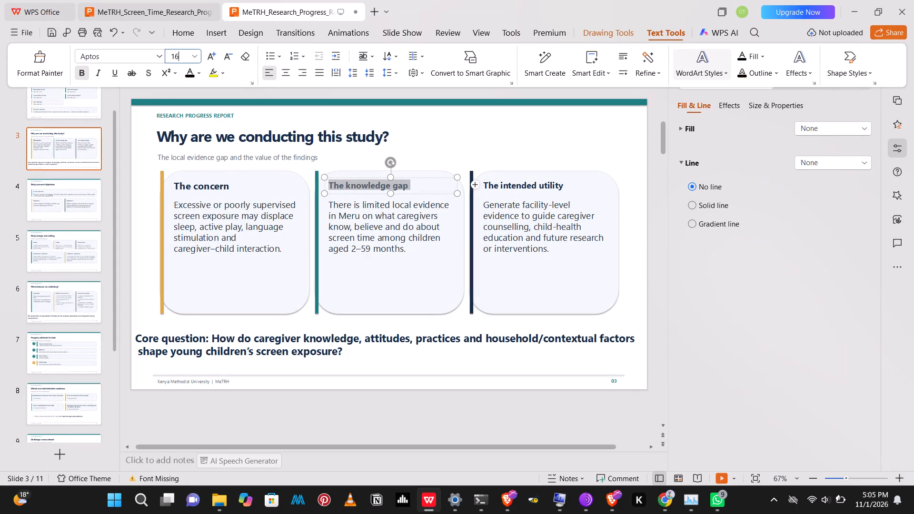
key("BackSpace")
key("8")
key("Return")
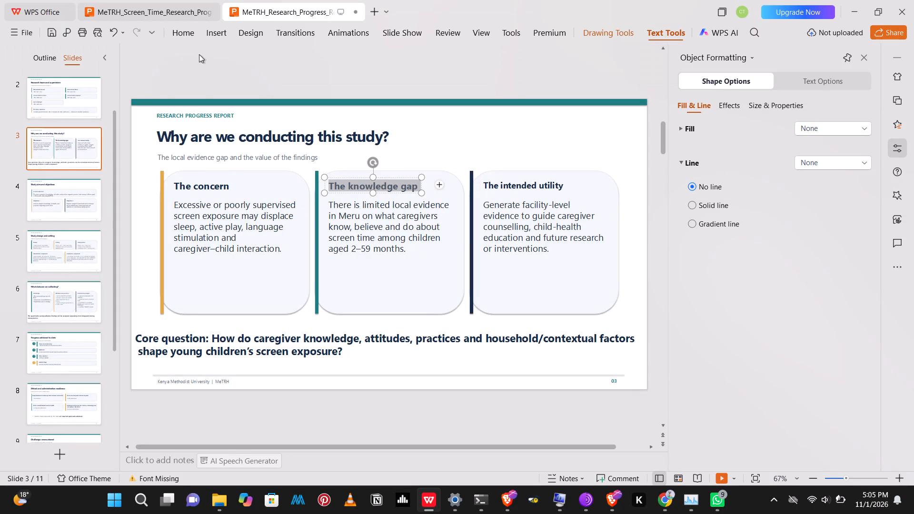
Set the card heading "The intended utility" on slide 3 to font size 18.
left_click(504, 187)
key("ctrl+a")
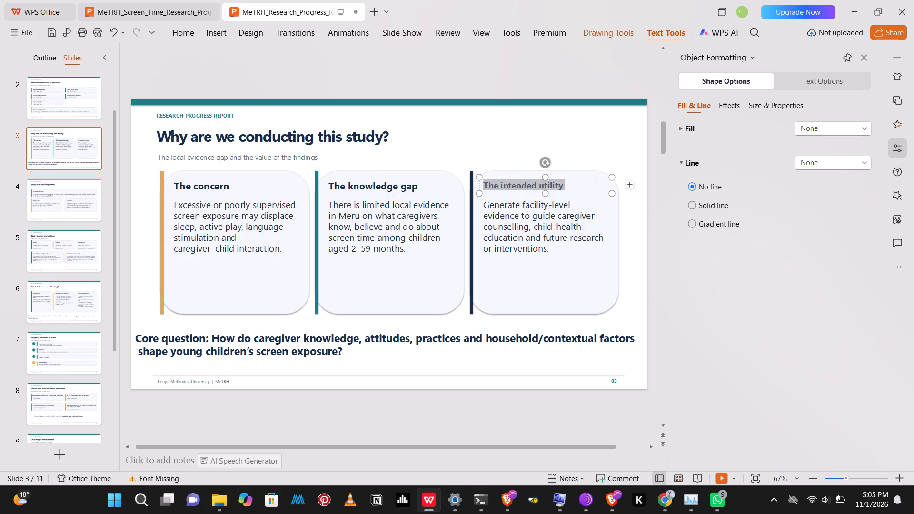
left_click(186, 37)
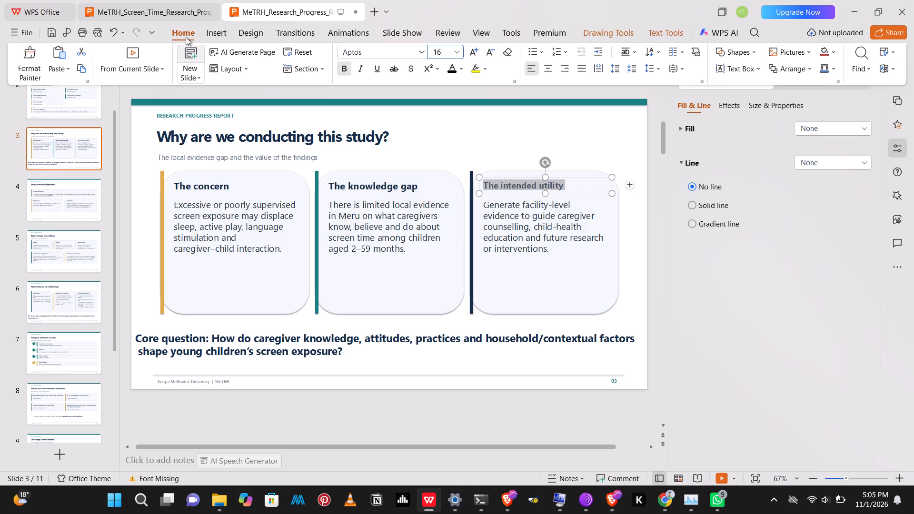
key("BackSpace")
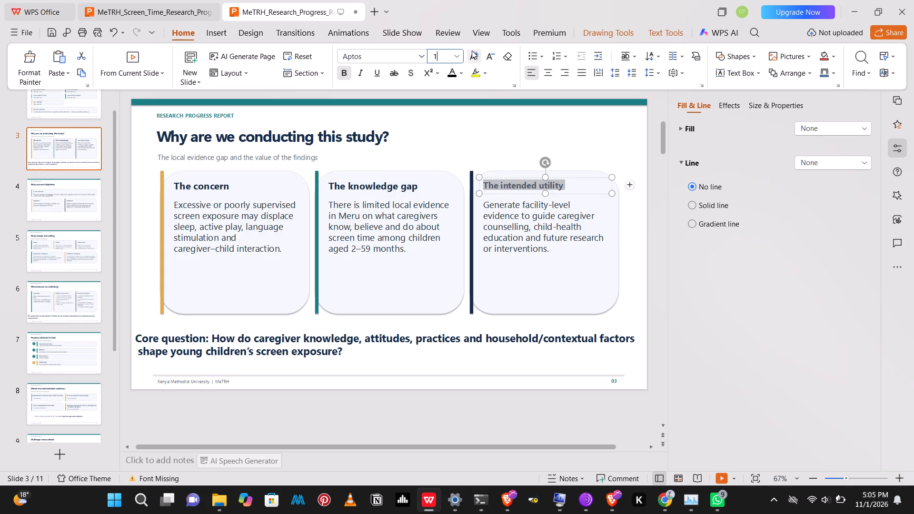
key("8")
key("Return")
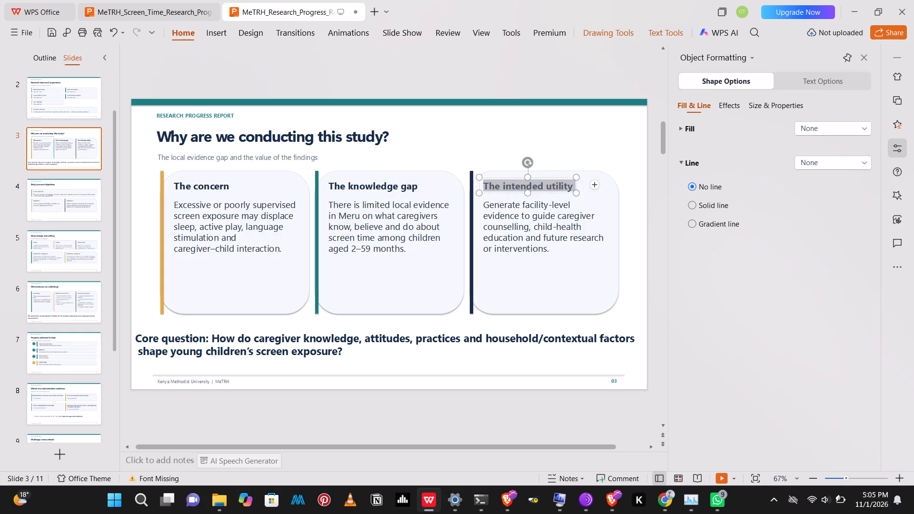
Set the card heading "General objective" on slide 4 to font size 18.
left_click(78, 203)
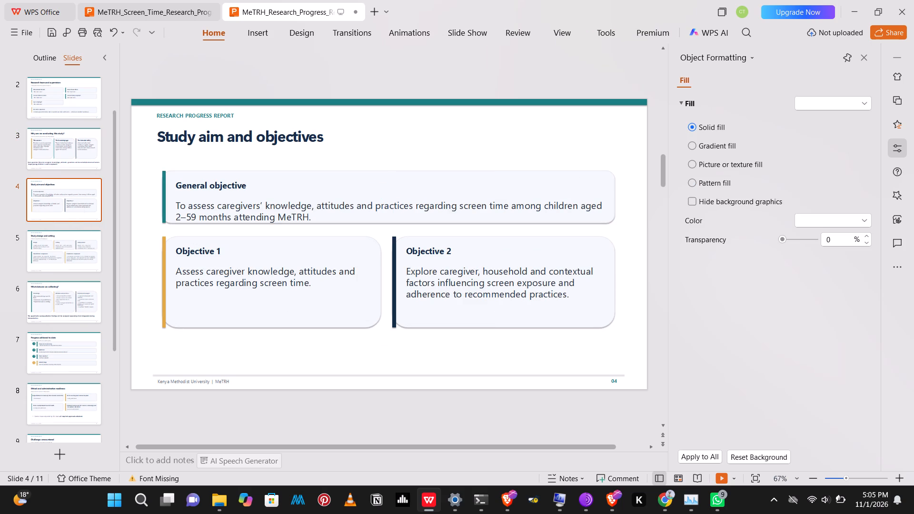
left_click(218, 185)
key("ctrl+a")
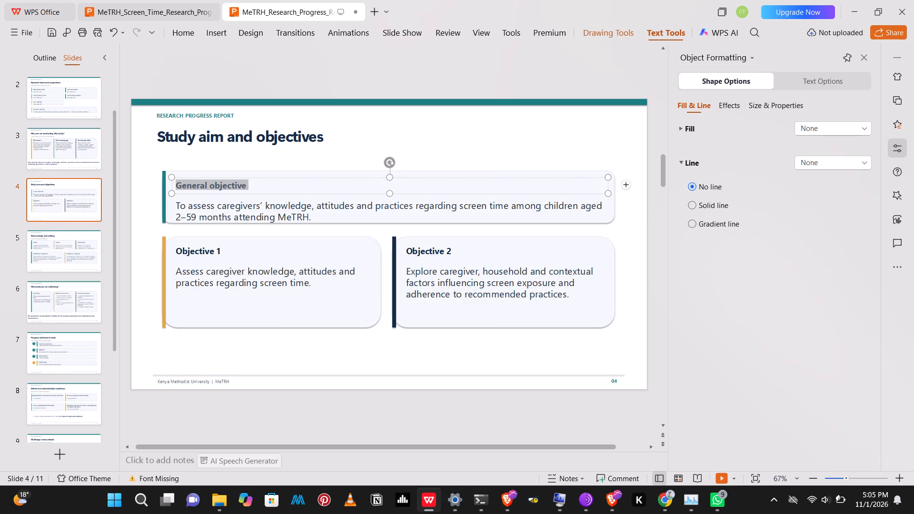
left_click(189, 24)
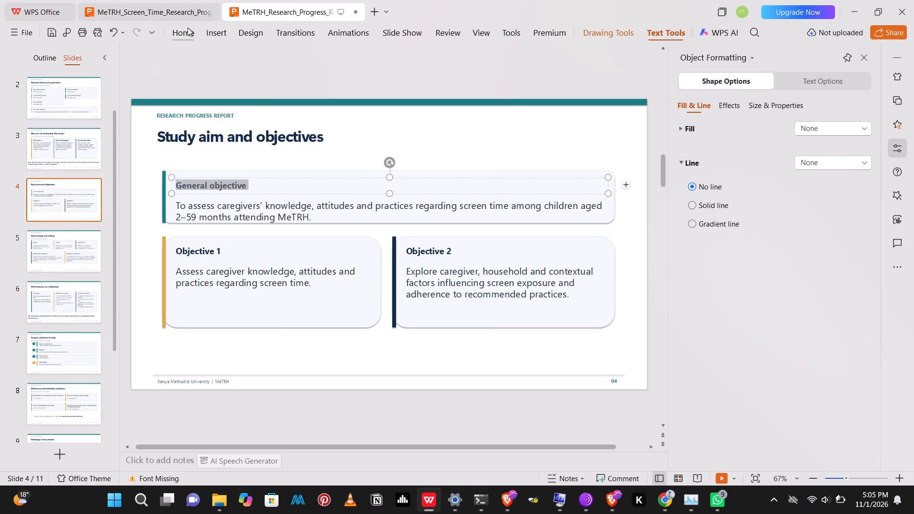
left_click(188, 28)
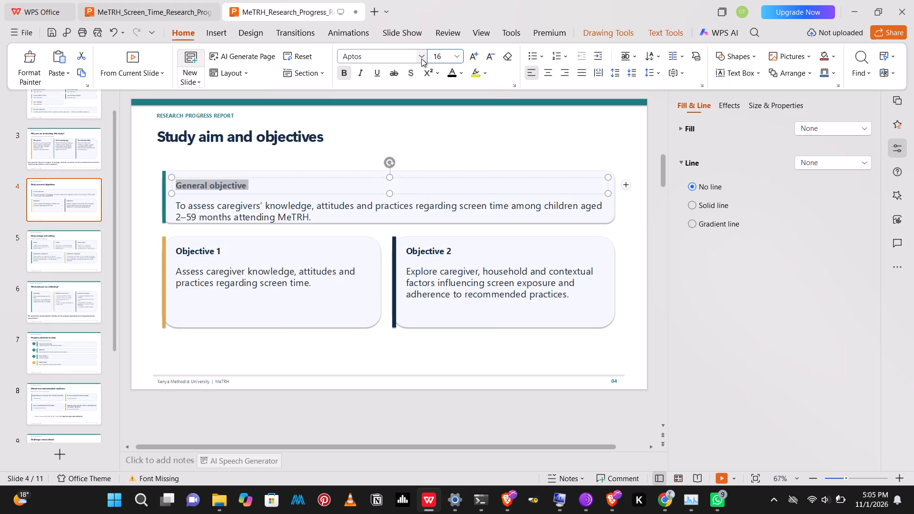
key("BackSpace")
key("8")
key("Return")
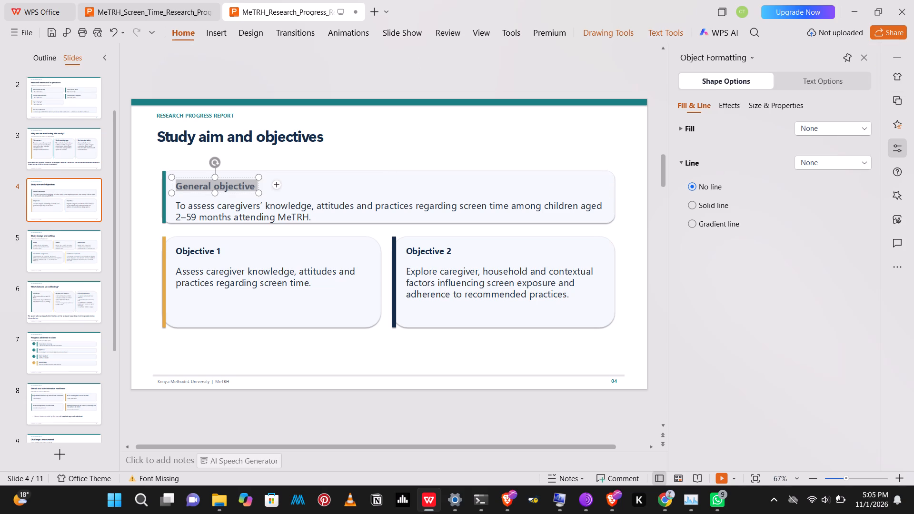
Set the card heading "Objective 1" on slide 4 to font size 18.
left_click(209, 255)
key("ctrl+a")
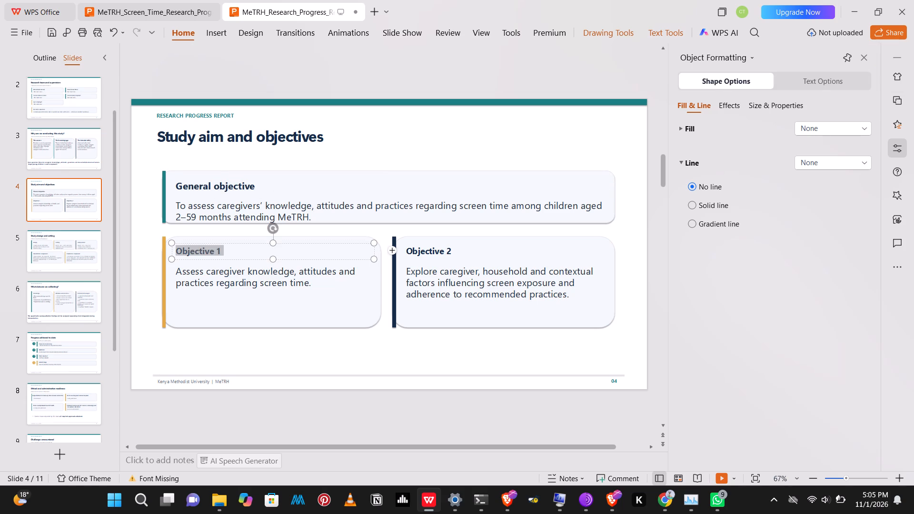
left_click(185, 32)
left_click(185, 32)
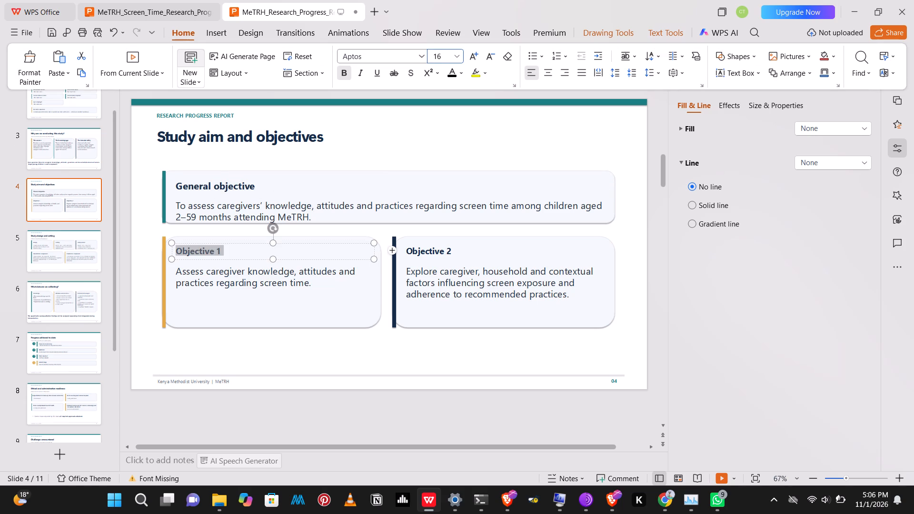
key("BackSpace")
key("8")
key("Return")
Set the card heading "Objective 2" on slide 4 to font size 18.
left_click(429, 253)
key("ctrl+a")
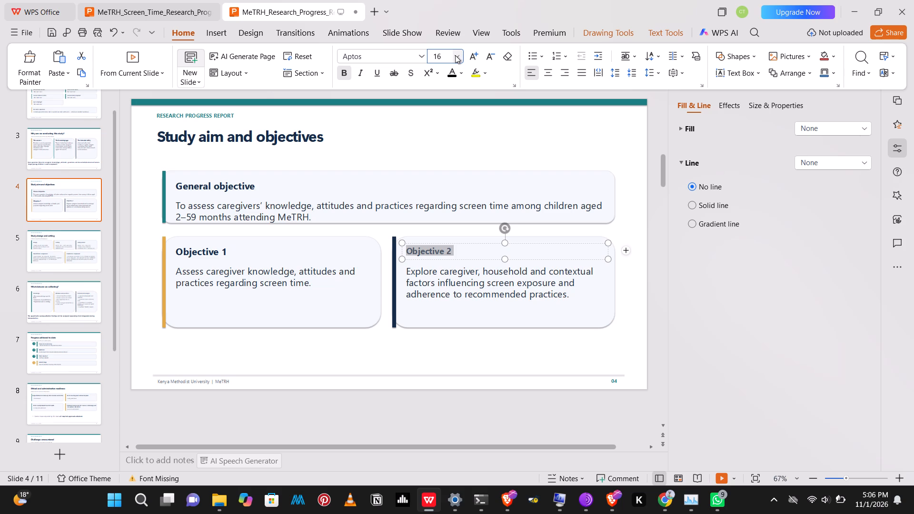
key("BackSpace")
key("8")
key("Return")
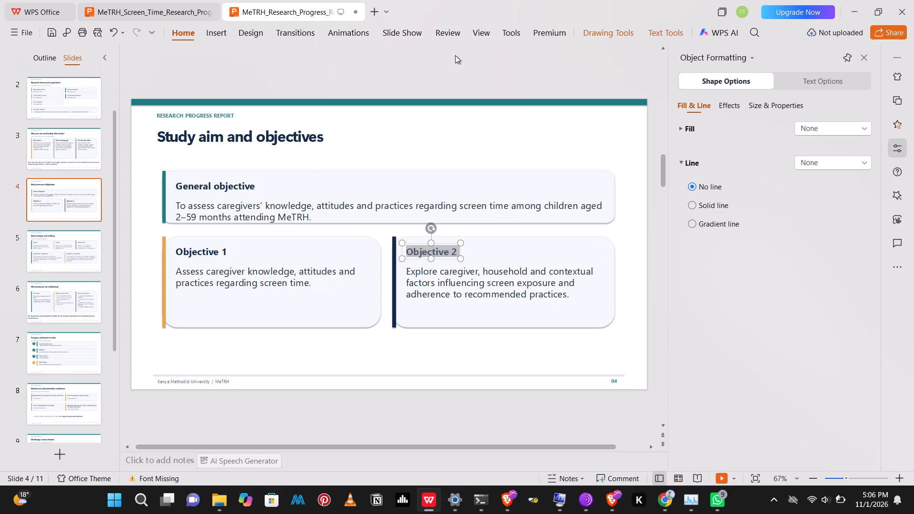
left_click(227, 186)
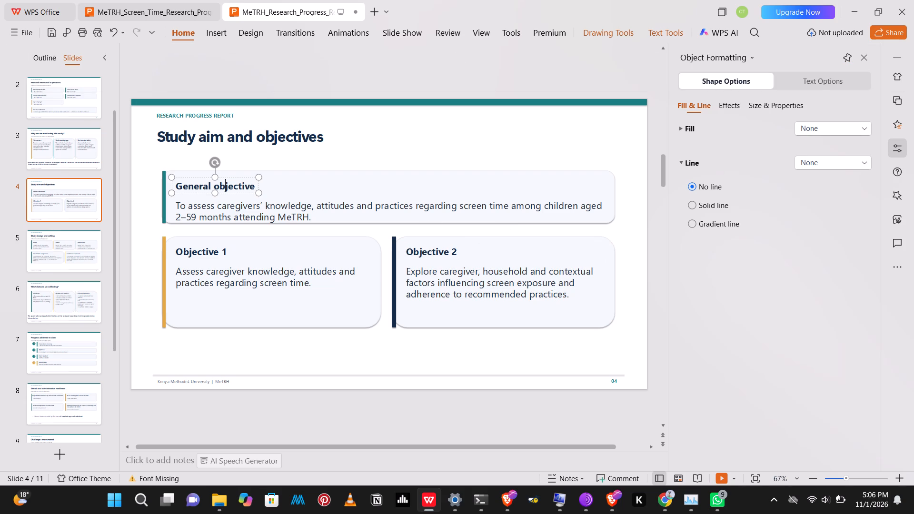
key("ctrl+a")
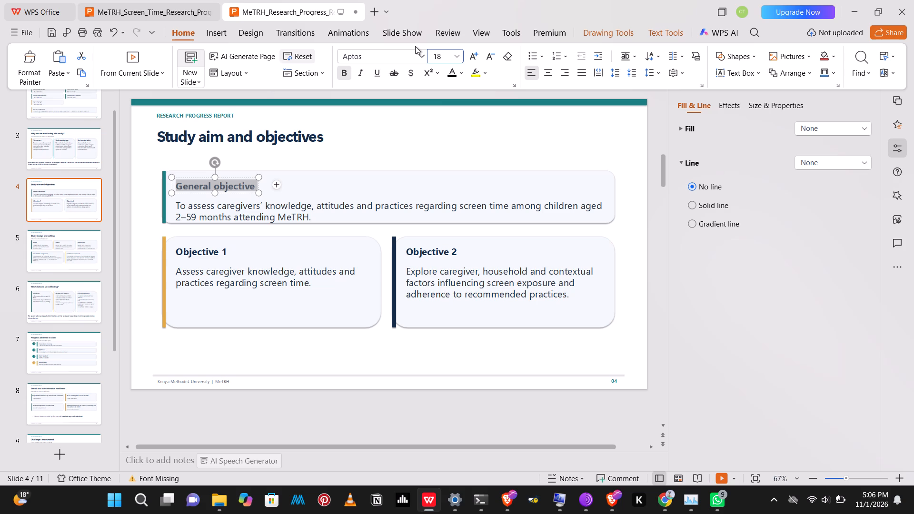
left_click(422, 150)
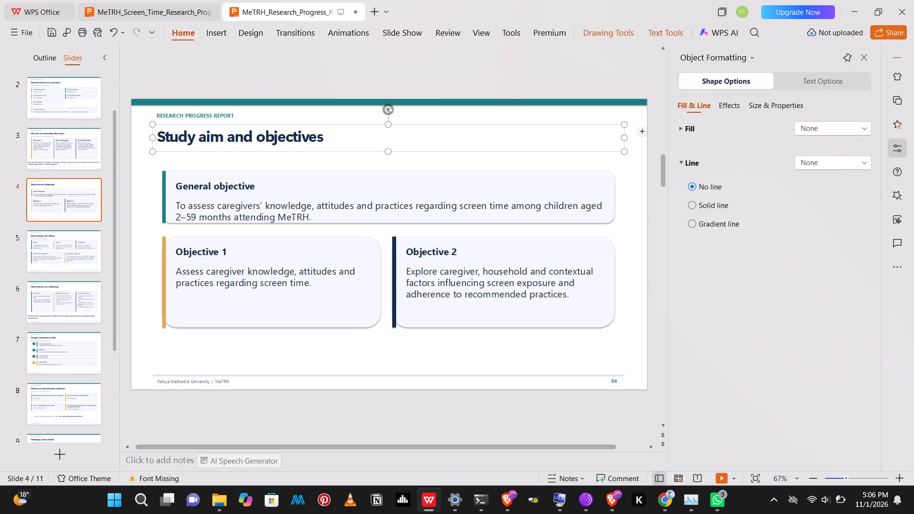
Set the fifth investigator's name, in the orange-edged card above the research supervisor on slide 2, to font size 18.
left_click(67, 150)
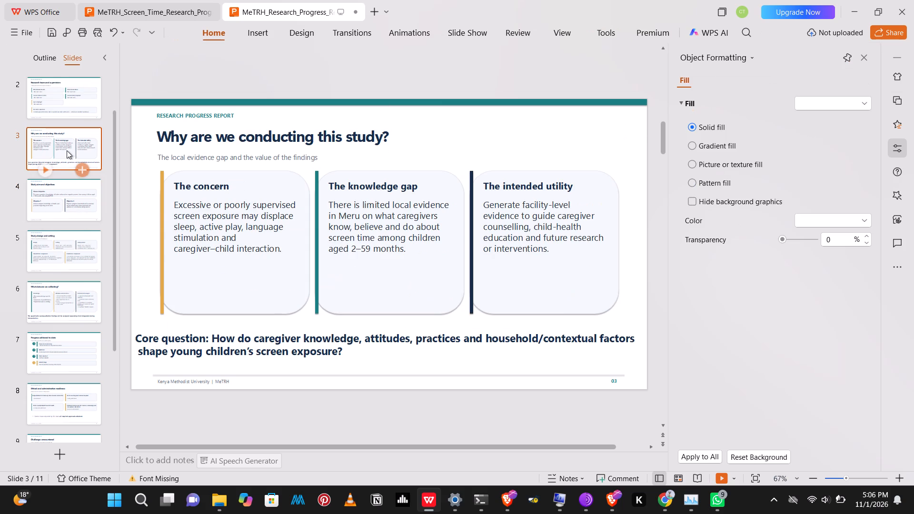
left_click(75, 106)
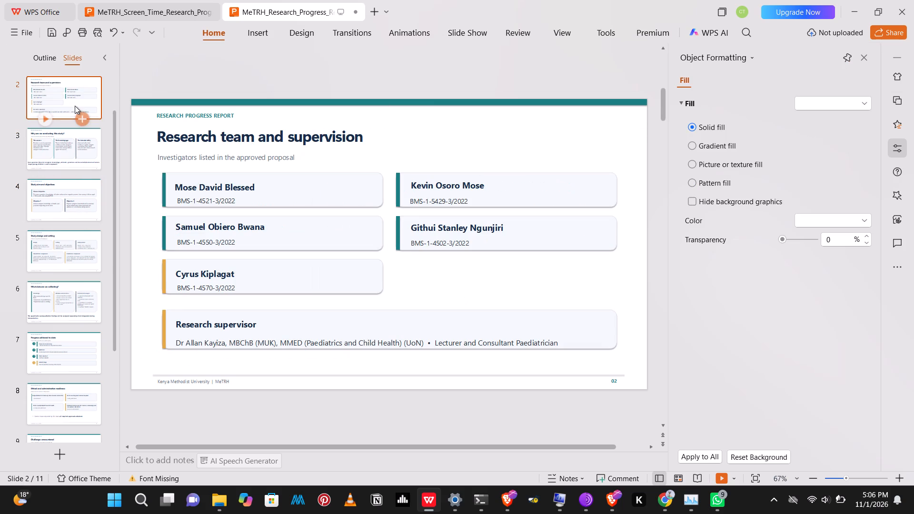
left_click(204, 277)
key("ctrl+a")
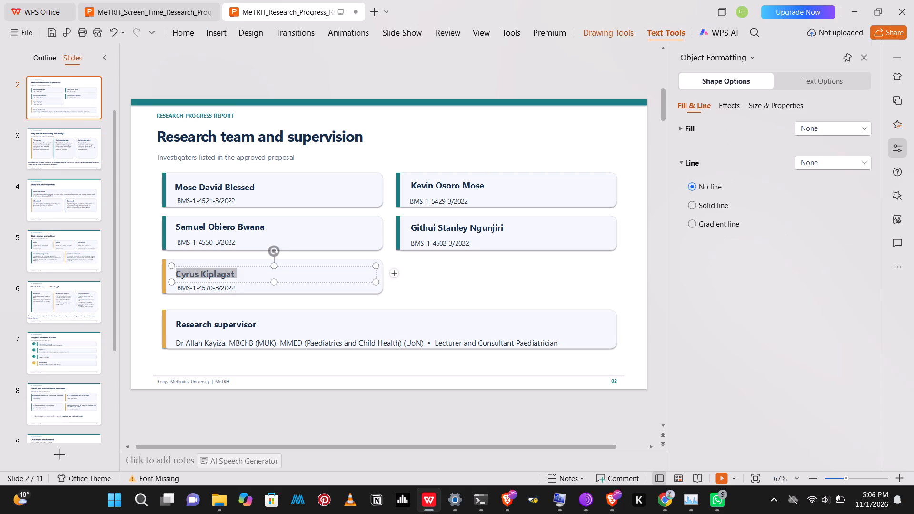
left_click(183, 36)
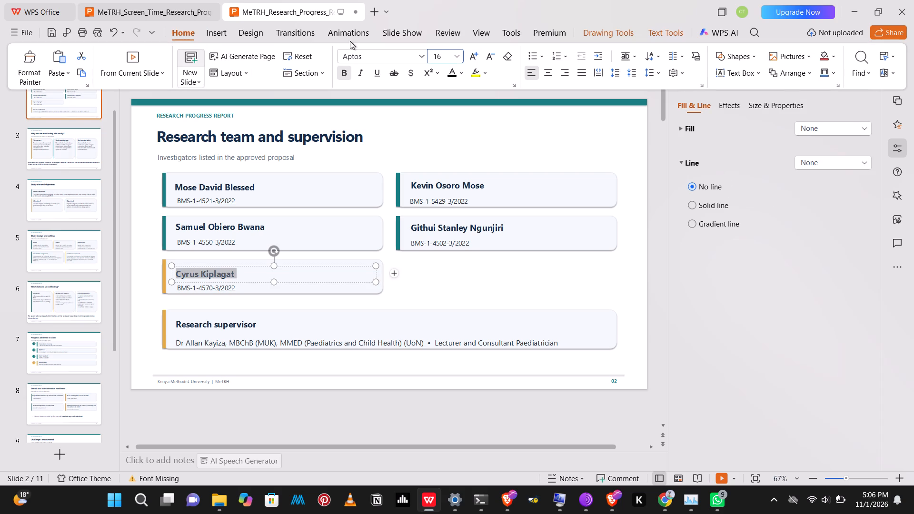
key("BackSpace")
key("8")
key("Return")
left_click(442, 262)
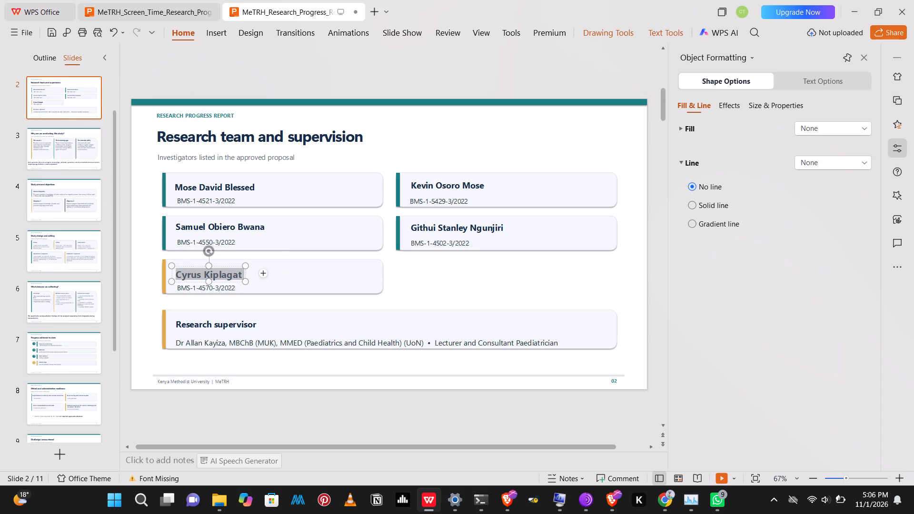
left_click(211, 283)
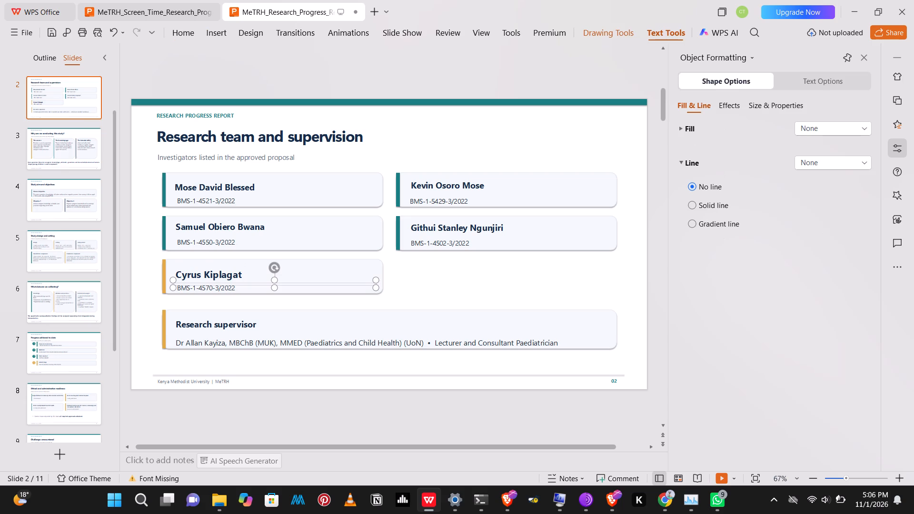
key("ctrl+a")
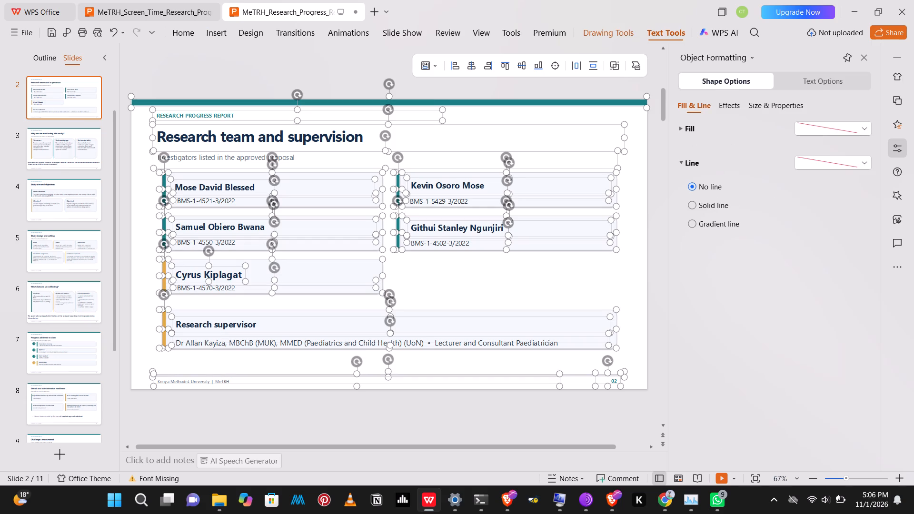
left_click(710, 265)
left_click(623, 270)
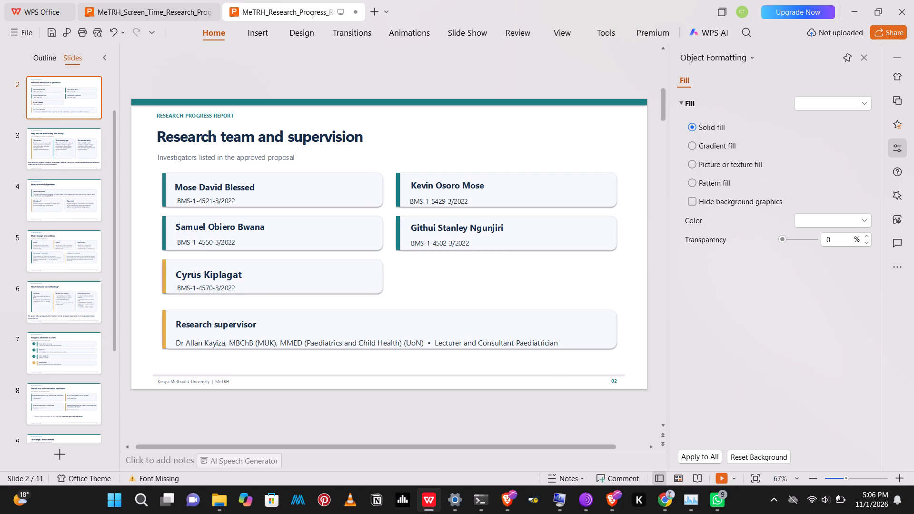
Set the registration number beneath the fifth investigator's name on slide 2 to font size 16.
left_click(214, 291)
key("ctrl+a")
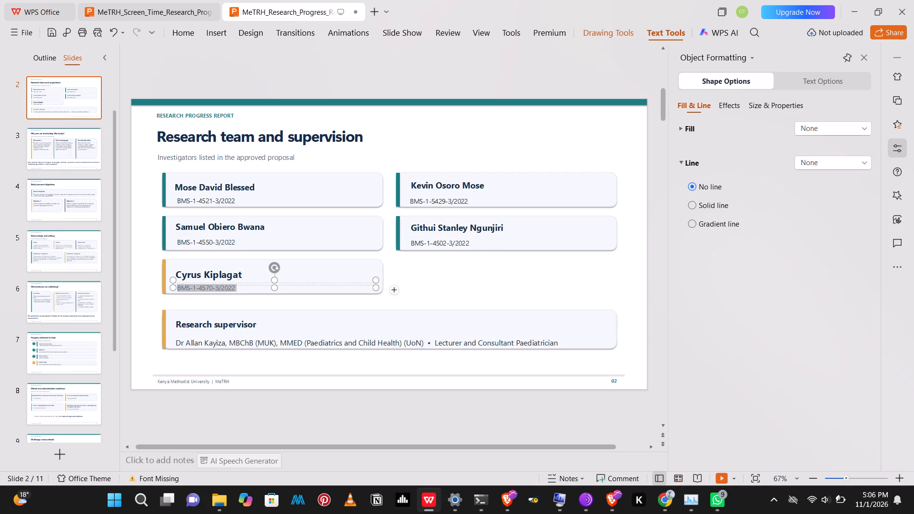
left_click(194, 35)
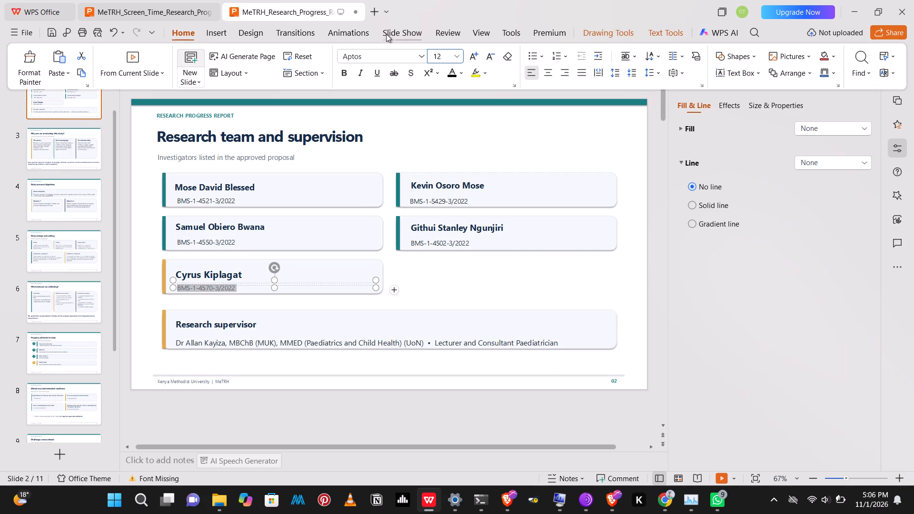
key("BackSpace")
key("BackSpace")
key("6")
key("Return")
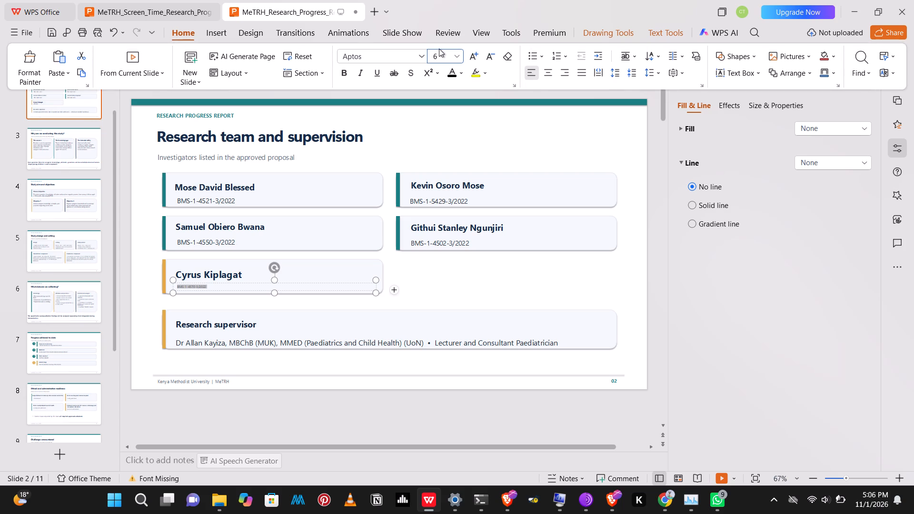
key("BackSpace")
key("1")
key("6")
key("Return")
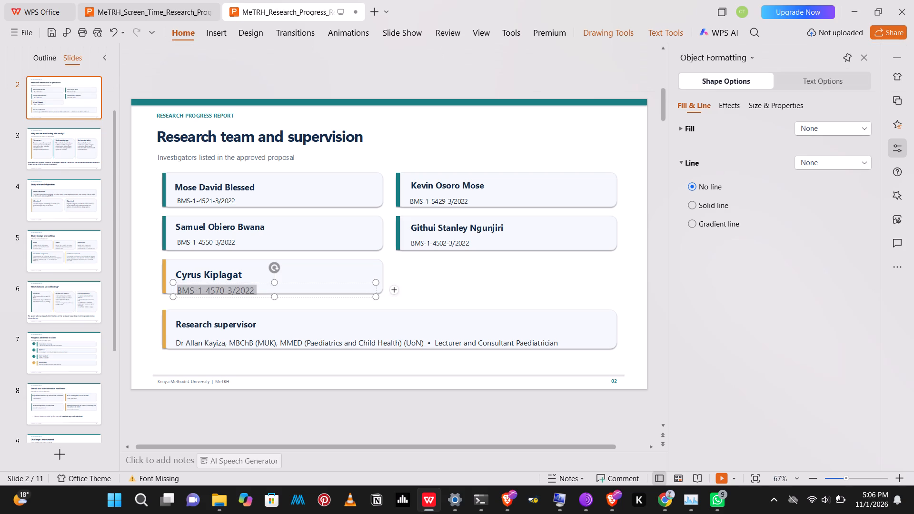
left_click(471, 278)
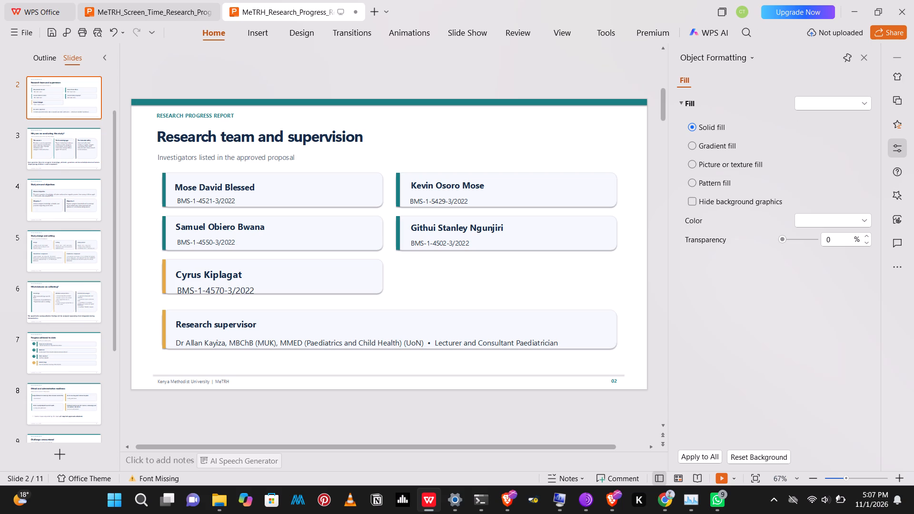
Move the fifth investigator's registration number slightly upward in its orange-edged card on slide 2.
left_click(224, 287)
left_click(259, 281)
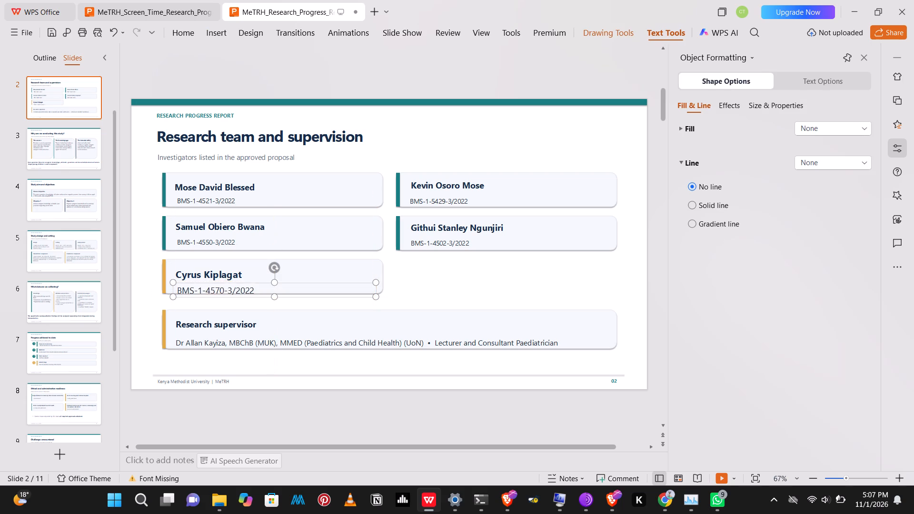
Move the fifth investigator's name slightly upward and inward, clear of the registration number beneath it on slide 2.
left_click(227, 271)
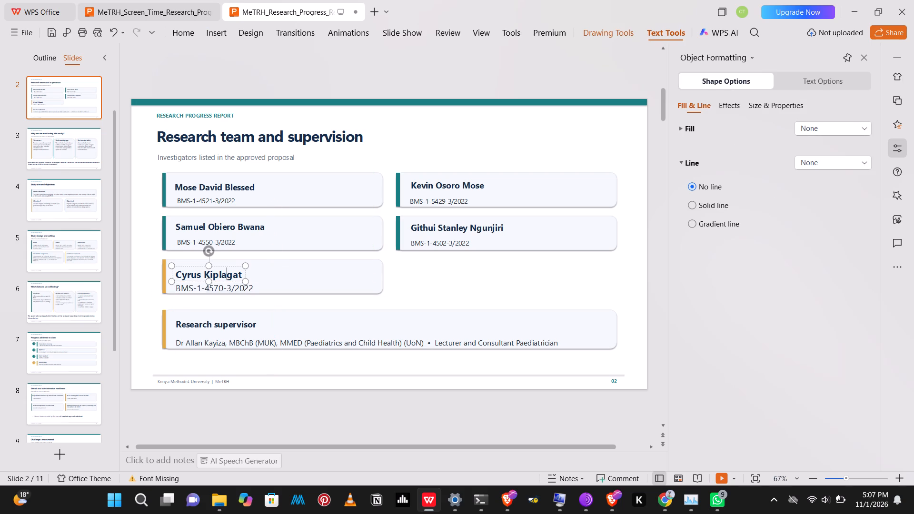
left_click_drag(225, 266, 237, 262)
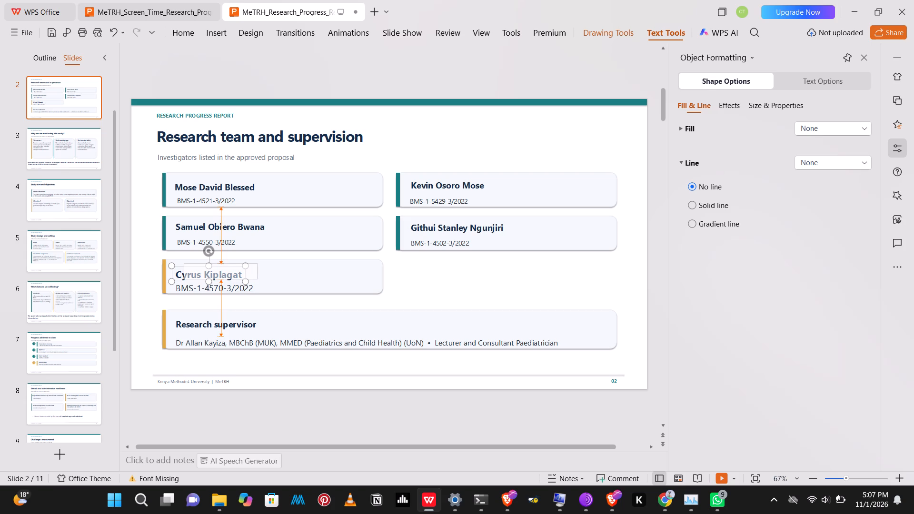
left_click_drag(237, 262, 230, 261)
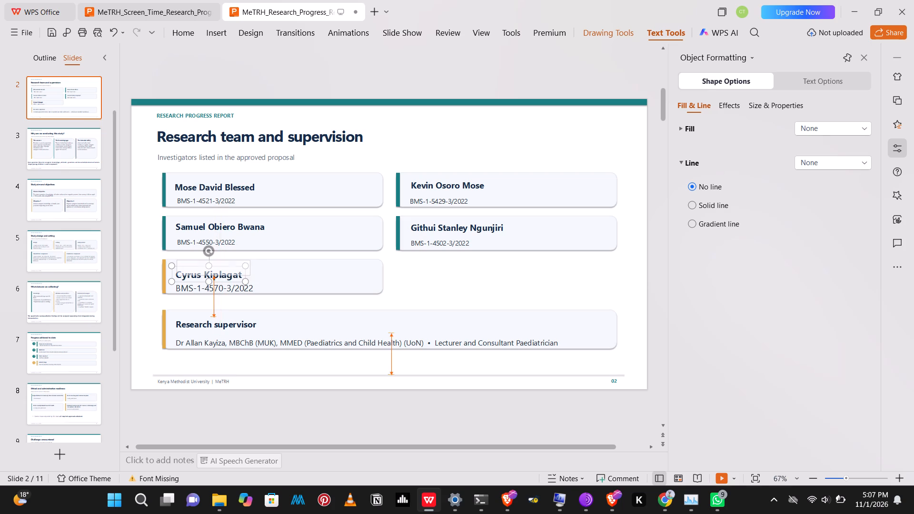
left_click(495, 289)
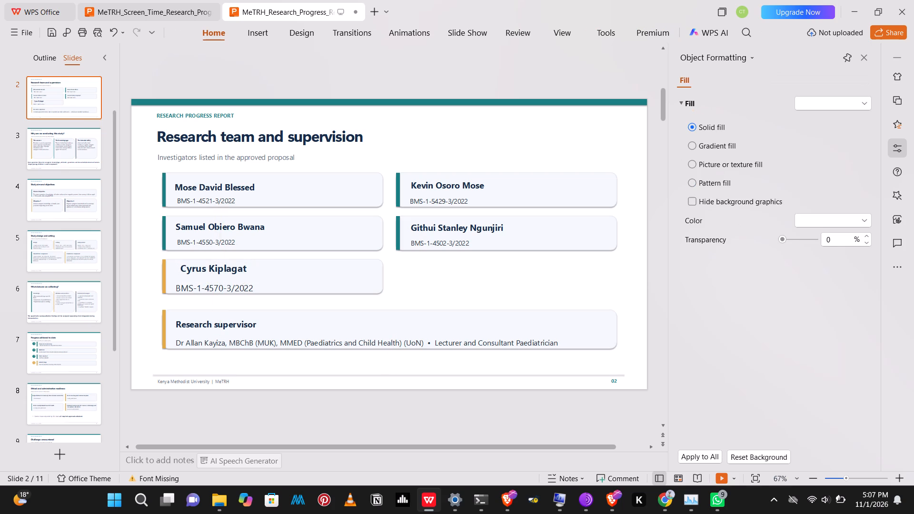
left_click(219, 264)
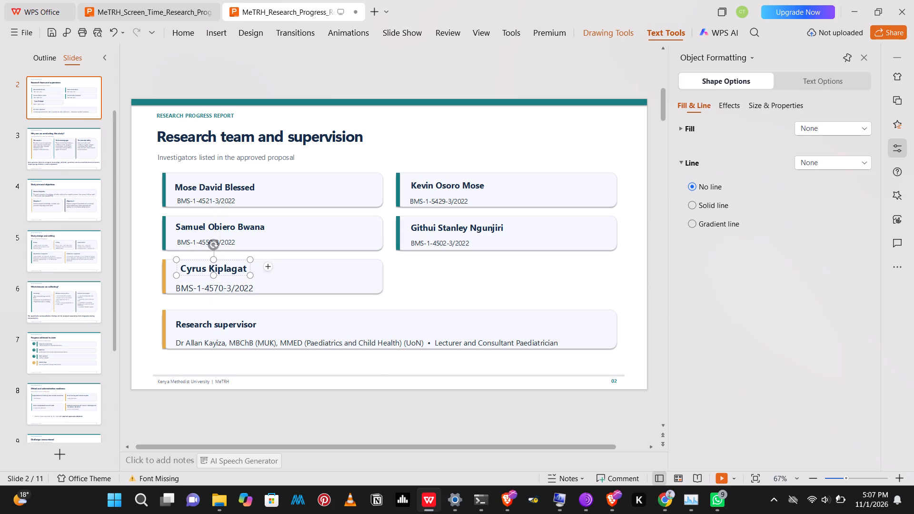
left_click(221, 260)
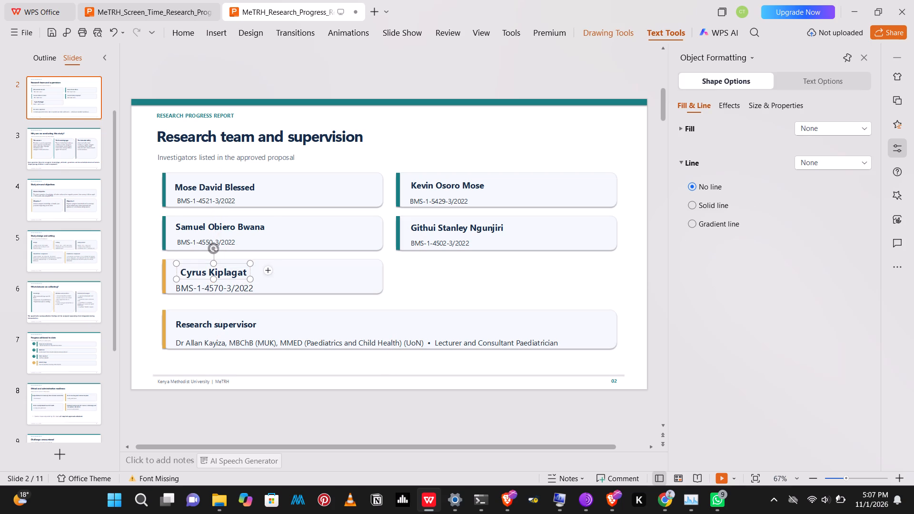
Set the investigator's name in the second card of slide 2's left column to font size 18.
left_click(211, 229)
key("ctrl+a")
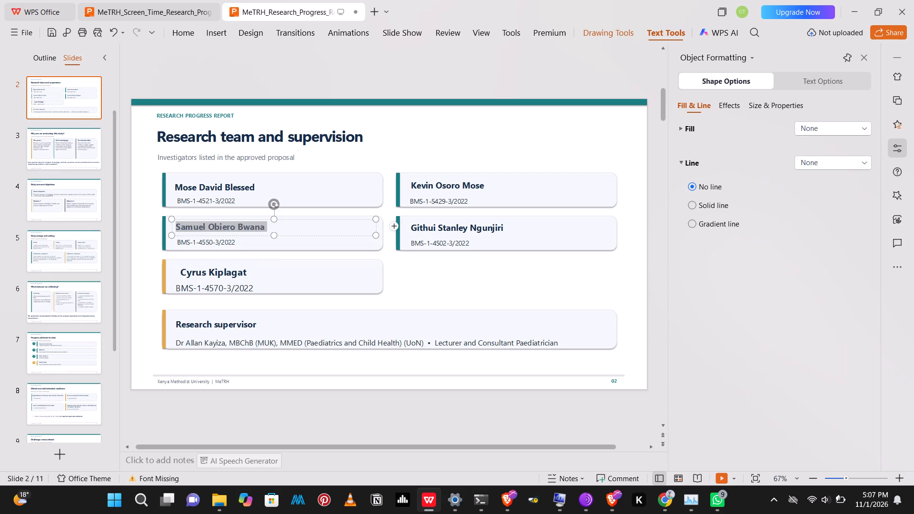
left_click(183, 30)
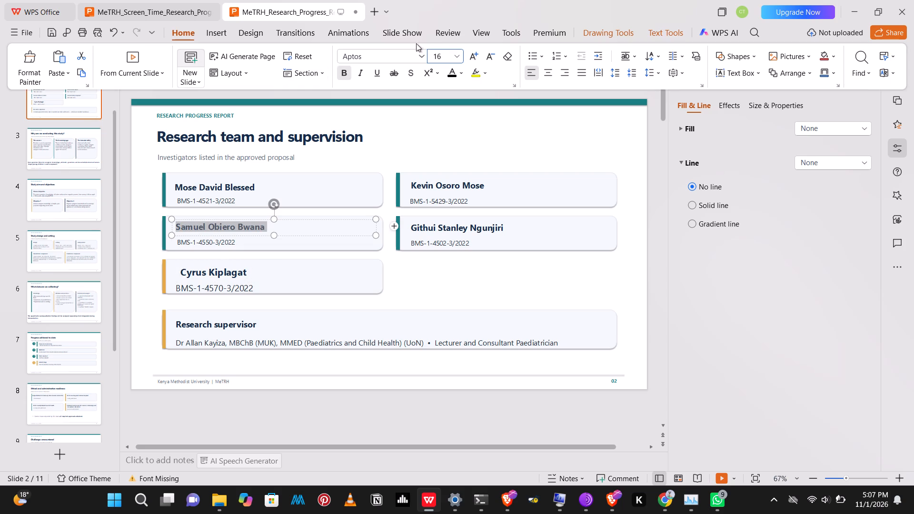
key("BackSpace")
key("8")
key("Return")
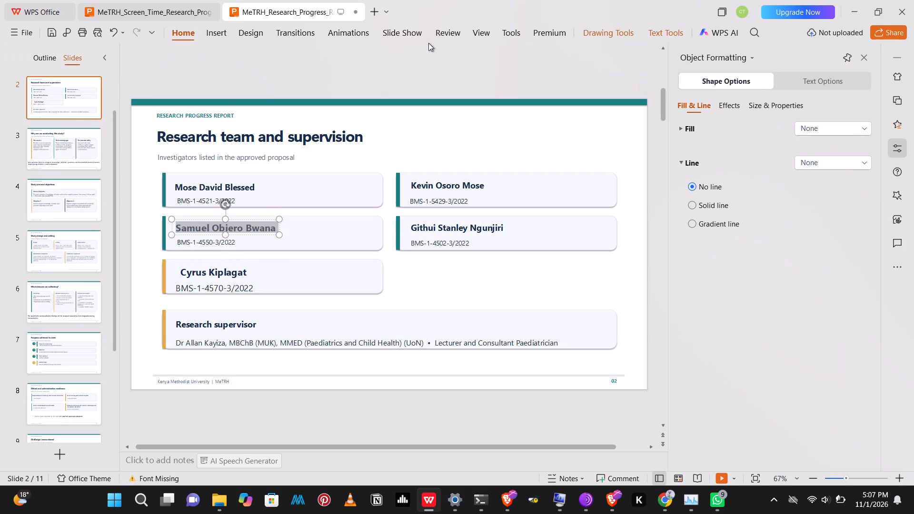
Set the registration number in the second card of slide 2's left column to font size 16.
left_click(199, 243)
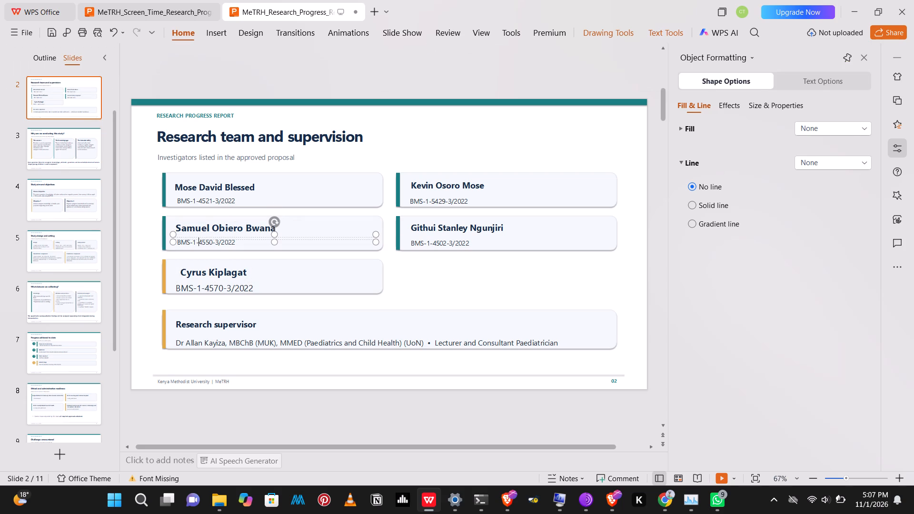
key("ctrl+a")
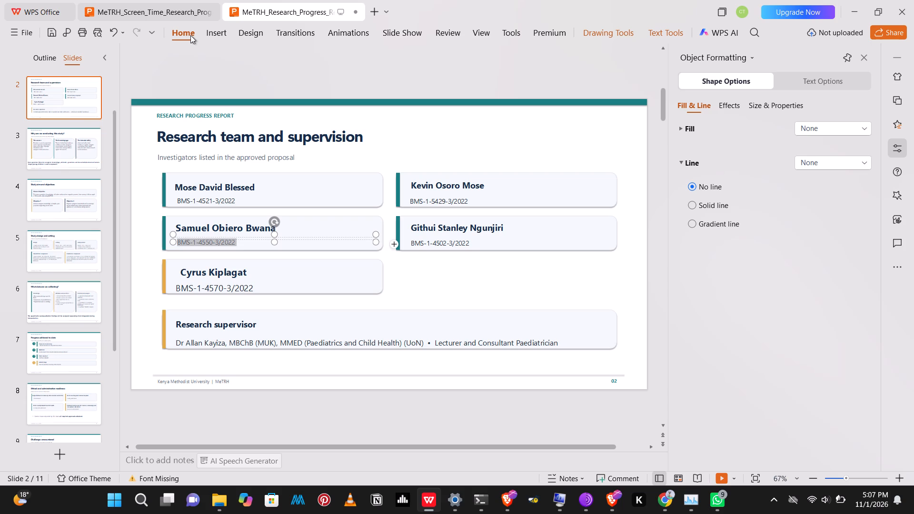
key("BackSpace")
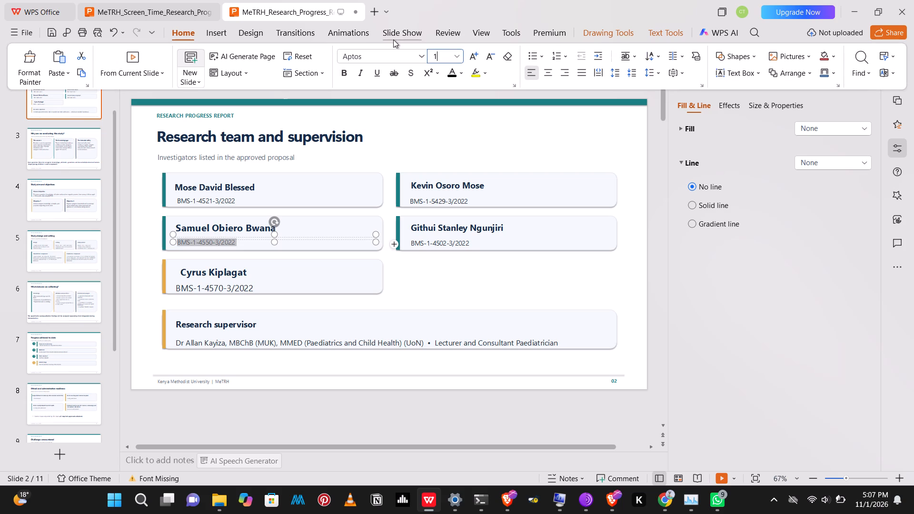
key("6")
key("Return")
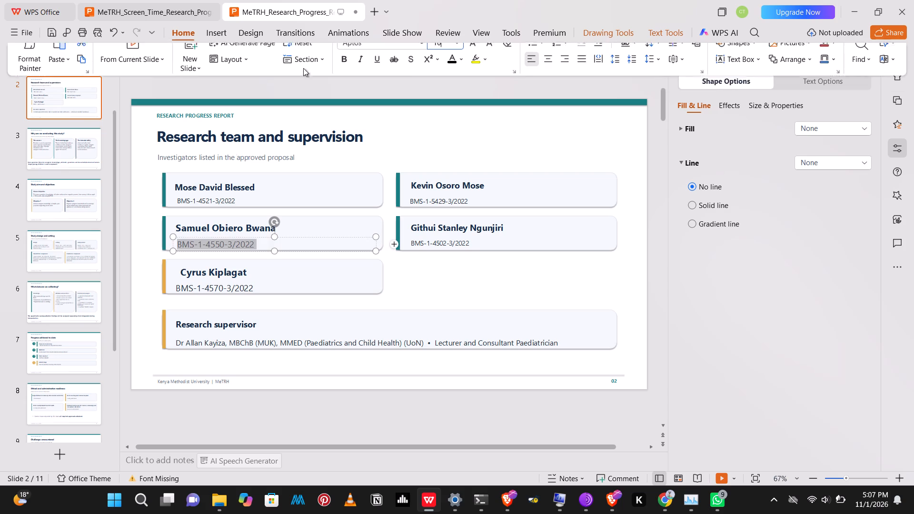
Set the investigator's name in the first card of slide 2's left column to font size 18.
left_click(192, 183)
key("ctrl+a")
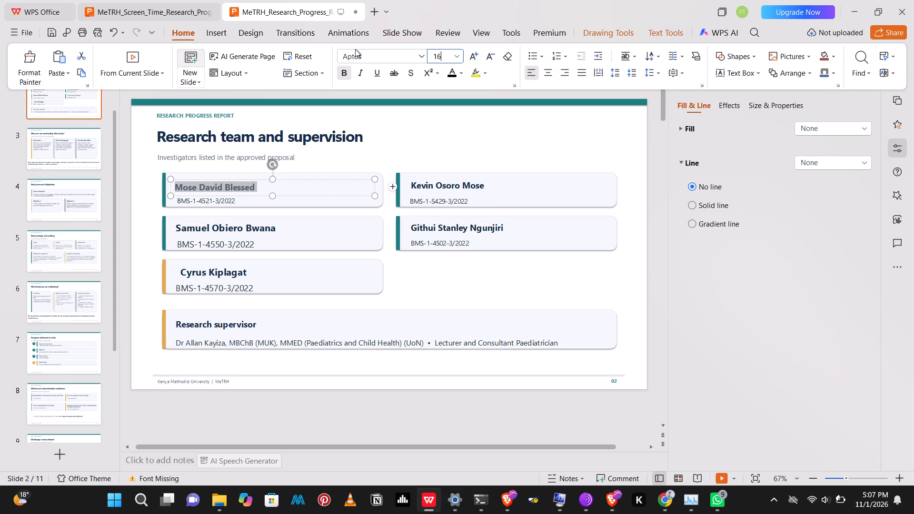
key("BackSpace")
key("8")
key("Return")
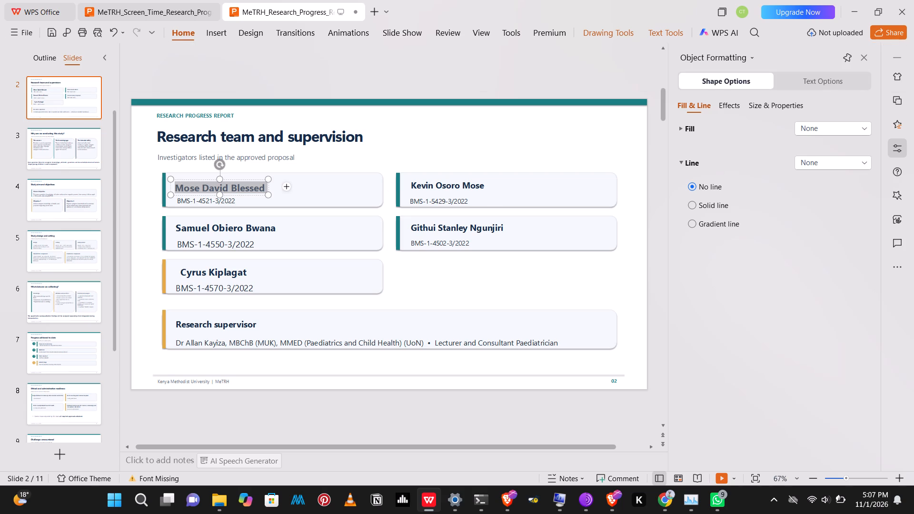
Set the registration number in the first card of slide 2's left column to font size 16.
left_click(231, 202)
key("ctrl+a")
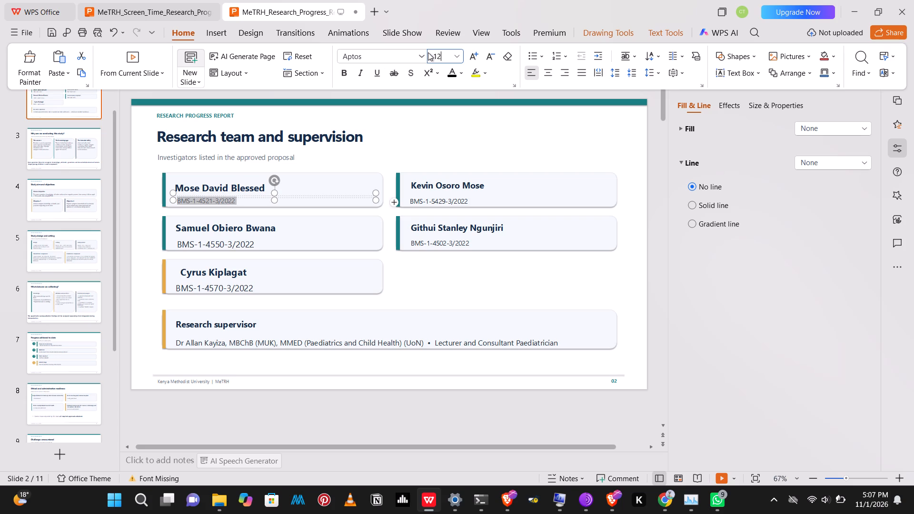
key("BackSpace")
key("6")
key("Return")
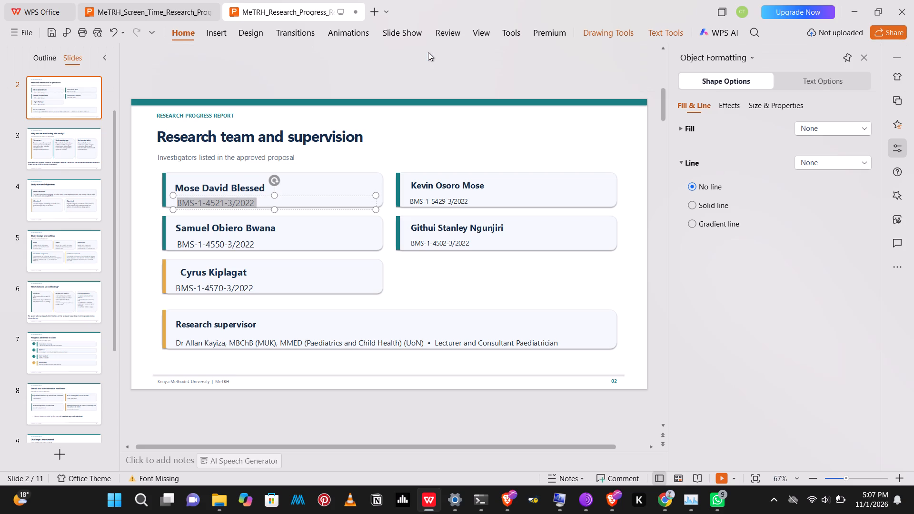
Set the investigator's name in the first card of slide 2's right column to font size 18.
left_click(407, 142)
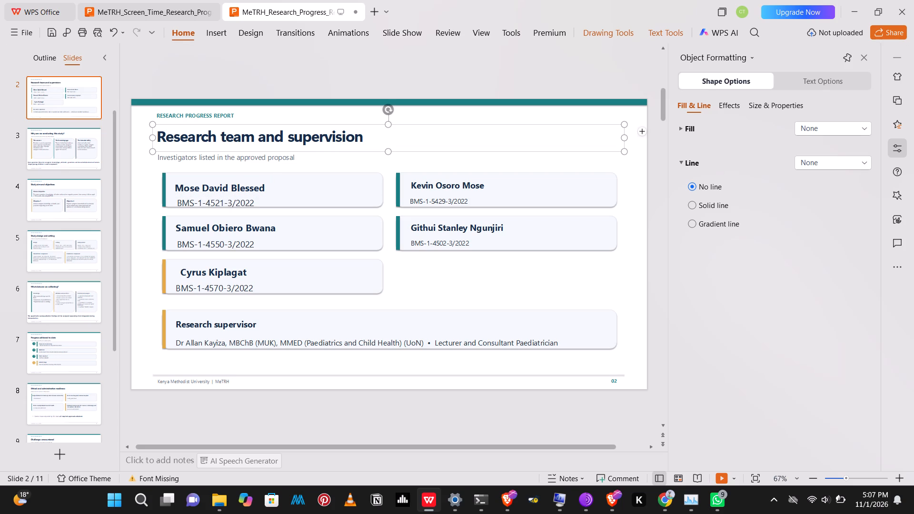
left_click(442, 187)
key("ctrl+a")
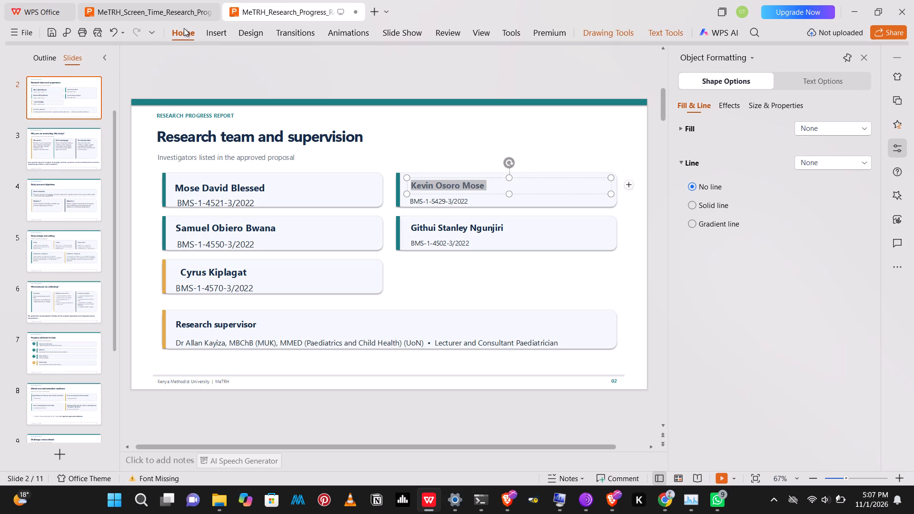
key("BackSpace")
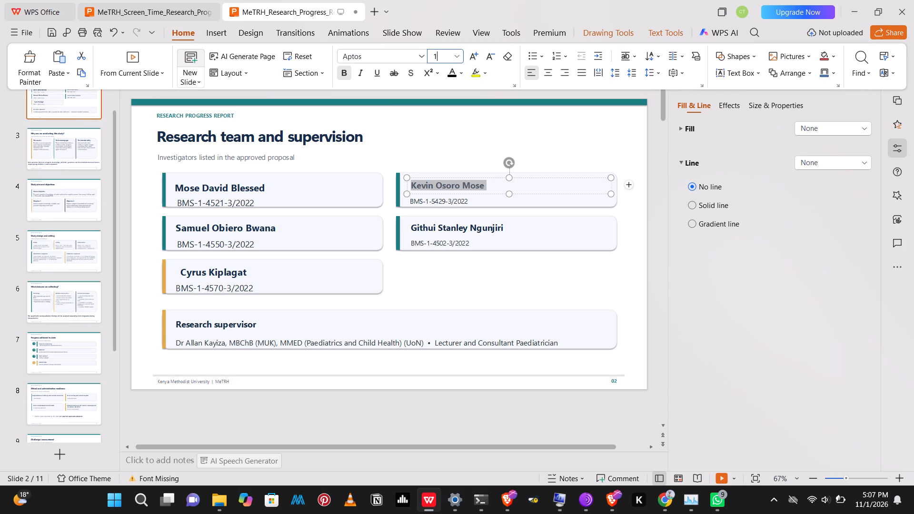
key("8")
key("Return")
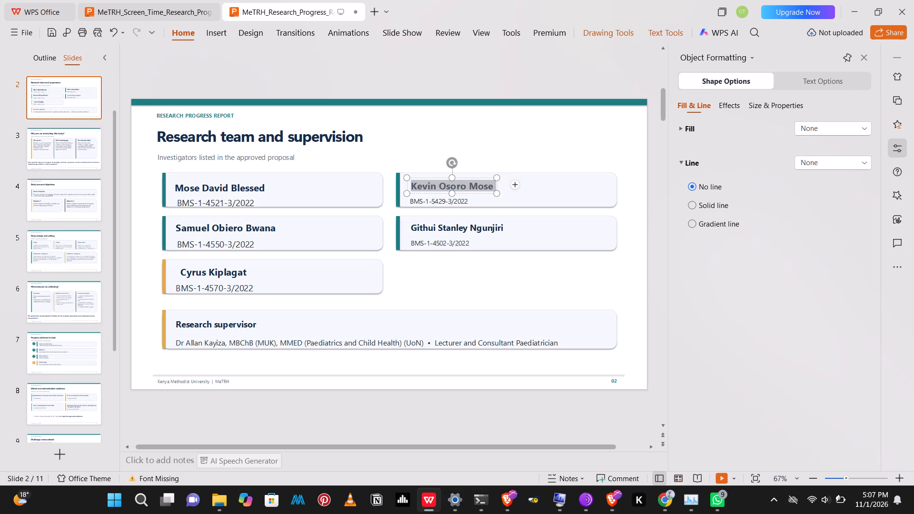
Set the registration number in the first card of slide 2's right column to font size 16.
left_click(438, 199)
key("ctrl+a")
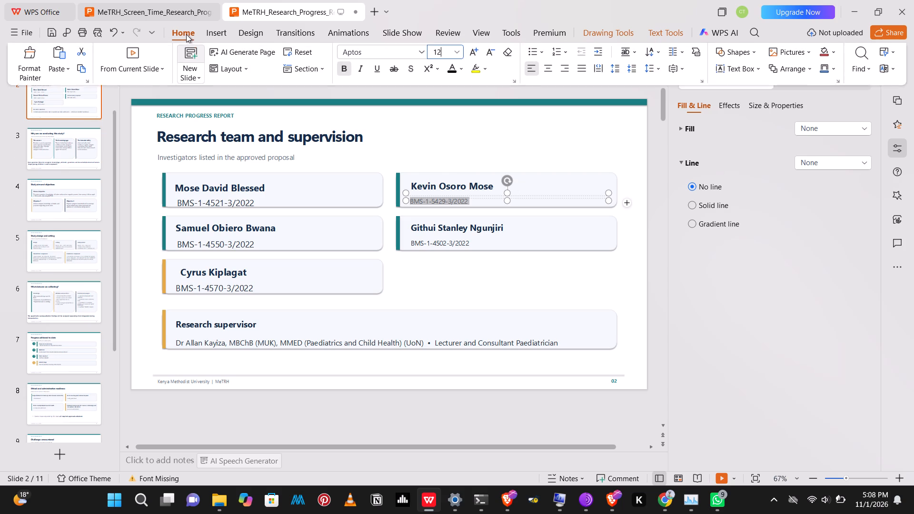
key("BackSpace")
key("6")
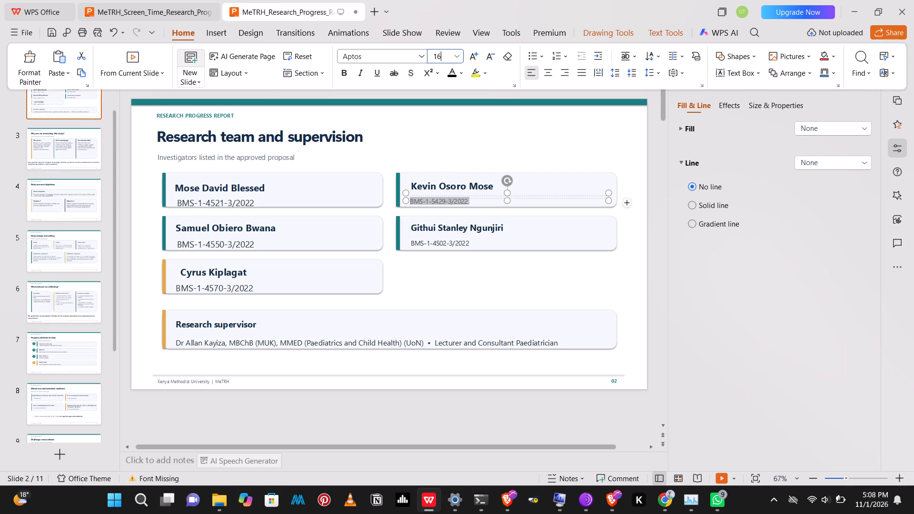
key("Return")
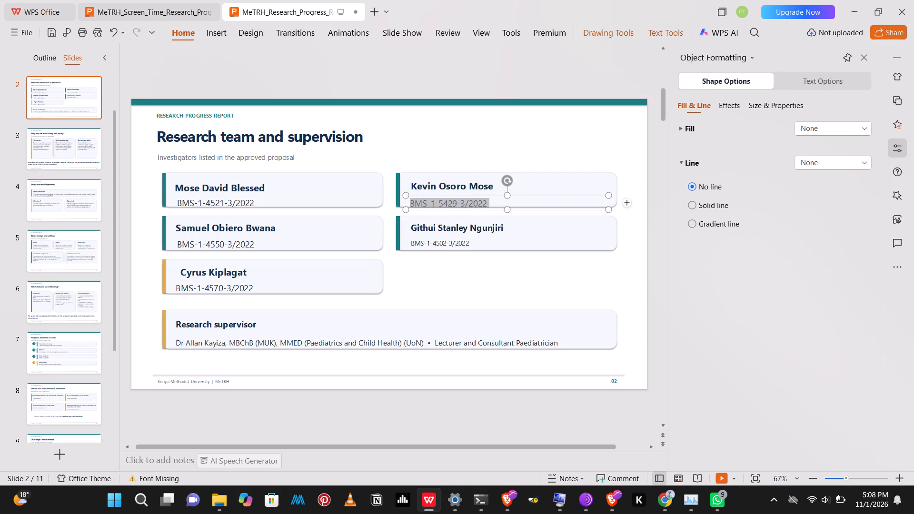
Set the supervisor's name and qualifications text in the "Research supervisor" card on slide 2 to font size 18.
left_click(217, 341)
key("ctrl+a")
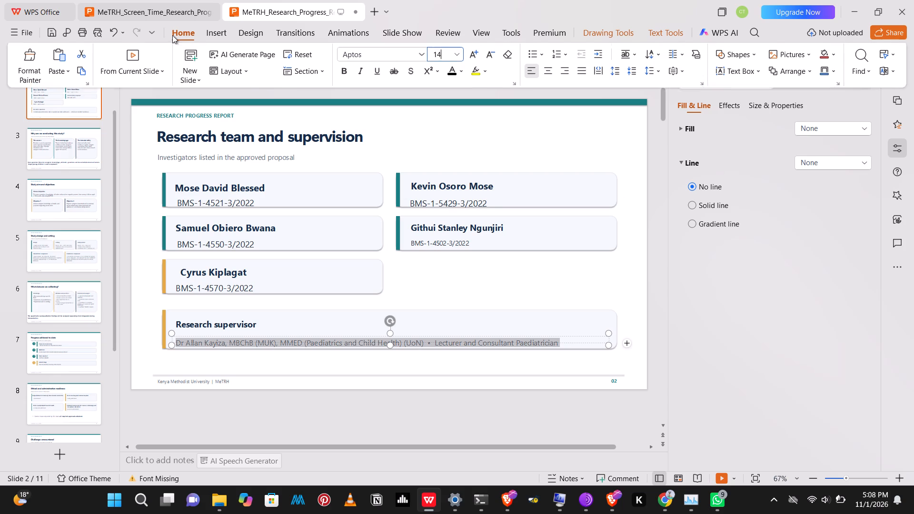
key("BackSpace")
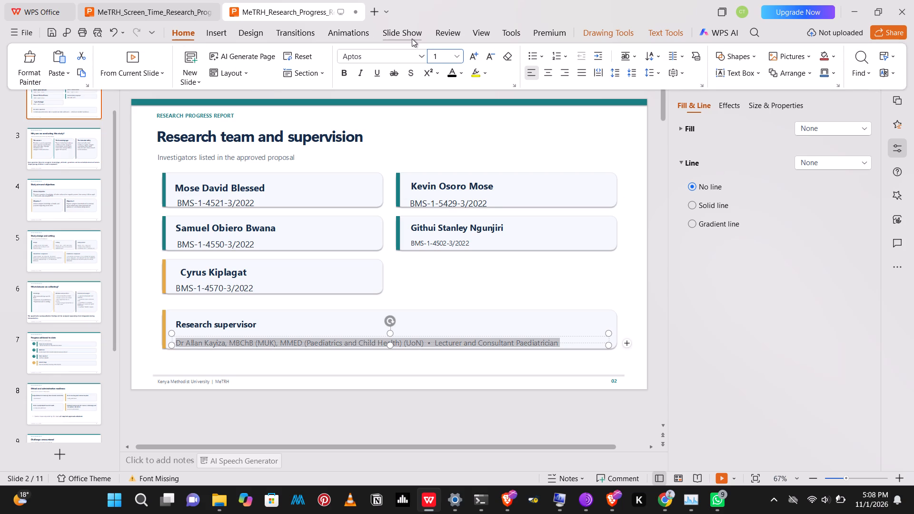
key("8")
key("Return")
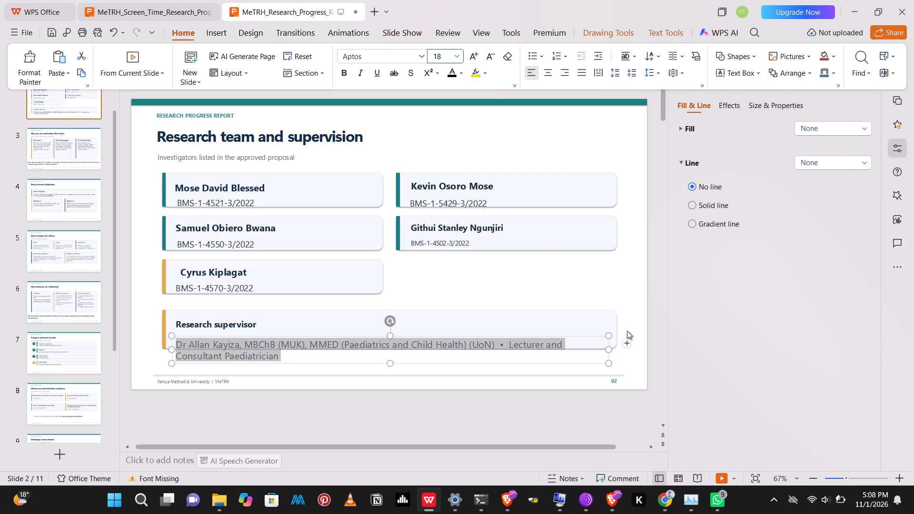
left_click(628, 309)
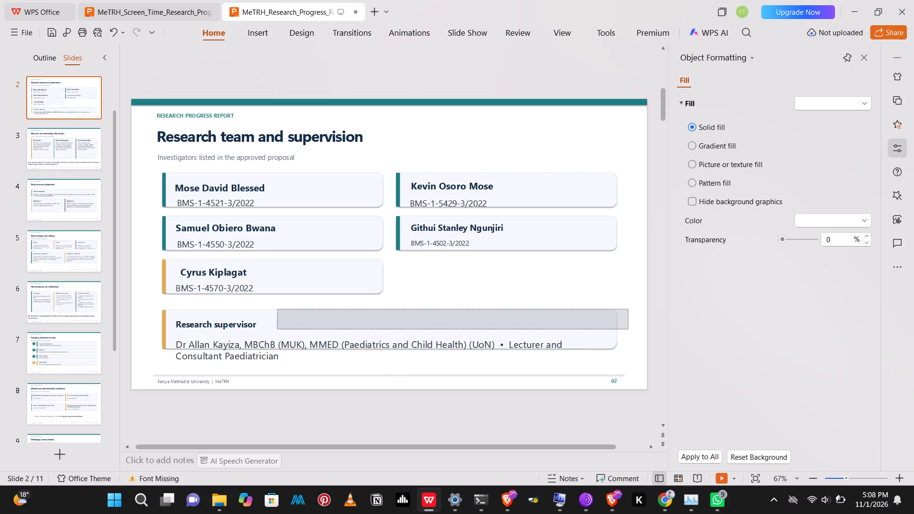
left_click(451, 288)
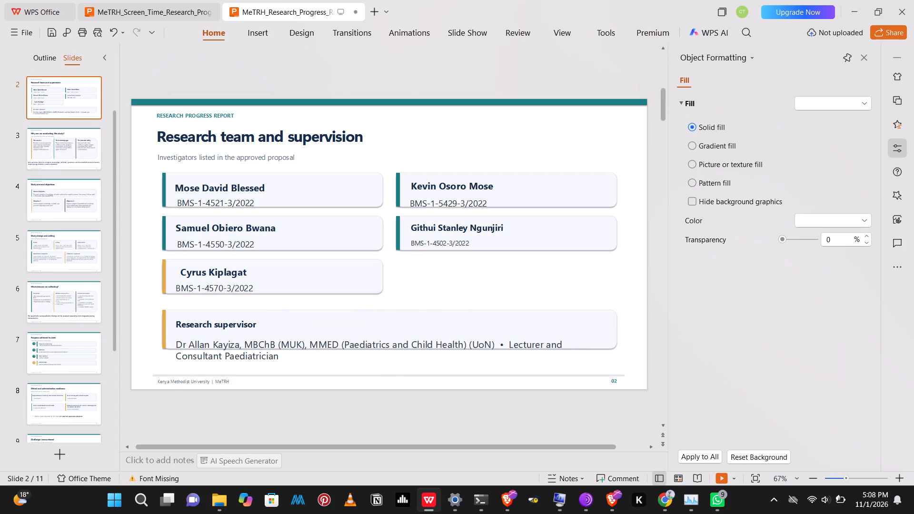
Move the supervisor's name and qualifications text upward so it sits closer beneath the "Research supervisor" heading on slide 2.
left_click(239, 344)
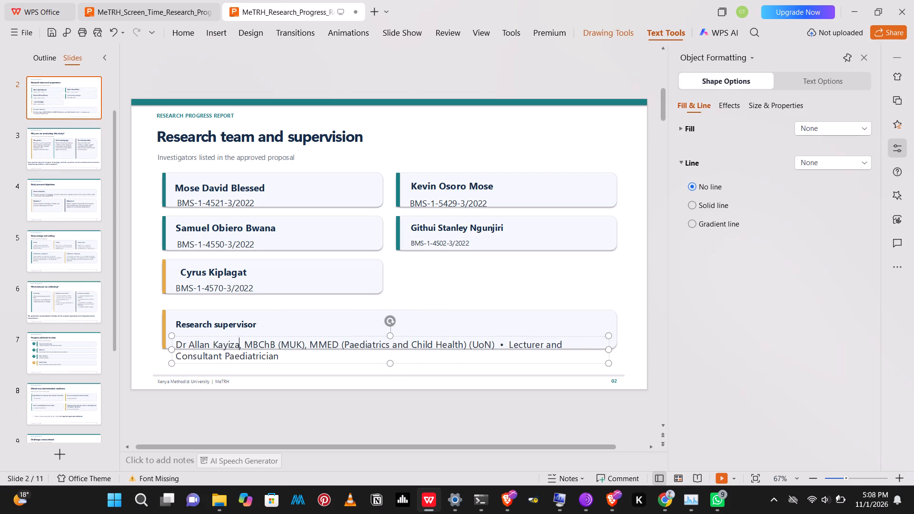
left_click_drag(266, 336, 263, 331)
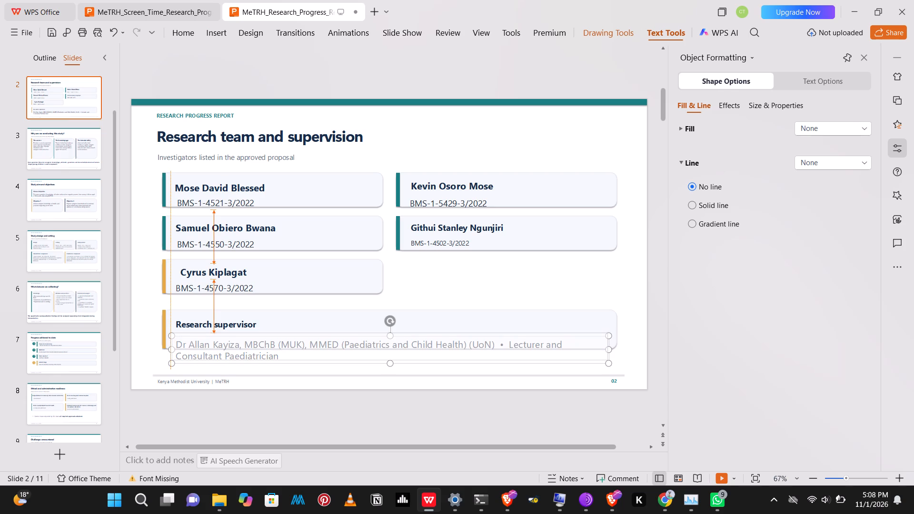
left_click_drag(263, 331, 263, 329)
Move the "Research supervisor" heading slightly upward within its card on slide 2.
left_click(239, 322)
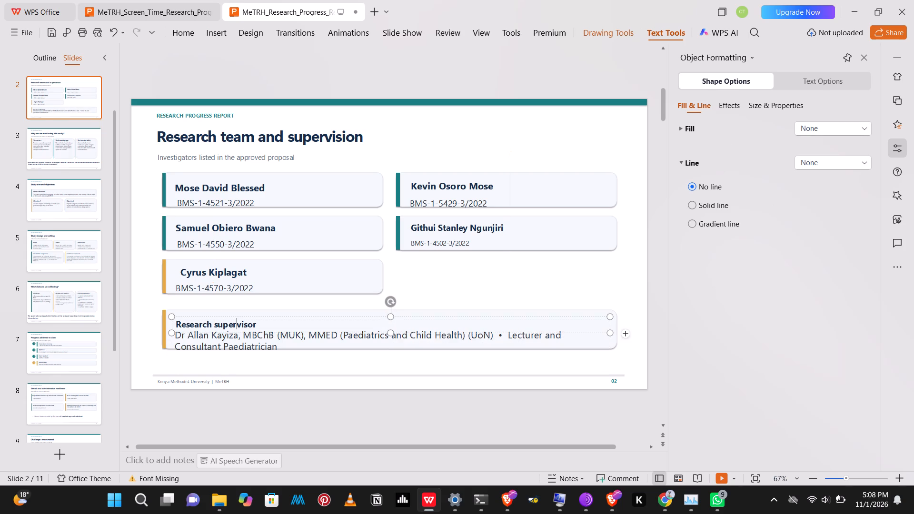
left_click(239, 316)
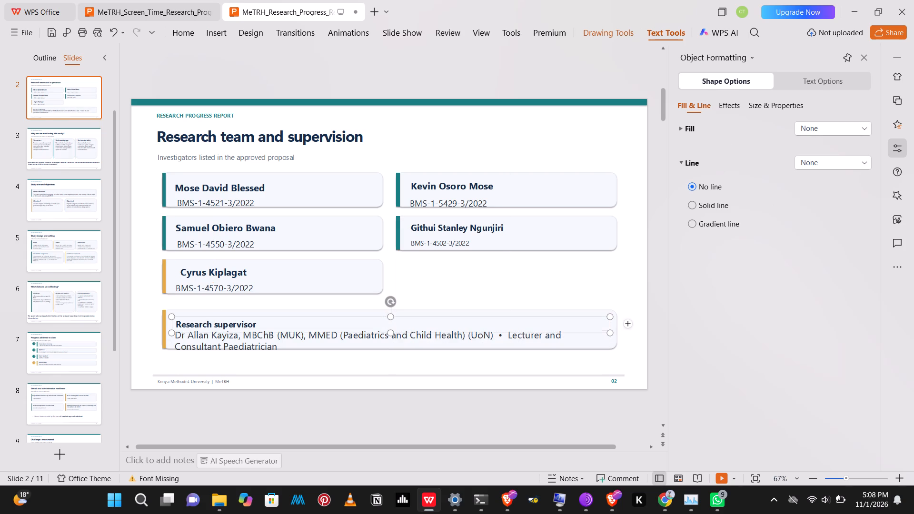
left_click(439, 273)
Set the supervisor's name and qualifications text in the "Research supervisor" card on slide 2 to font size 17.
left_click(318, 322)
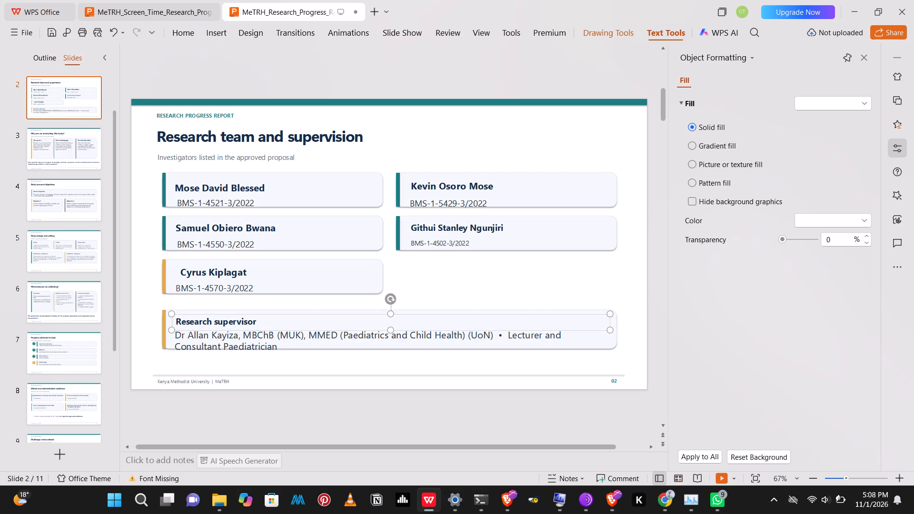
left_click(340, 312)
left_click(266, 337)
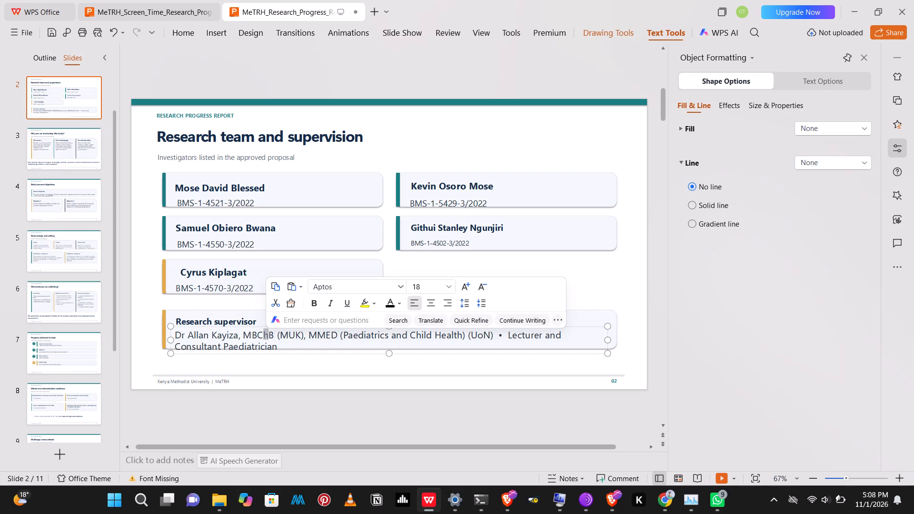
left_click(250, 337)
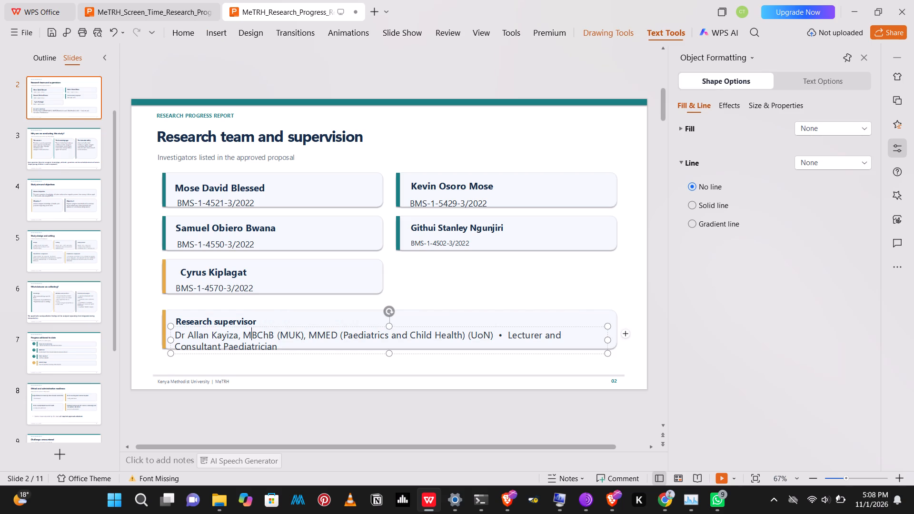
left_click(309, 326)
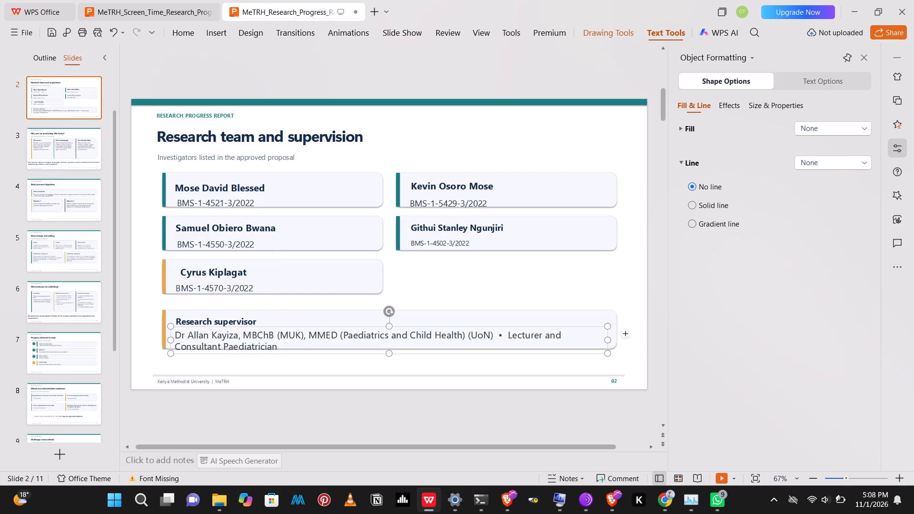
key("ctrl+a")
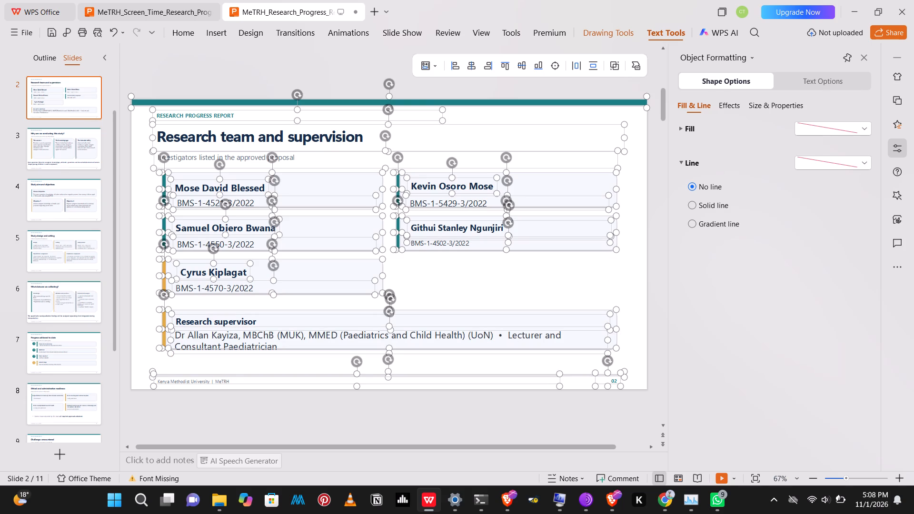
left_click(518, 298)
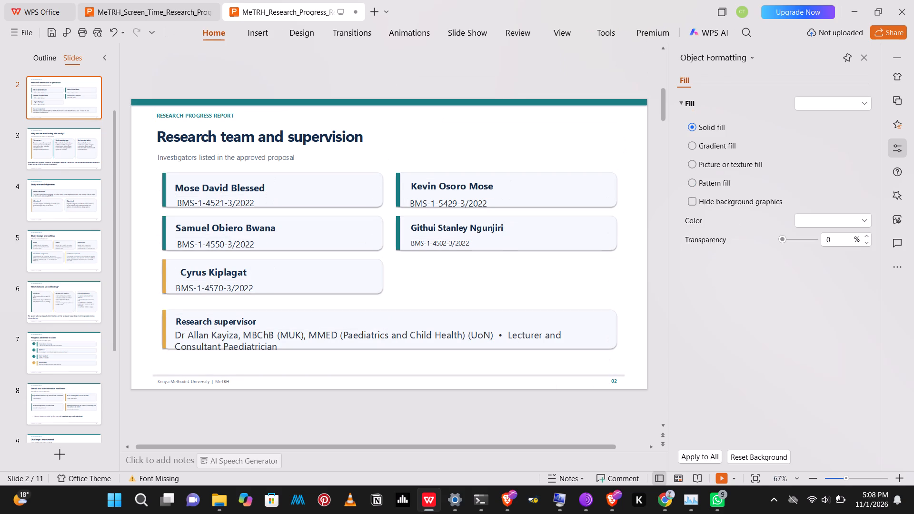
left_click(301, 342)
key("ctrl+a")
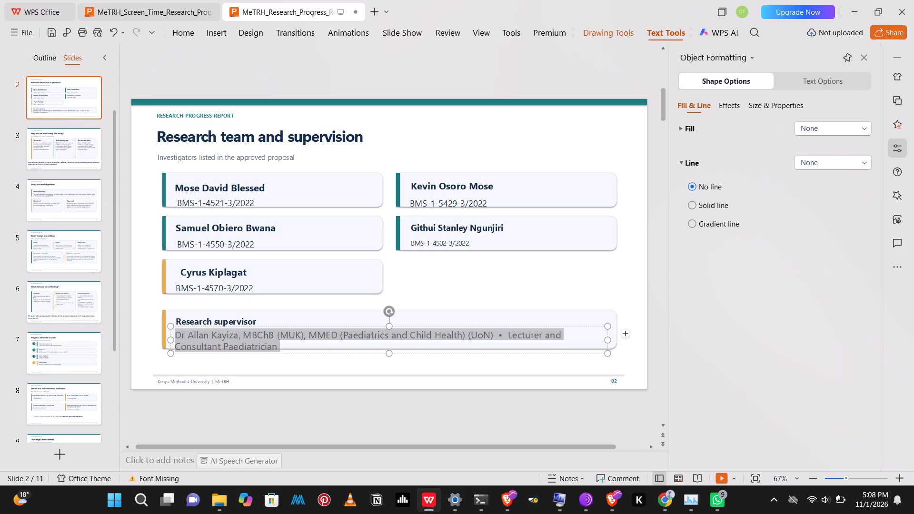
left_click(178, 33)
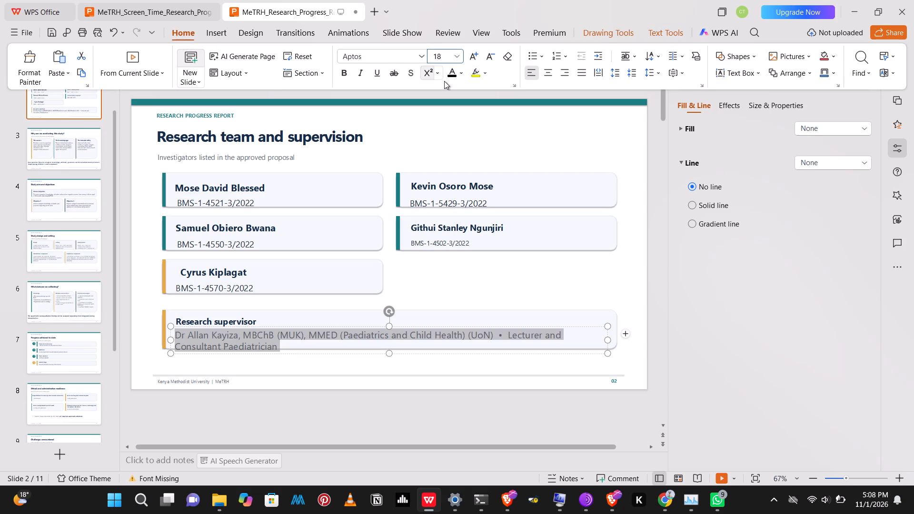
key("BackSpace")
key("7")
key("Return")
left_click(572, 294)
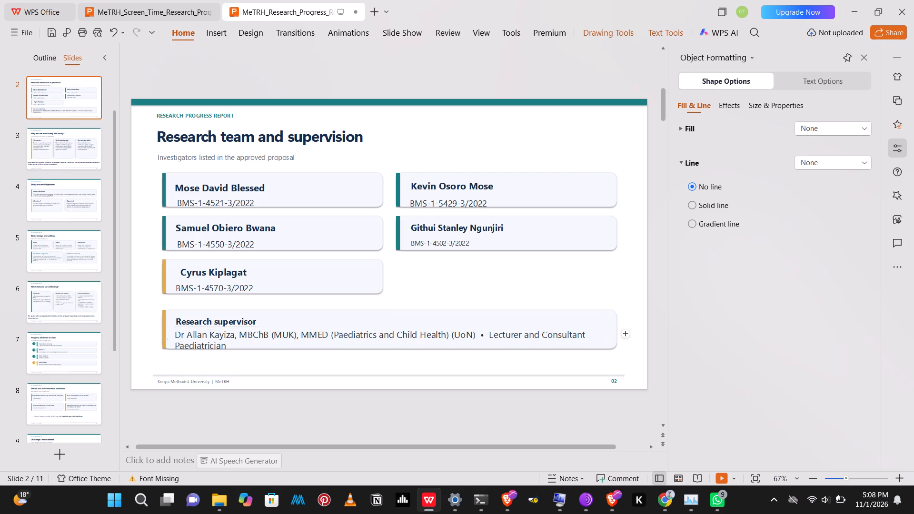
Set the registration number in the second card of slide 2's right column to font size 16.
left_click(453, 241)
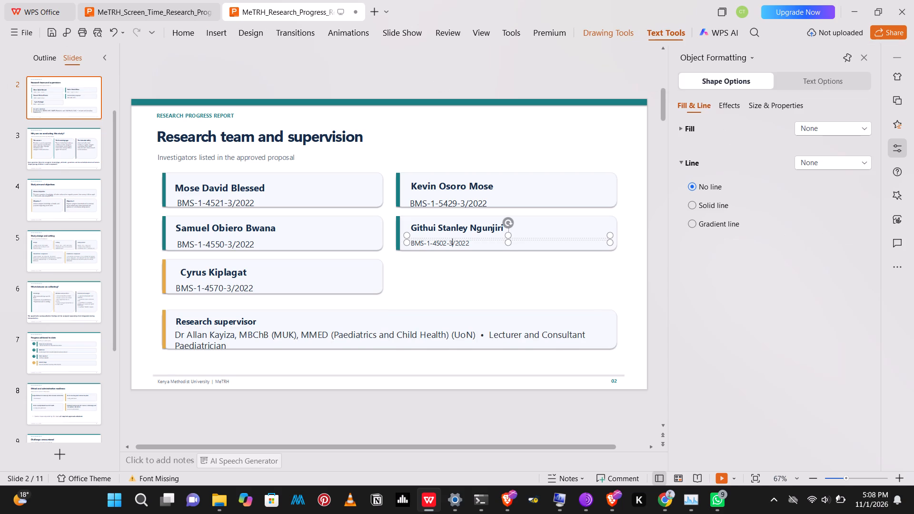
key("ctrl+a")
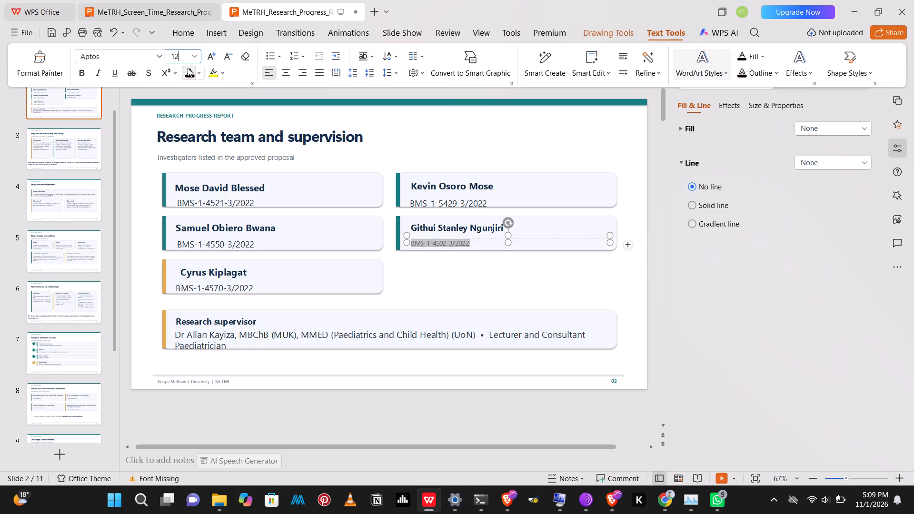
key("BackSpace")
key("7")
key("BackSpace")
key("6")
key("Return")
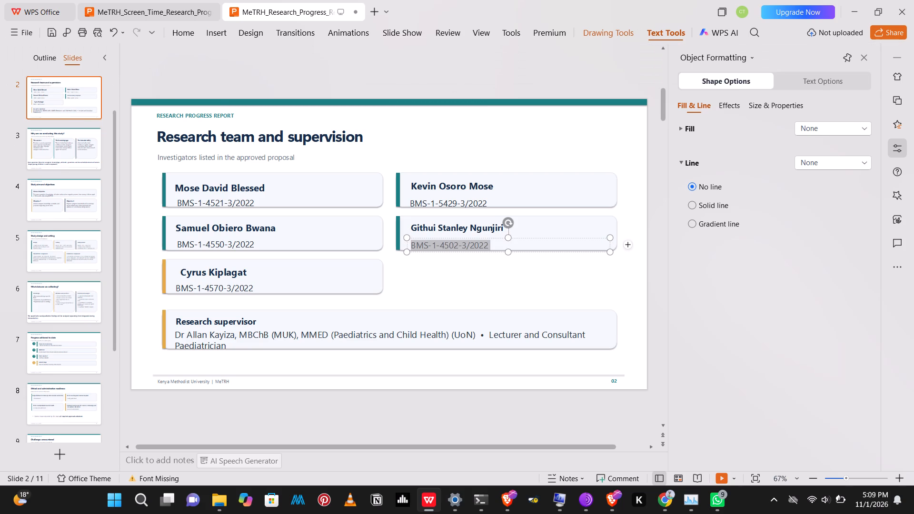
left_click(472, 269)
Move the registration number in the second card of slide 2's right column slightly upward, closer beneath the investigator's name.
left_click(509, 239)
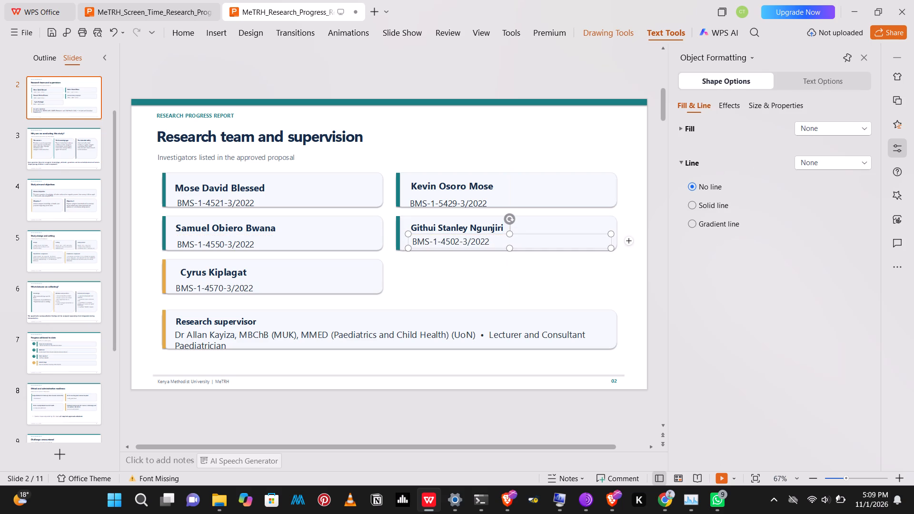
left_click(703, 299)
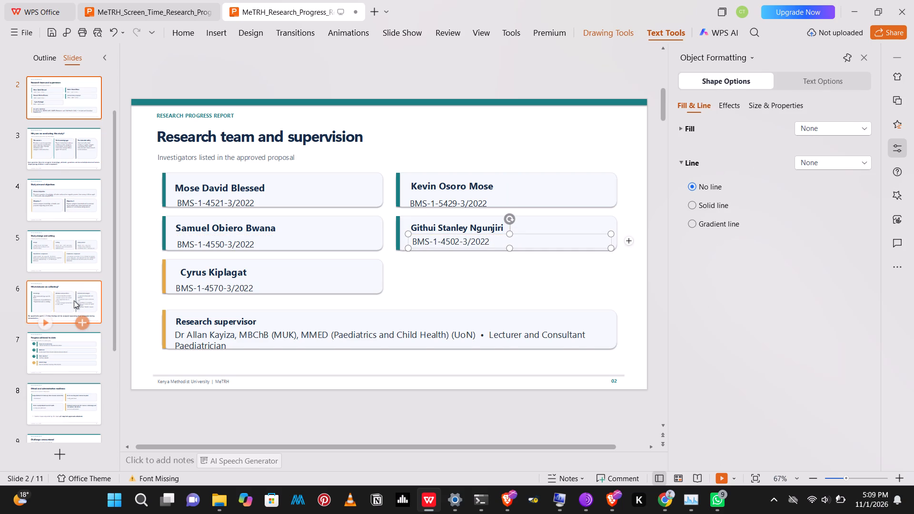
Set the description text in the "Approvals" card on slide 7 to font size 16.
left_click(70, 303)
key("Down")
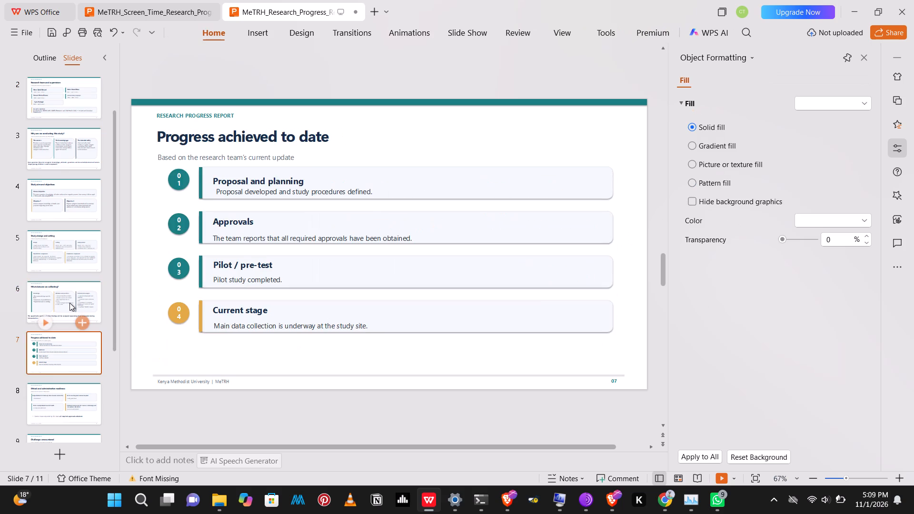
key("Up")
key("Down")
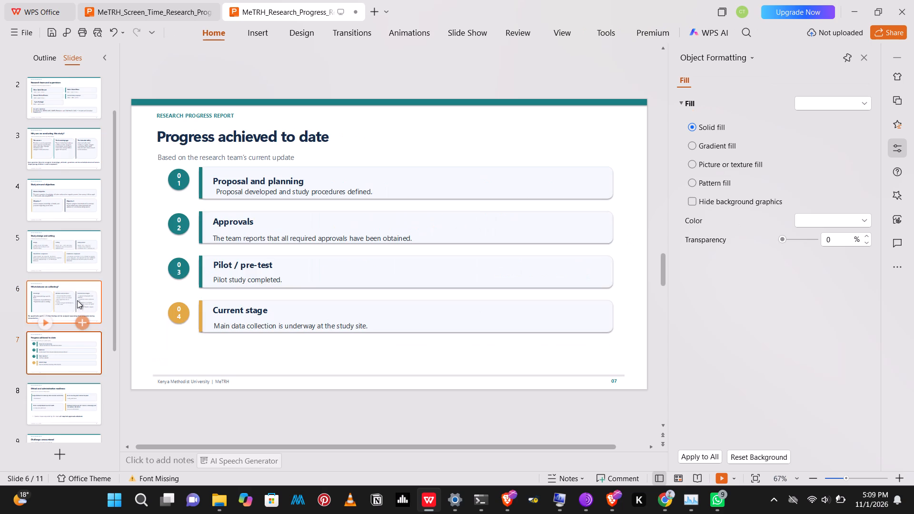
left_click(280, 235)
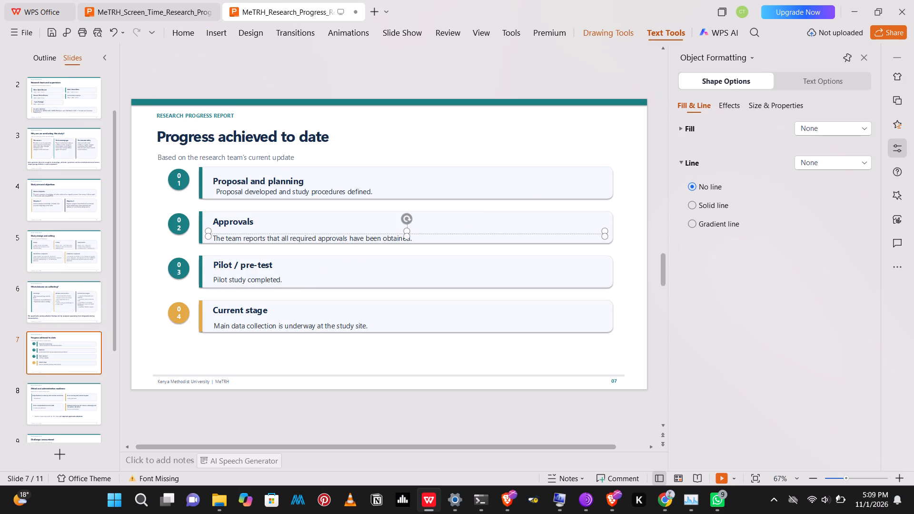
key("ctrl+a")
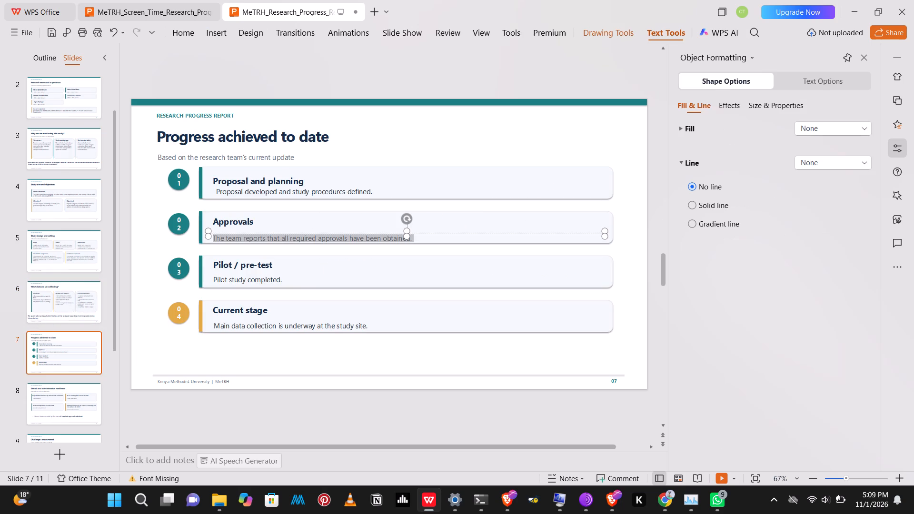
left_click(176, 37)
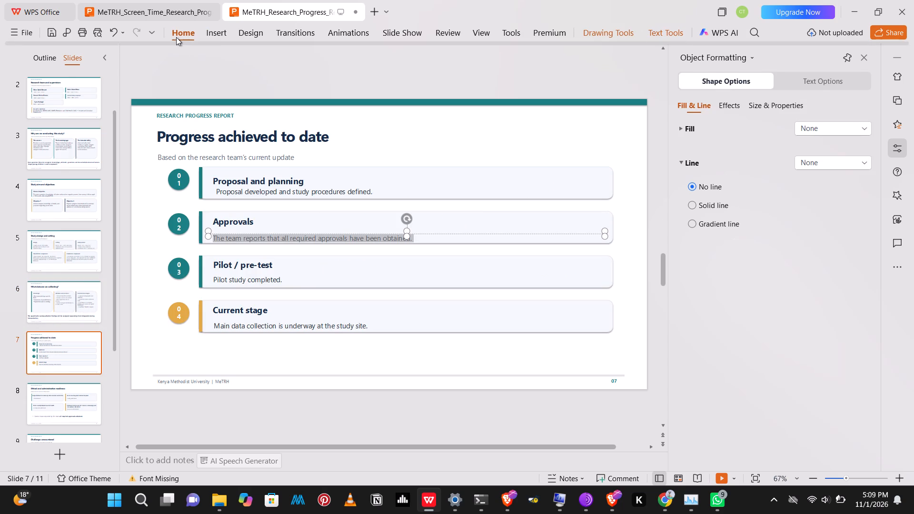
key("BackSpace")
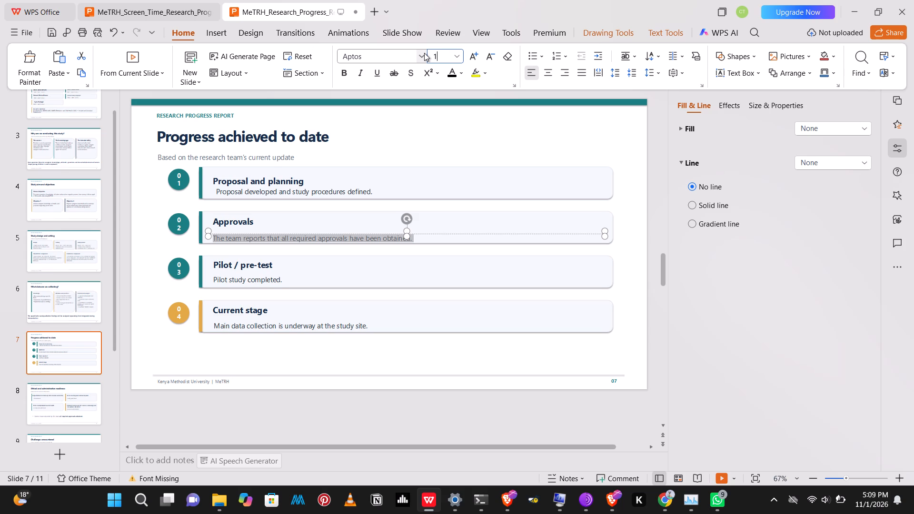
key("6")
key("Return")
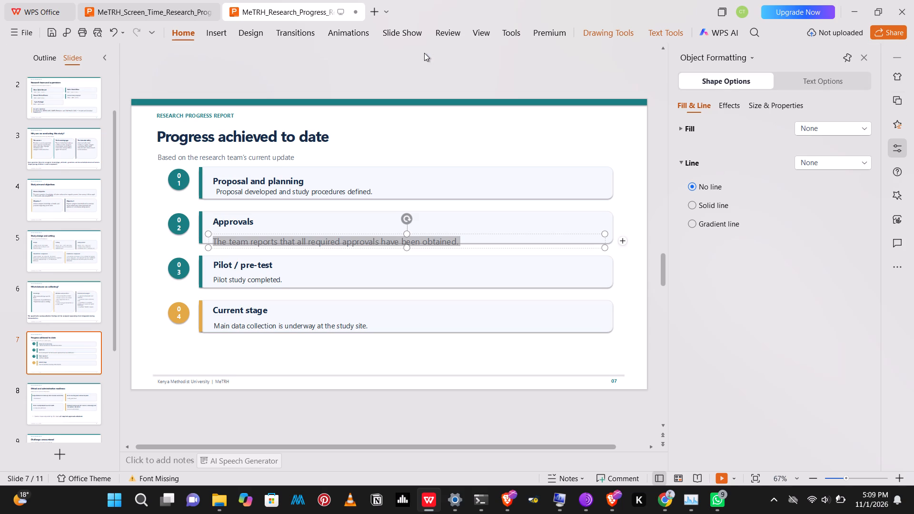
Set the description text in the "Proposal and planning" card on slide 7 to font size 16.
left_click(282, 192)
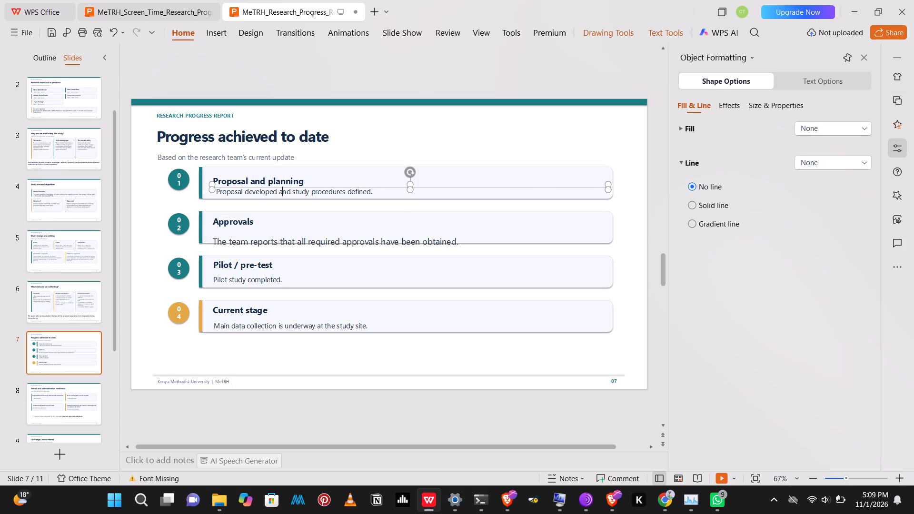
key("ctrl+a")
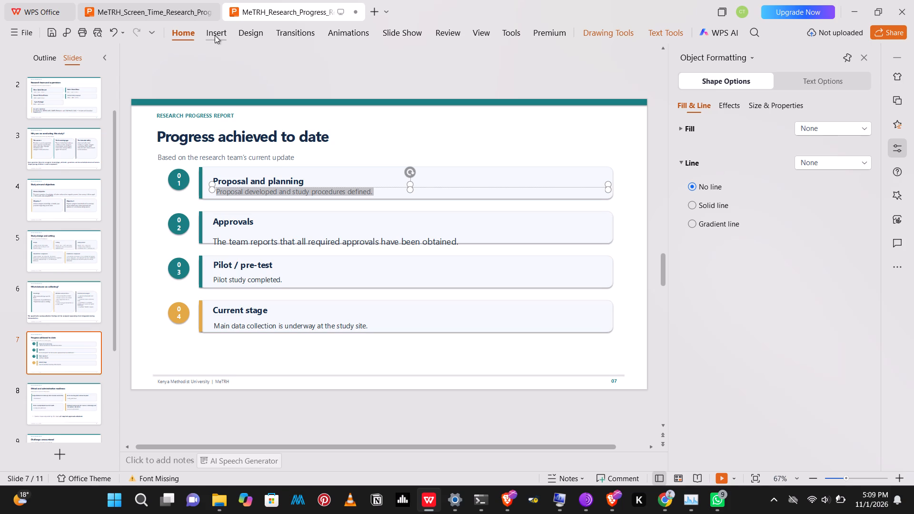
left_click(215, 35)
left_click(182, 38)
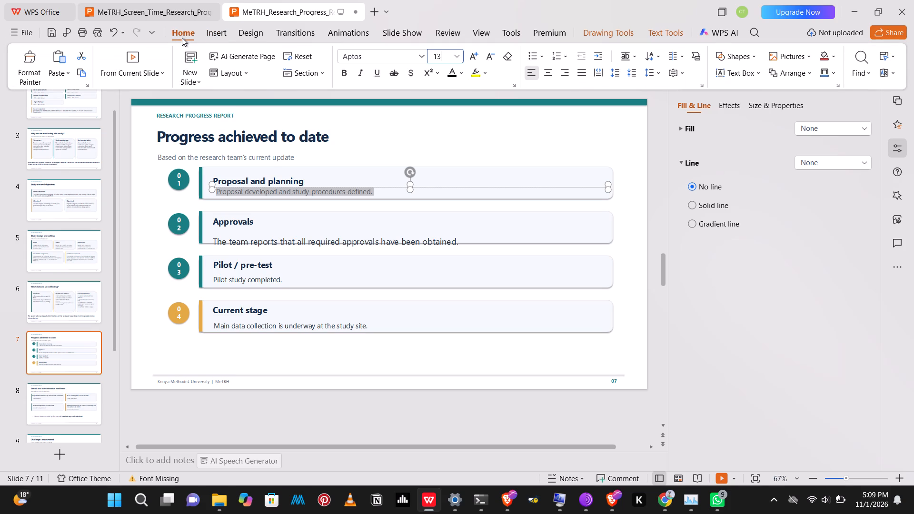
key("BackSpace")
key("6")
key("Return")
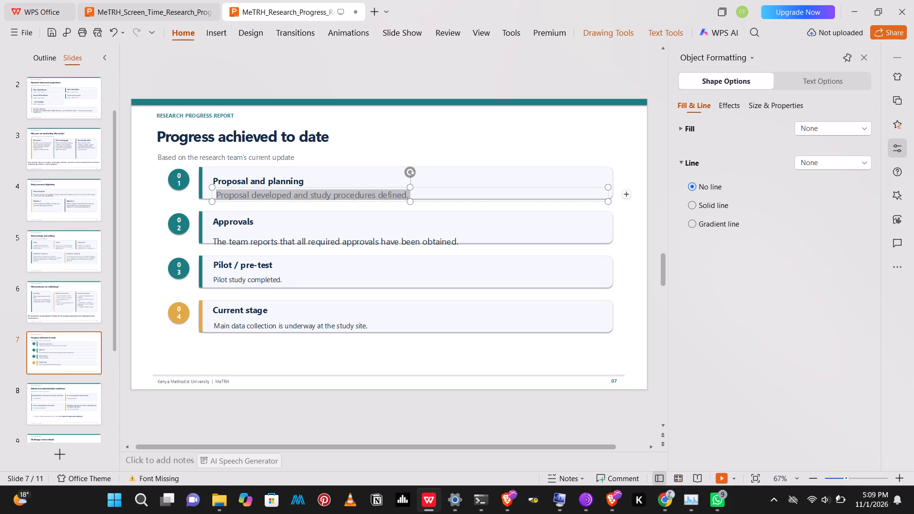
Set the description text in the "Pilot / pre-test" card on slide 7 to font size 16.
left_click(262, 278)
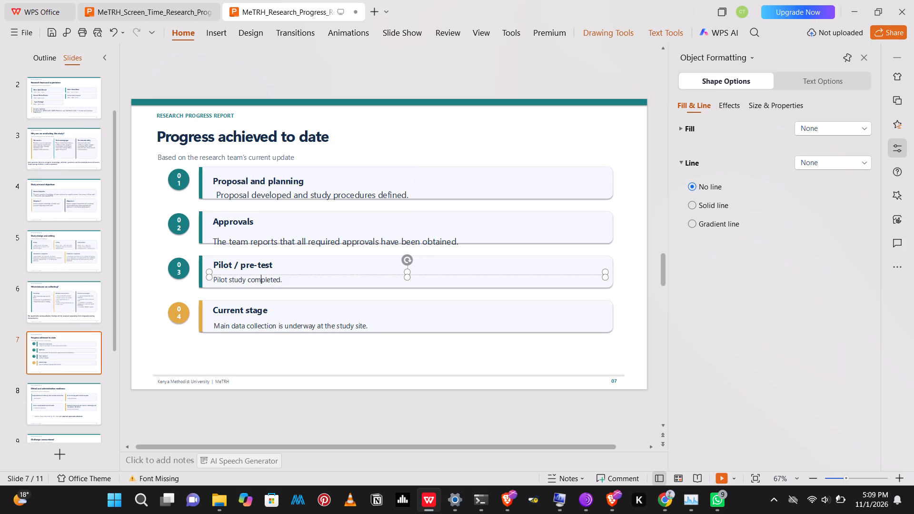
key("ctrl+a")
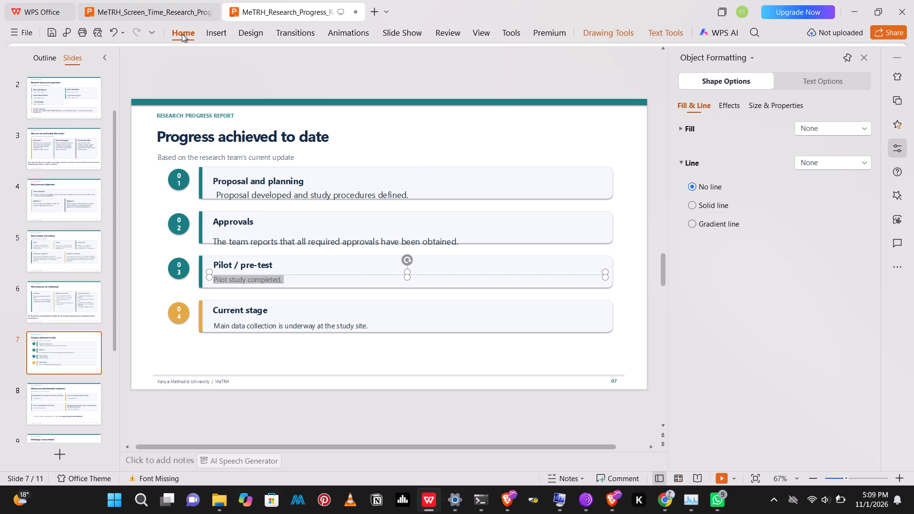
key("BackSpace")
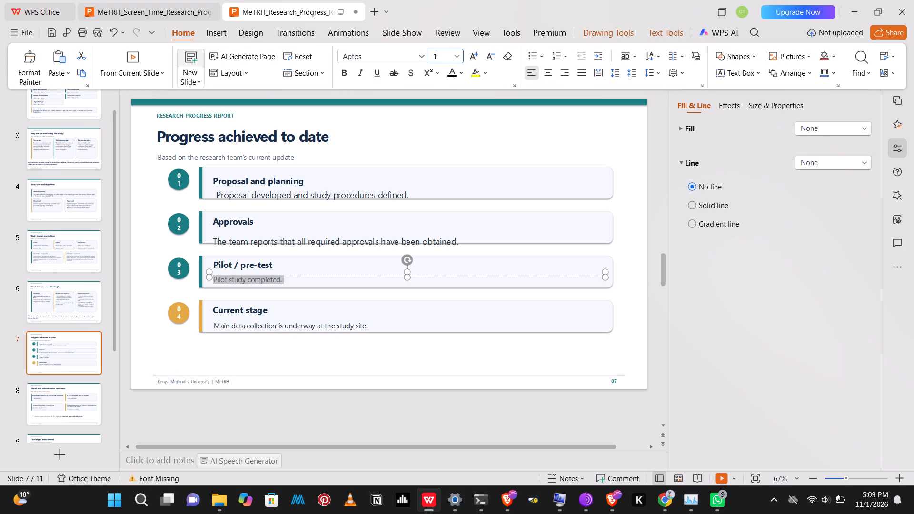
key("6")
key("Return")
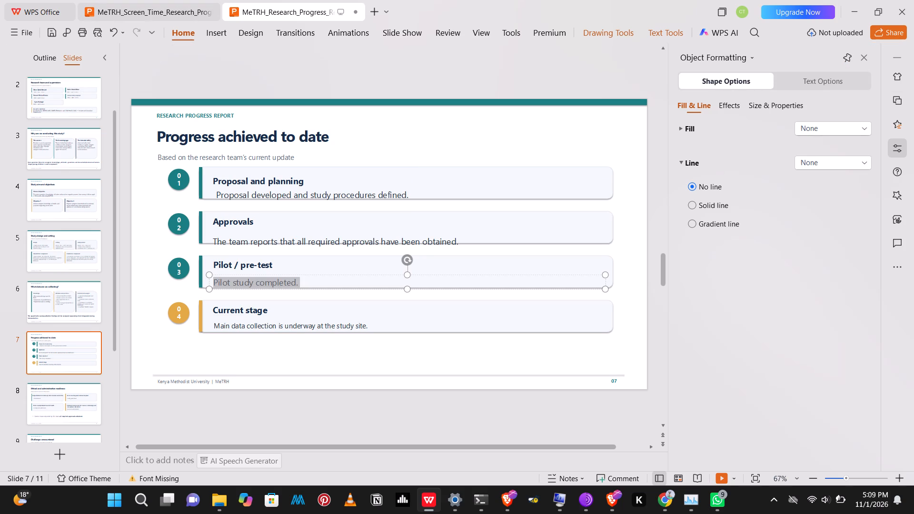
Set the description text in the "Current stage" card on slide 7 to font size 16.
left_click(298, 327)
key("ctrl+a")
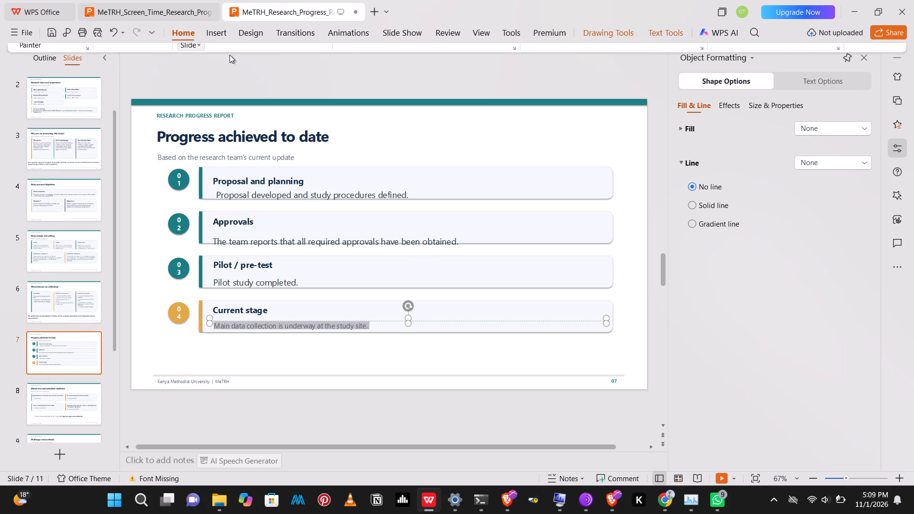
key("BackSpace")
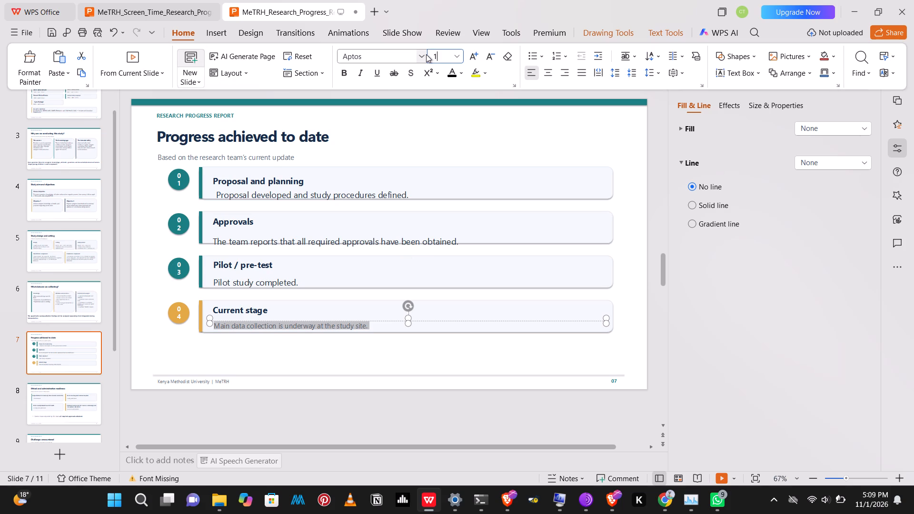
key("6")
key("Return")
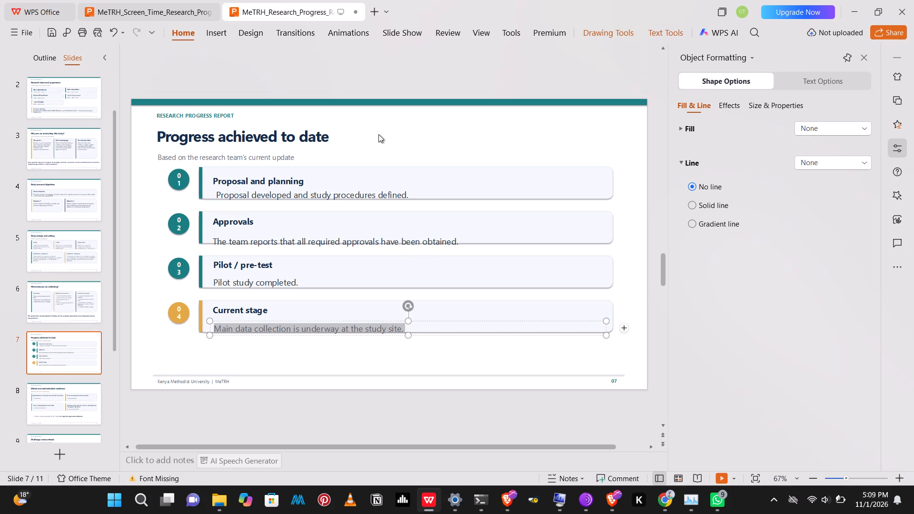
Move the "Current stage" description slightly up and left so its text sits inside the card.
left_click_drag(302, 320, 299, 317)
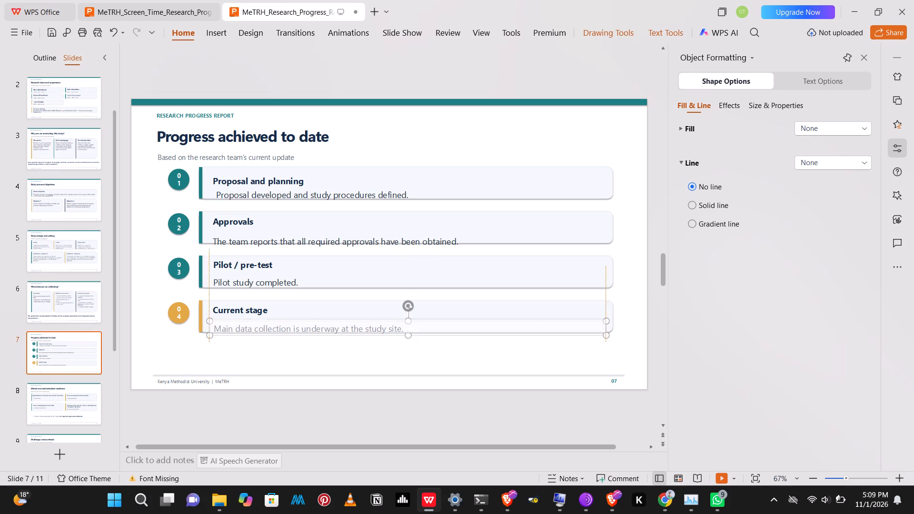
left_click_drag(299, 317, 294, 316)
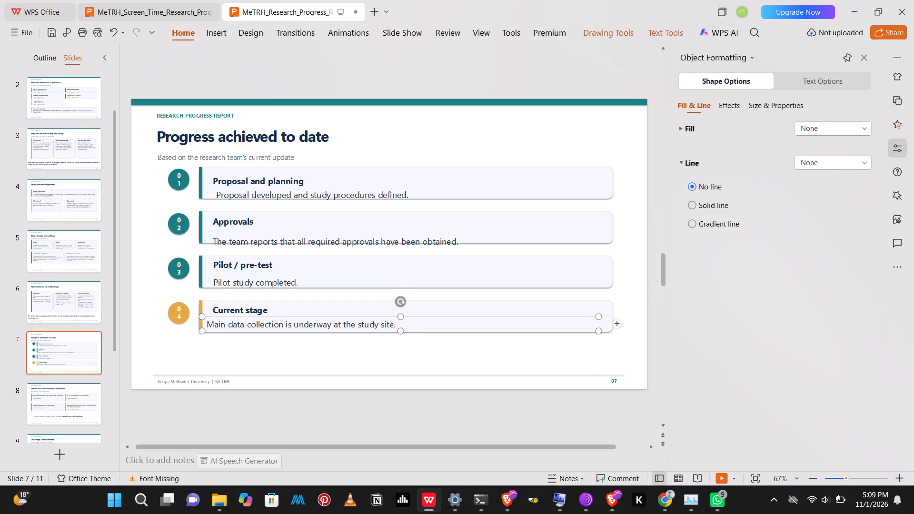
Move the "Pilot / pre-test" description on slide 7 slightly upward, closer beneath its heading.
left_click(269, 285)
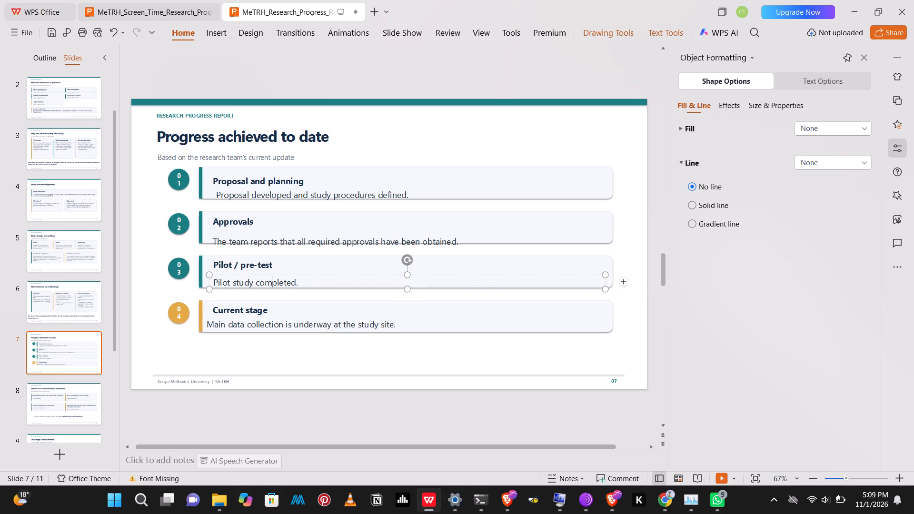
left_click_drag(294, 275, 294, 270)
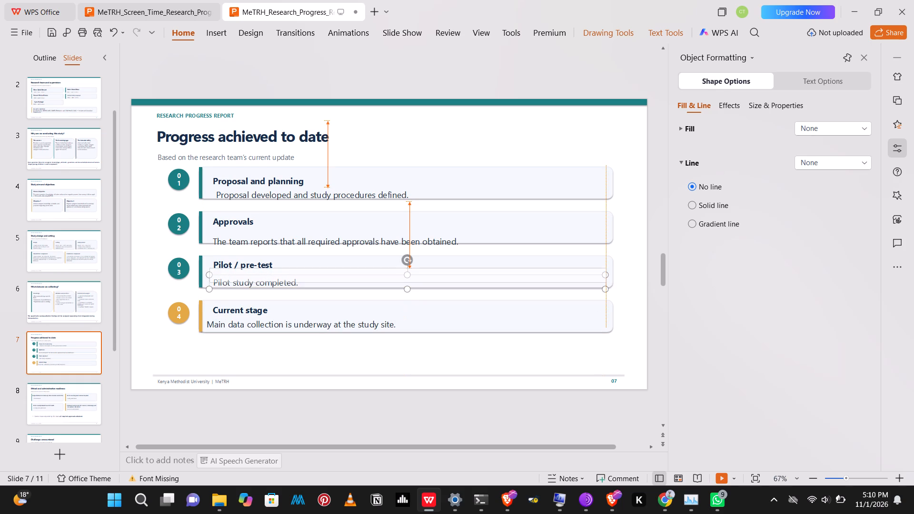
left_click_drag(294, 270, 294, 271)
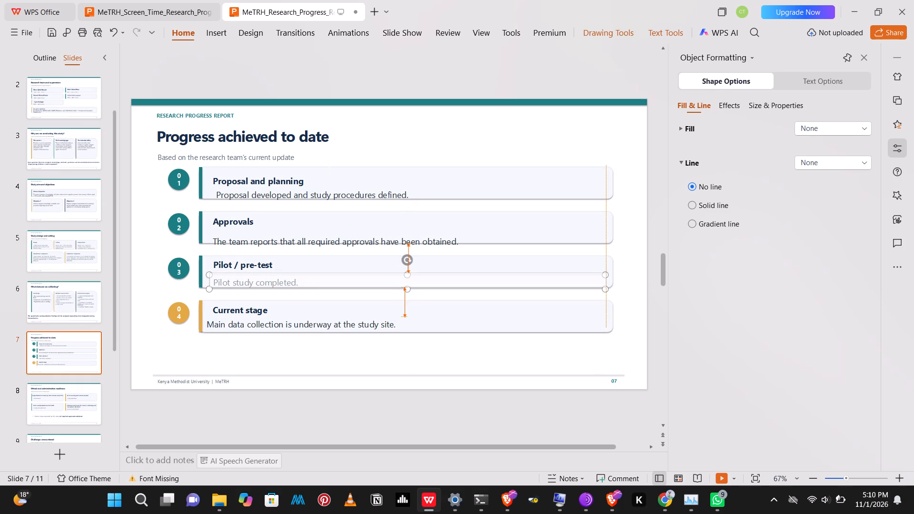
left_click_drag(294, 271, 294, 270)
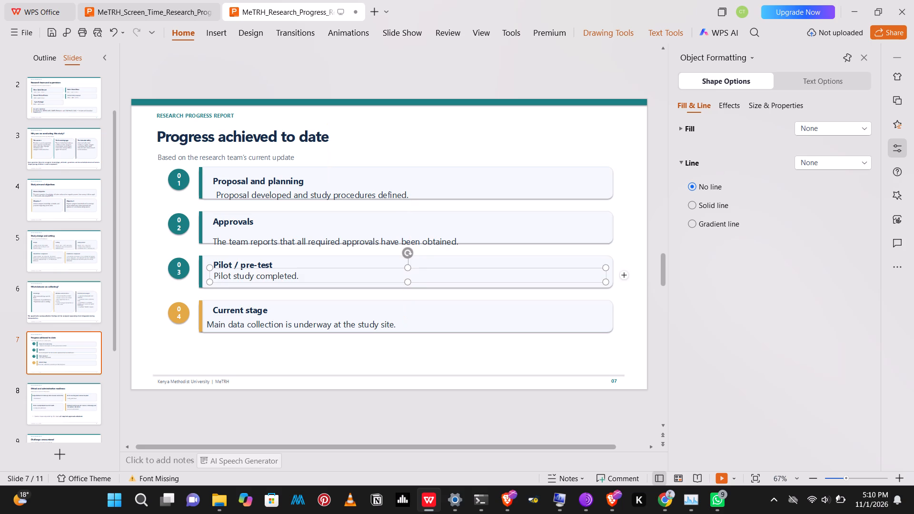
Move the "Approvals" description on slide 7 slightly upward so its text sits inside the card.
left_click(324, 239)
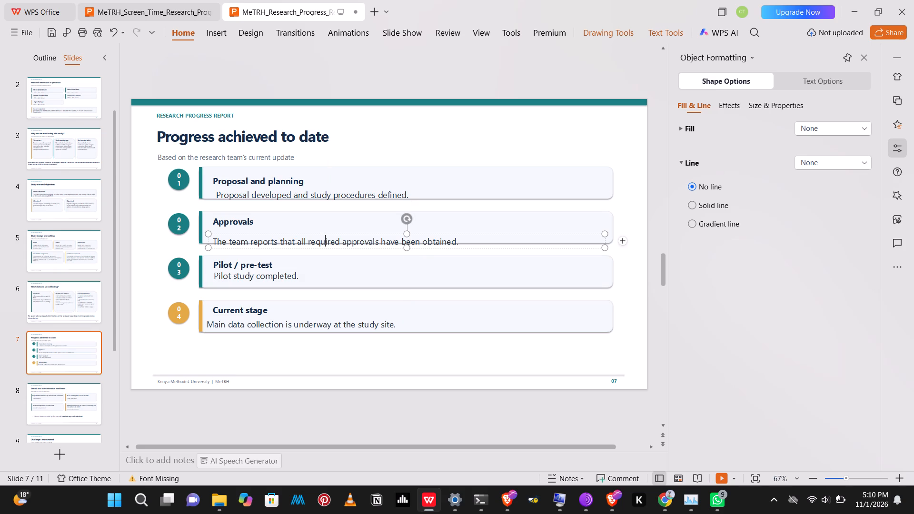
left_click_drag(316, 234, 316, 228)
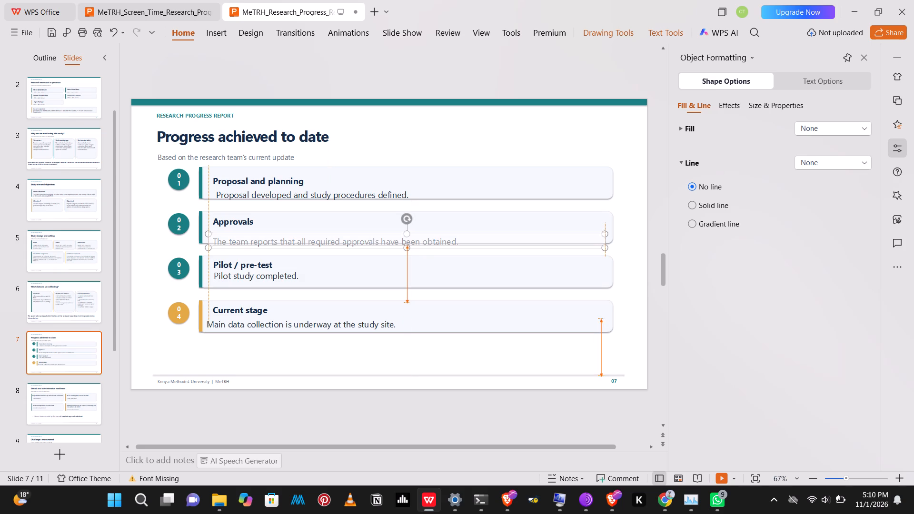
left_click_drag(316, 228, 315, 228)
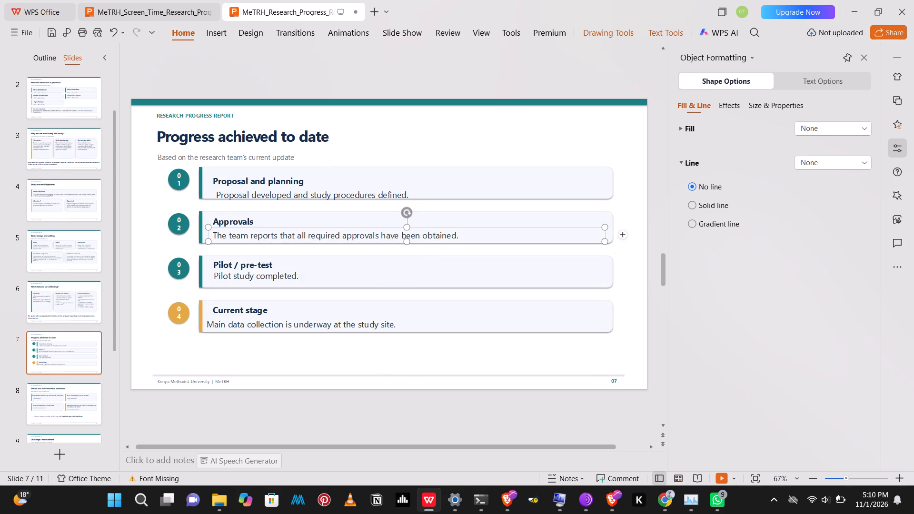
Move the "Proposal and planning" description on slide 7 slightly upward, closer beneath its heading.
left_click(306, 196)
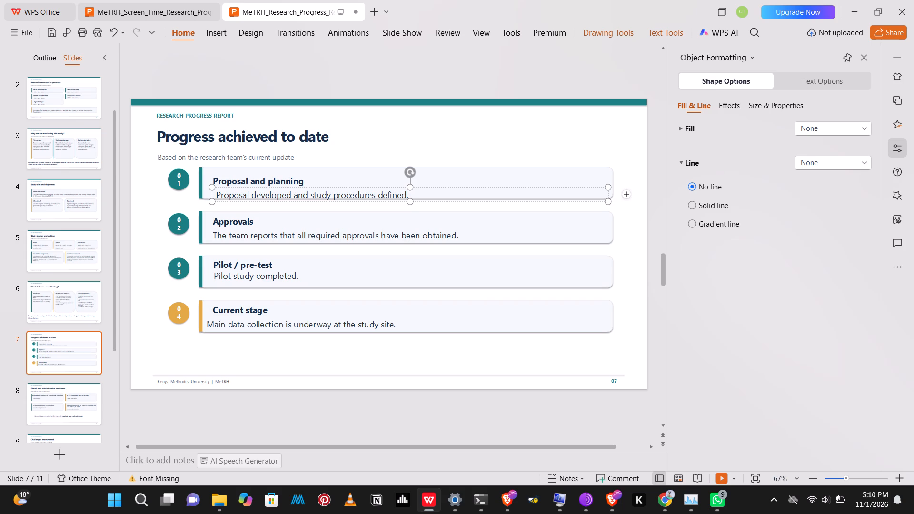
left_click(317, 185)
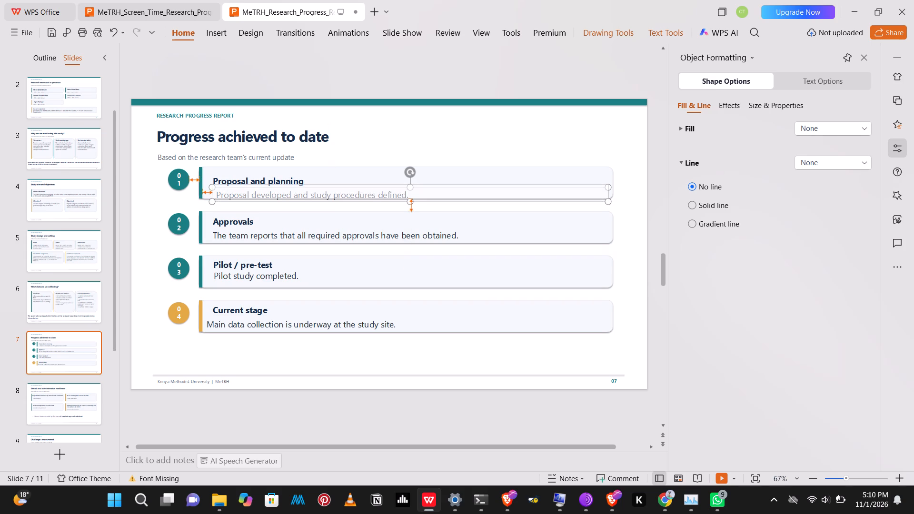
left_click(465, 152)
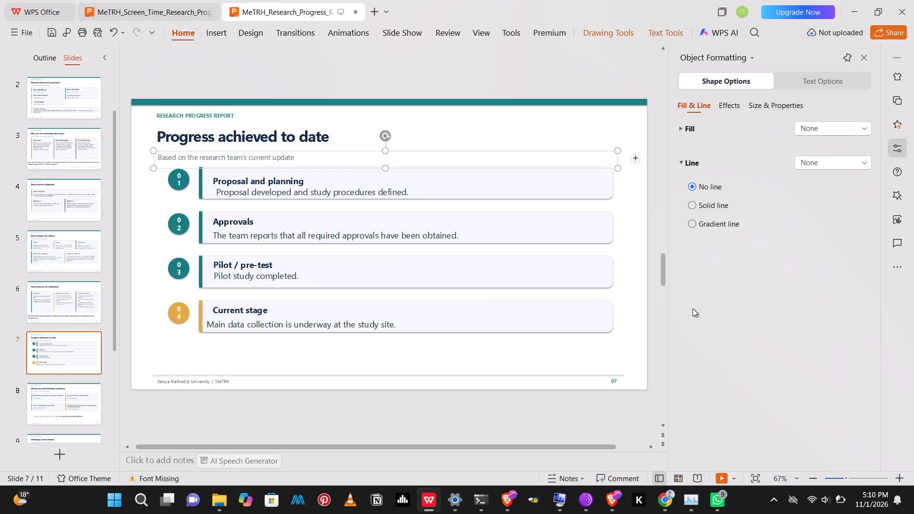
Check the font size of the "County-level permission" text in the Meru County Department of Health card on slide 8.
left_click(57, 399)
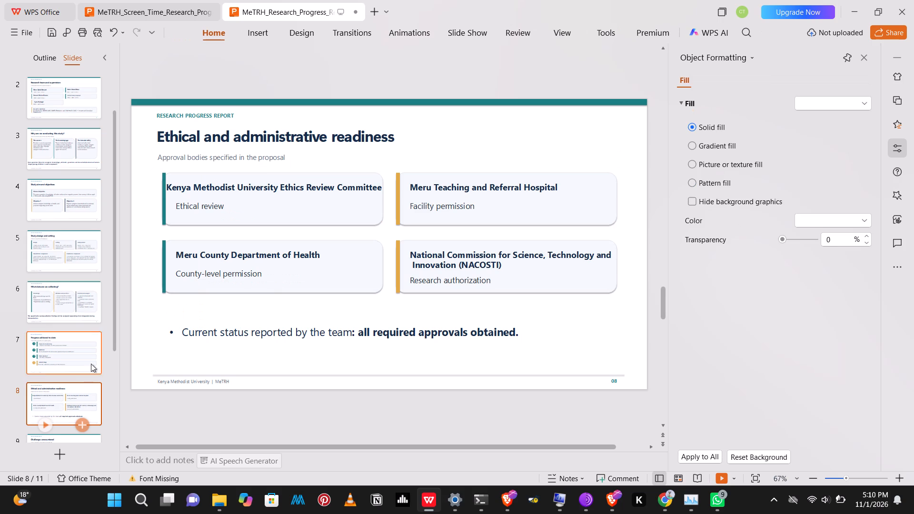
left_click(219, 277)
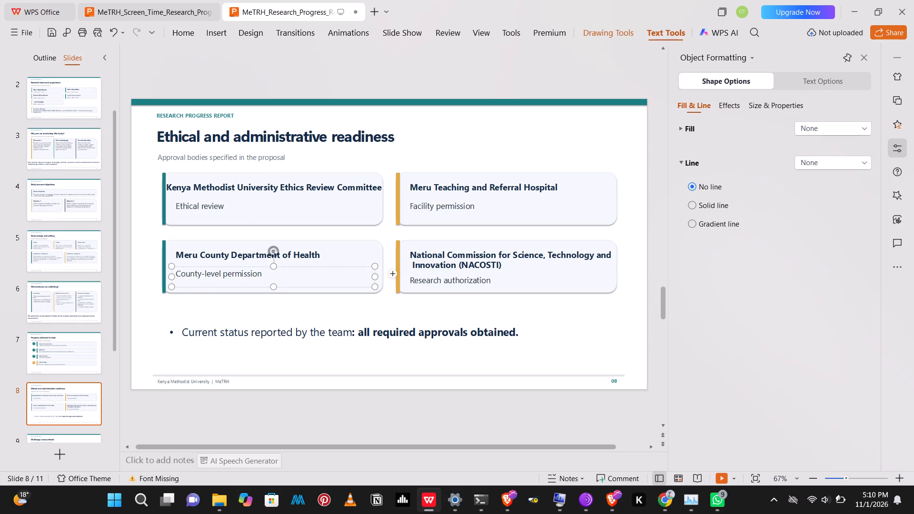
left_click(180, 32)
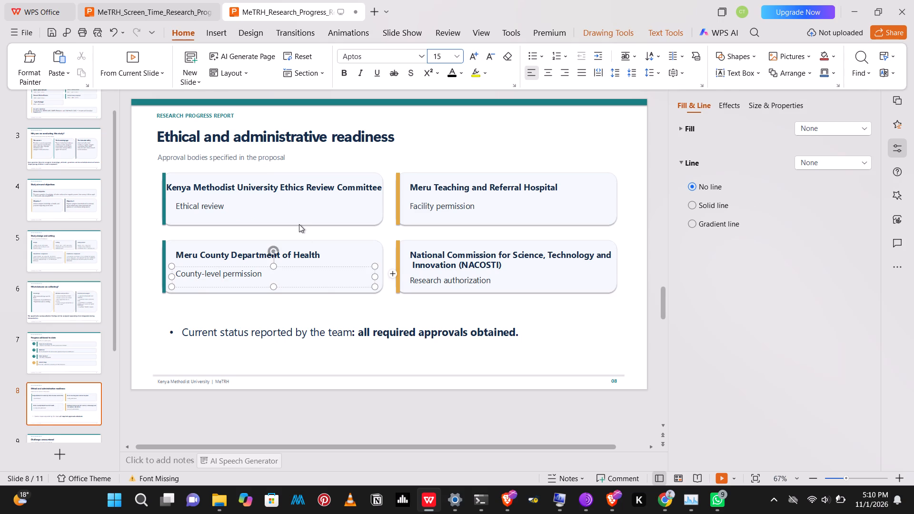
left_click(253, 277)
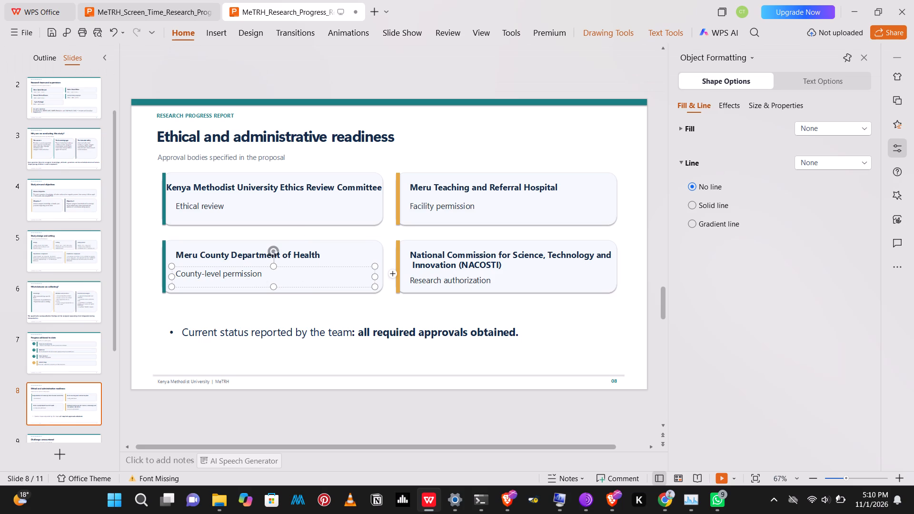
key("Down")
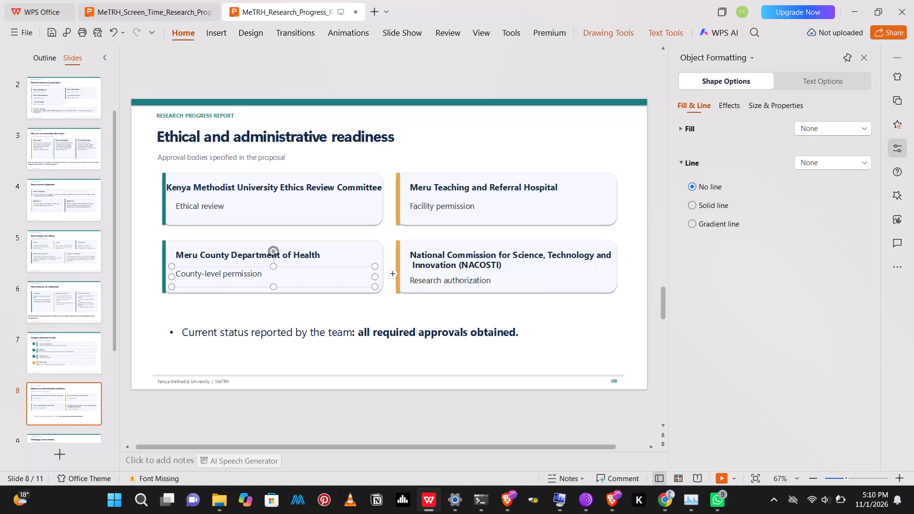
key("ctrl+a")
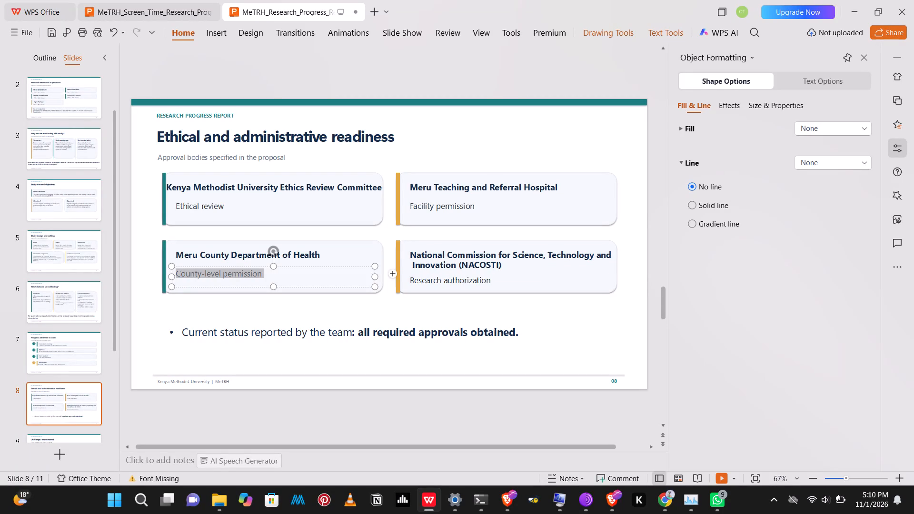
Review the layout and text of slides 7 through 11.
left_click(107, 372)
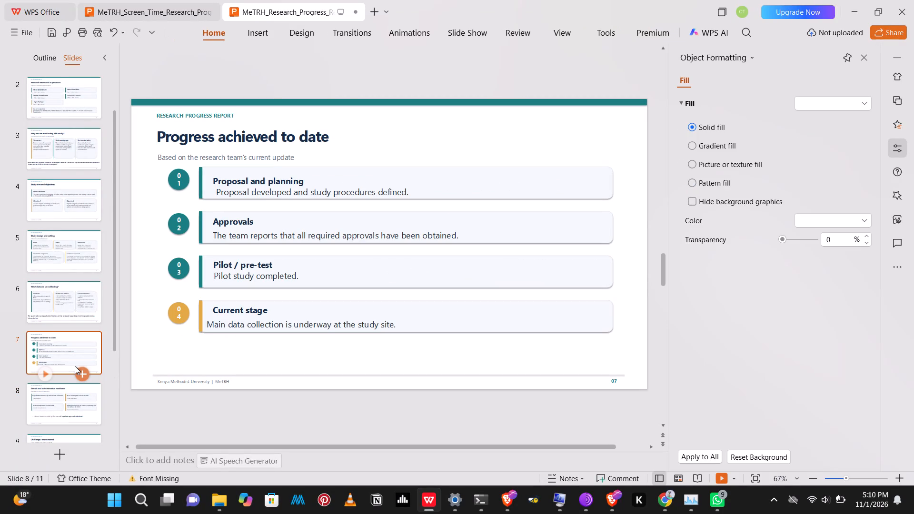
key("Down")
key("Down")
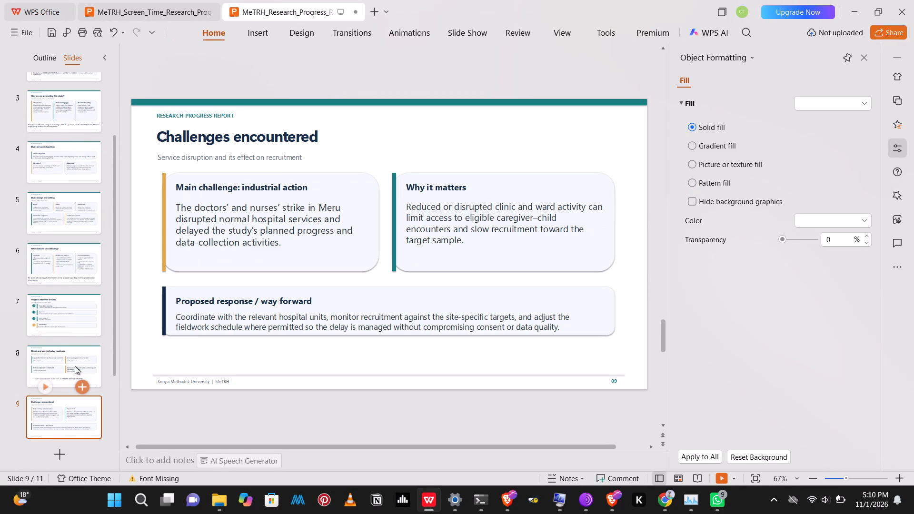
key("Down")
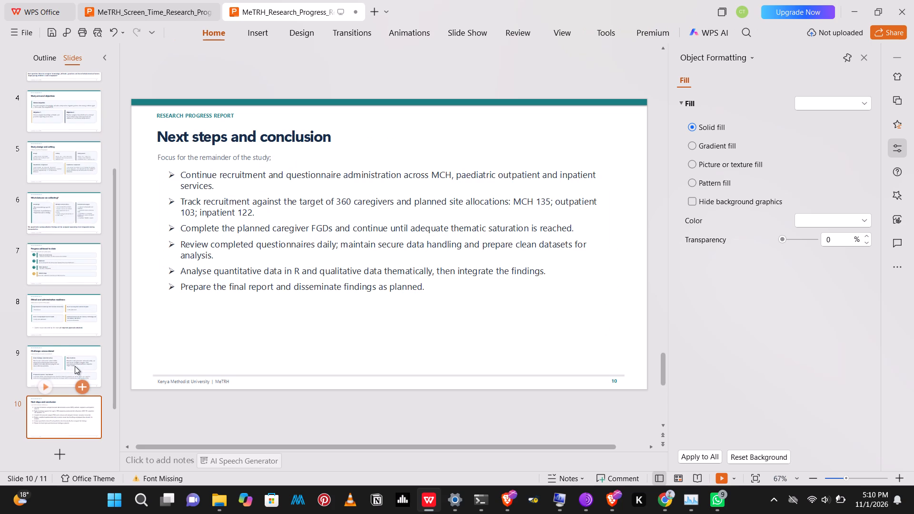
key("Down")
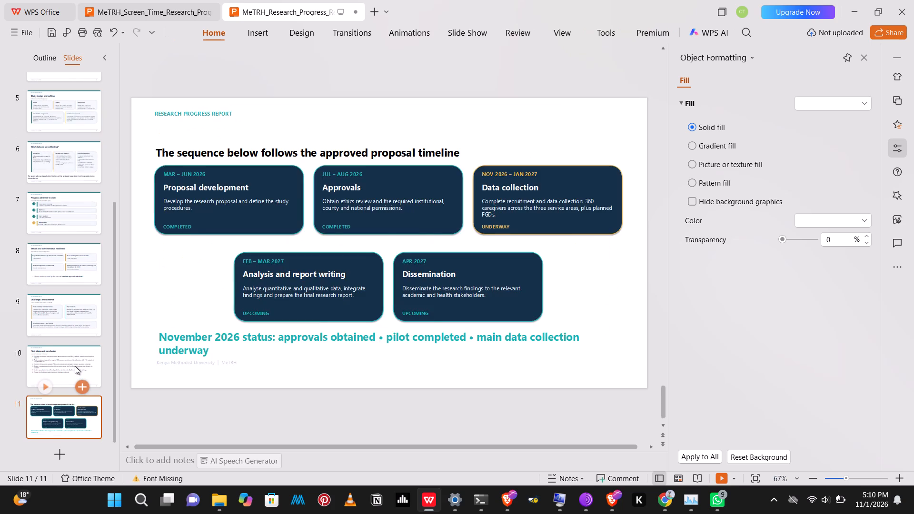
key("Up")
key("Down")
key("Down")
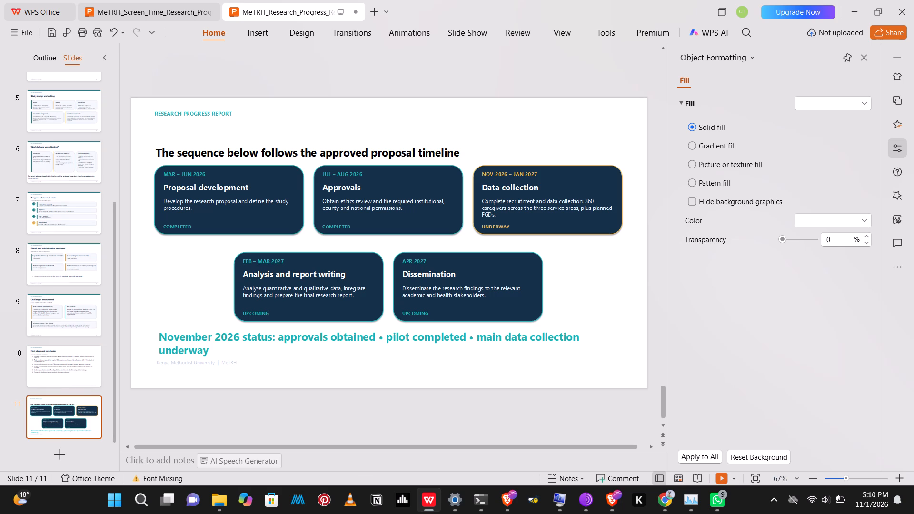
Save the finished research progress presentation.
key("ctrl+a")
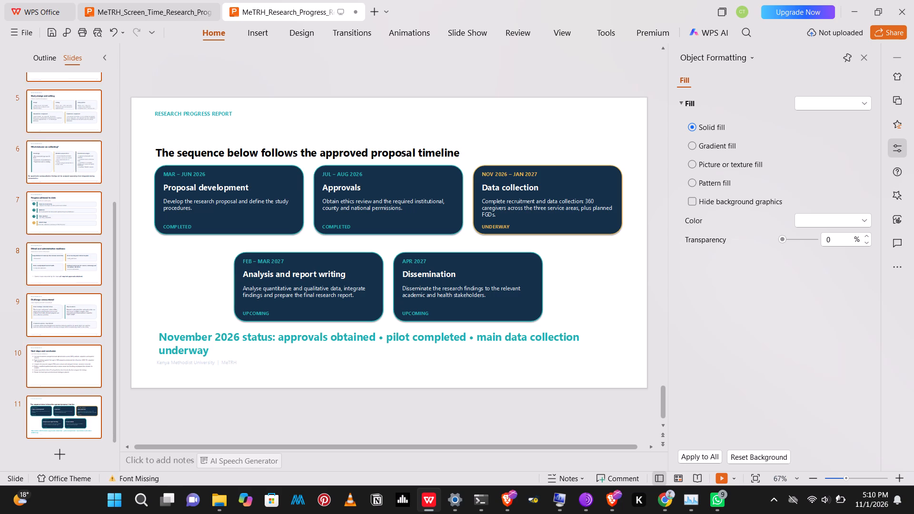
key("ctrl+s")
left_click(53, 31)
right_click(297, 10)
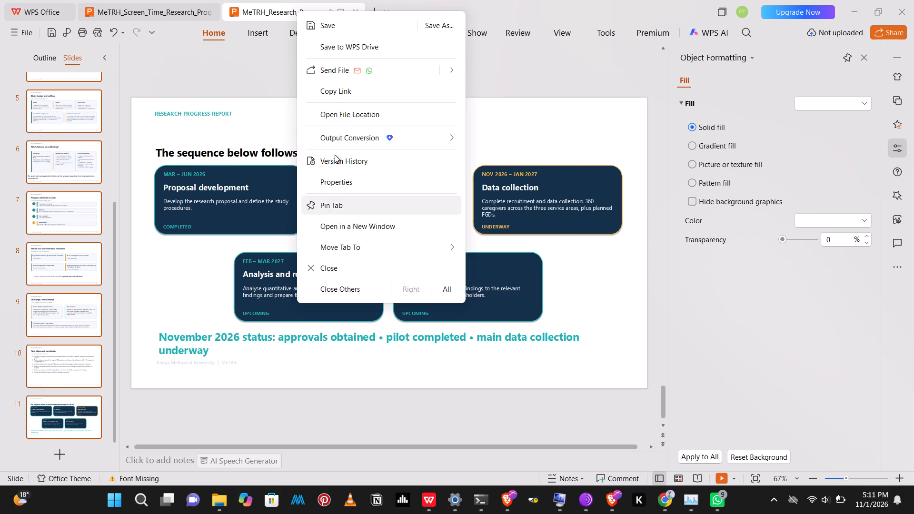
left_click(214, 75)
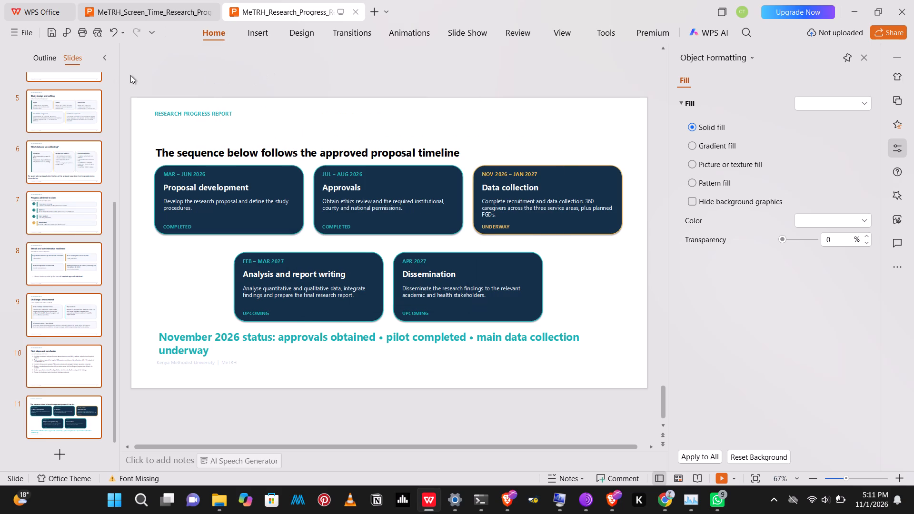
left_click(53, 35)
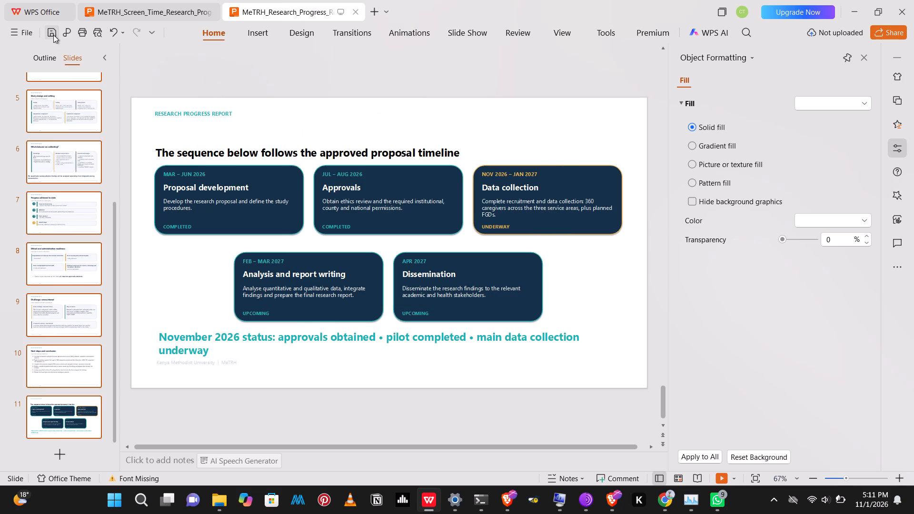
triple_click(53, 35)
left_click(53, 35)
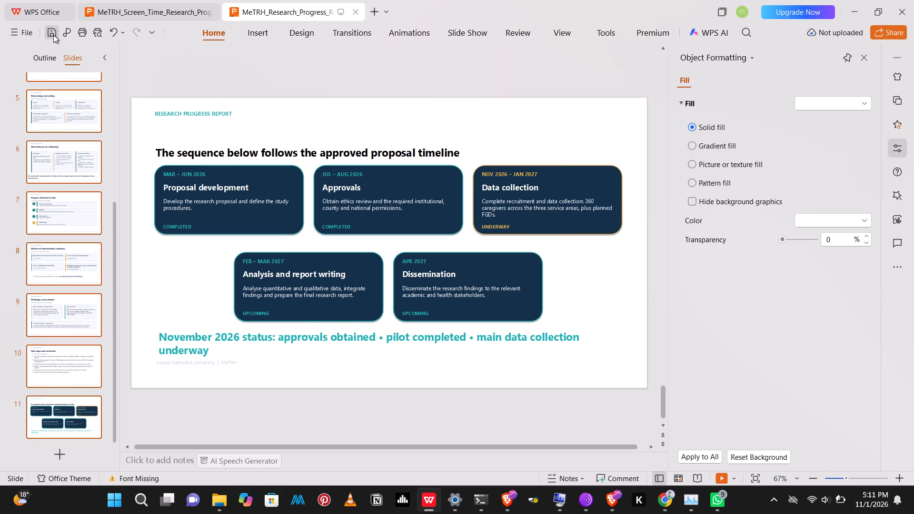
left_click(53, 35)
Minimize the presentation window to switch to the Downloads folder in File Explorer.
left_click(851, 13)
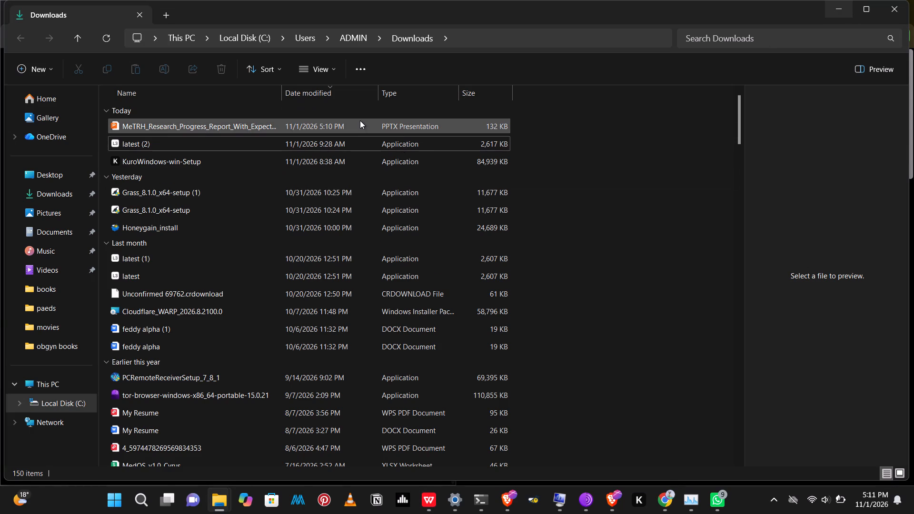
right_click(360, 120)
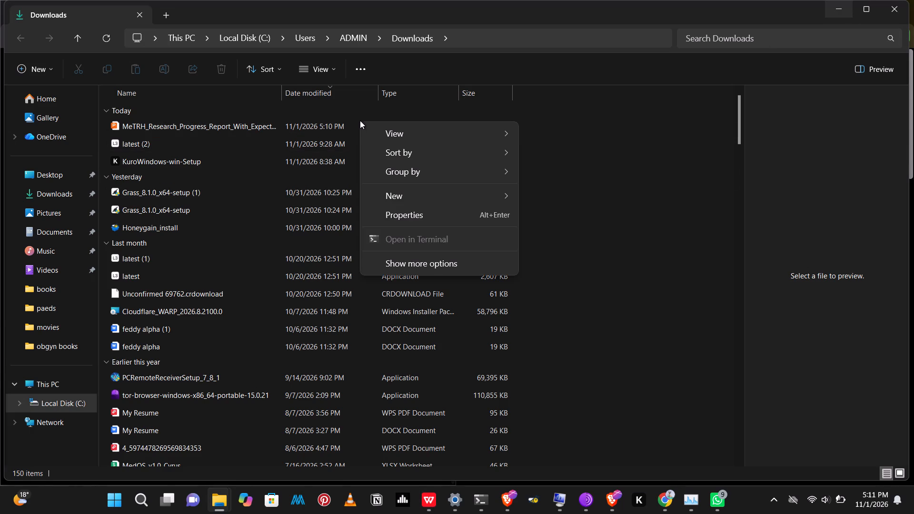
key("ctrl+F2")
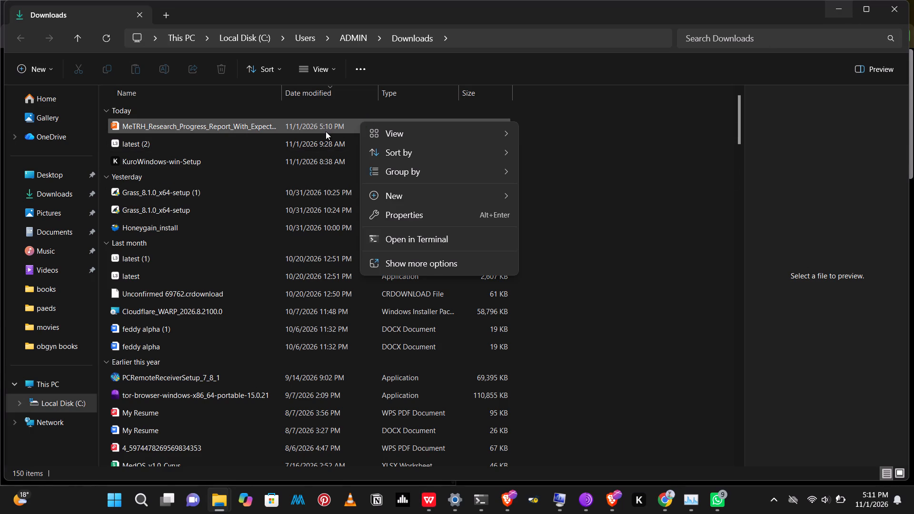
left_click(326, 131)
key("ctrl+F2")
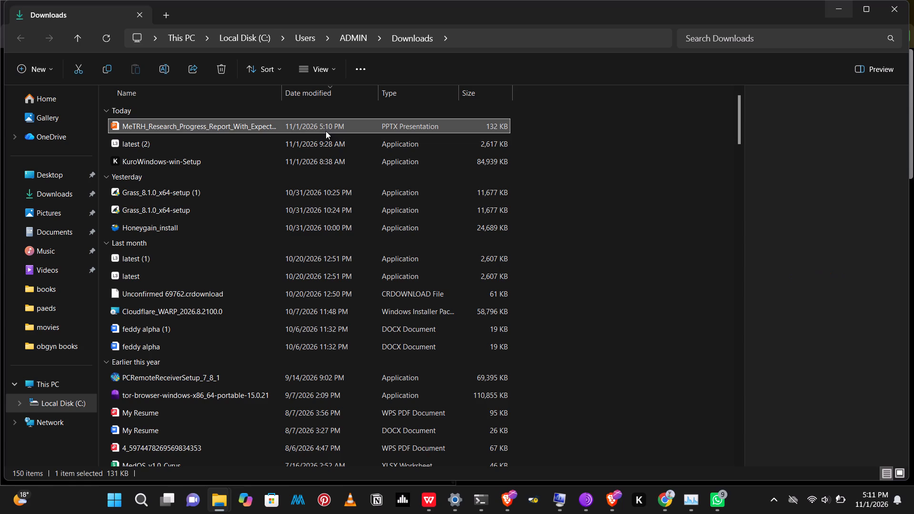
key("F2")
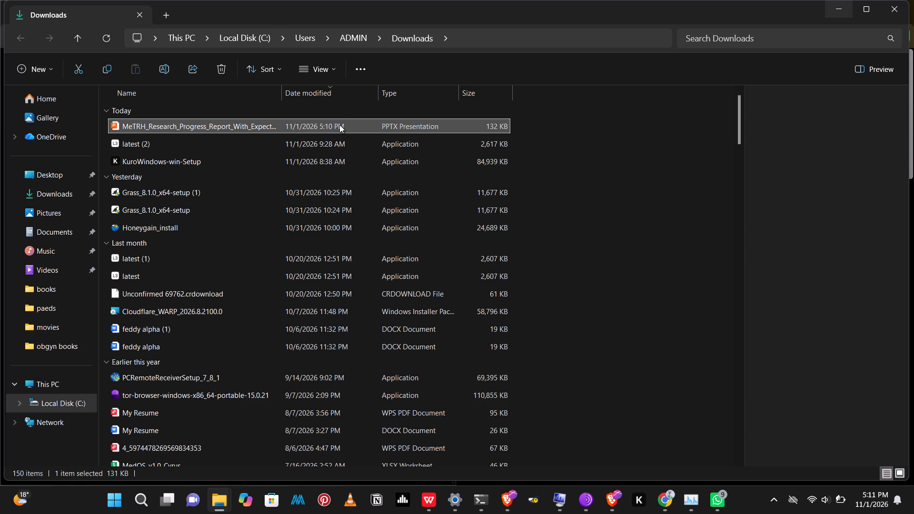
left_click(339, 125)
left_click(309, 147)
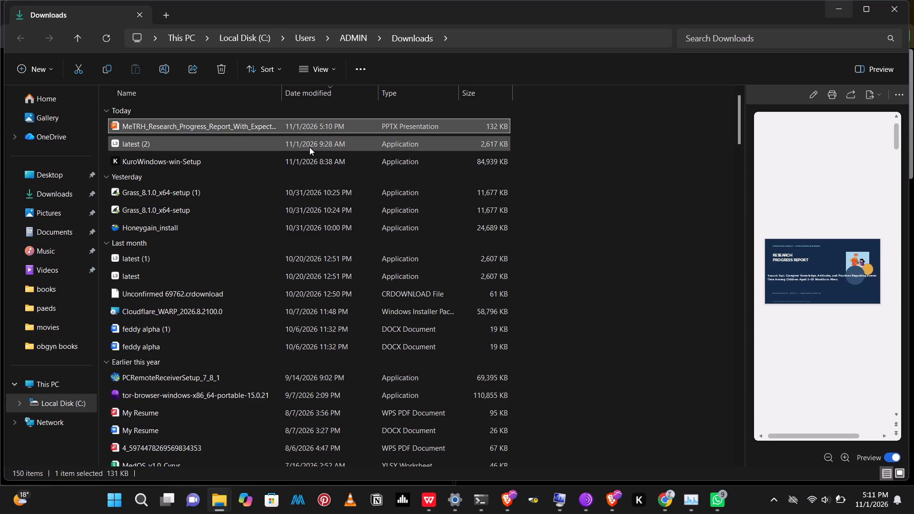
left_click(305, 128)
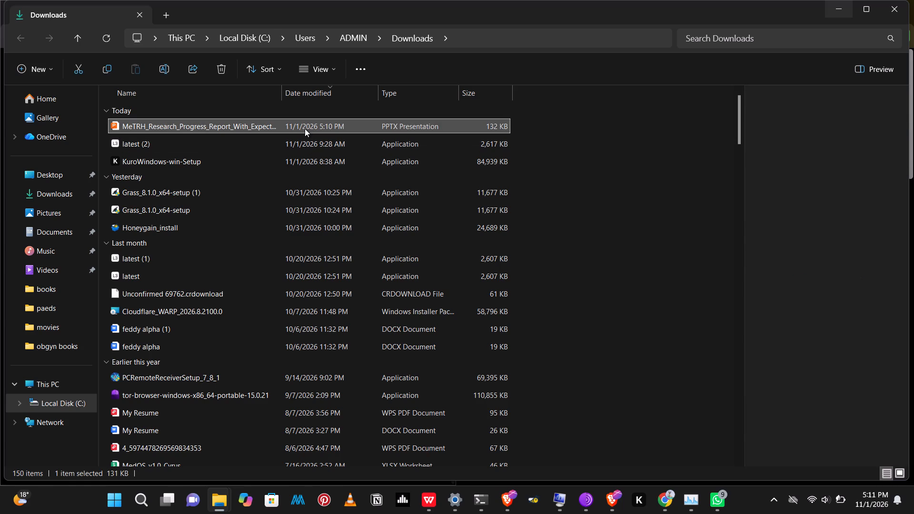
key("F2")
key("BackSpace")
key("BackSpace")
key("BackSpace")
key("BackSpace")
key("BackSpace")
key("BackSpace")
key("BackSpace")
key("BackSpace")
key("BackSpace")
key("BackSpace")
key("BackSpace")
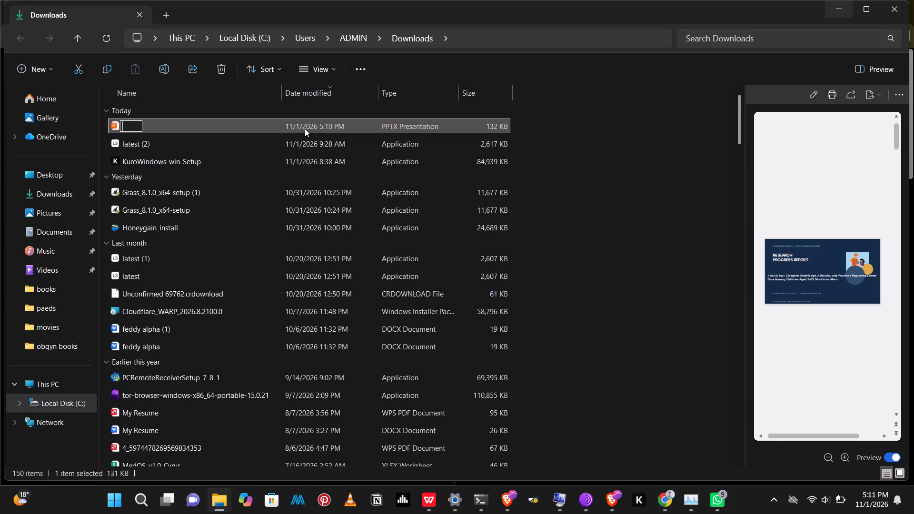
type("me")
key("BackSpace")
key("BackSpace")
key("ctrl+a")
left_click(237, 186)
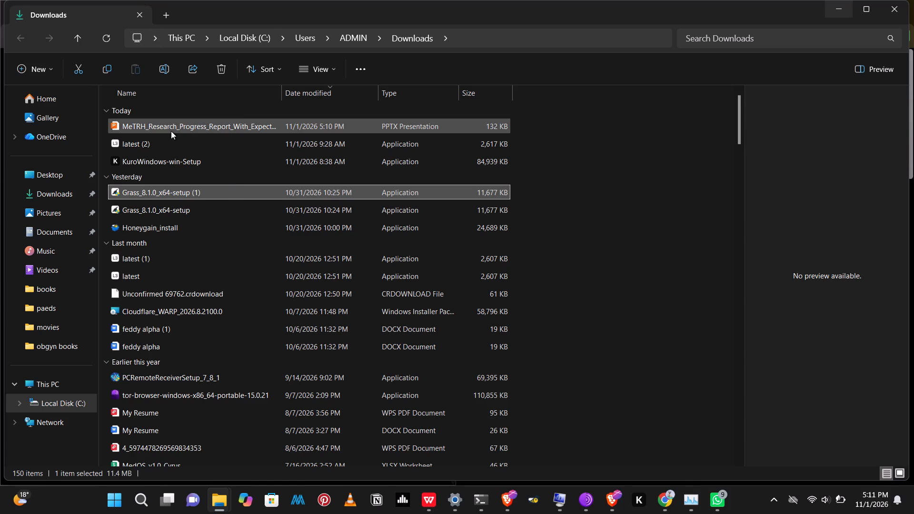
Rename the MeTRH research progress presentation file in Downloads to MeTRH_Research_Progress_Report, dropping the expected milestones suffix.
left_click(170, 128)
key("F2")
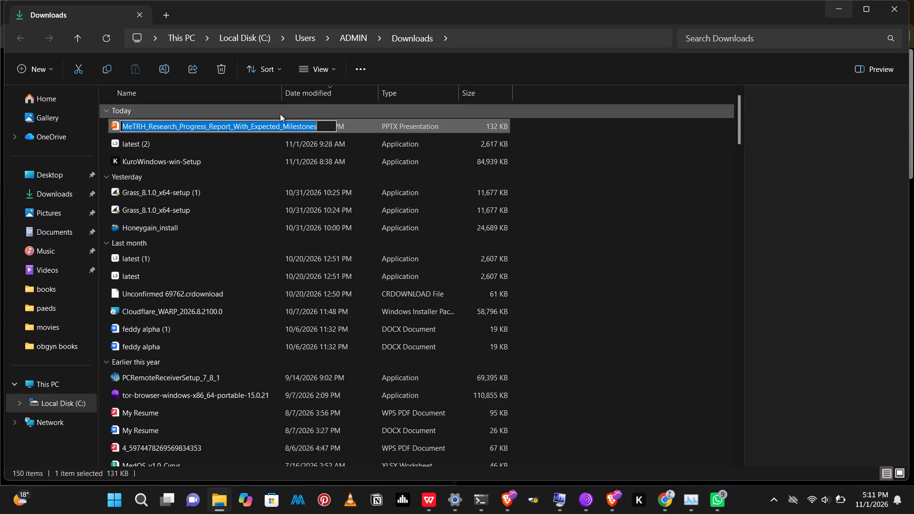
left_click_drag(320, 128, 210, 131)
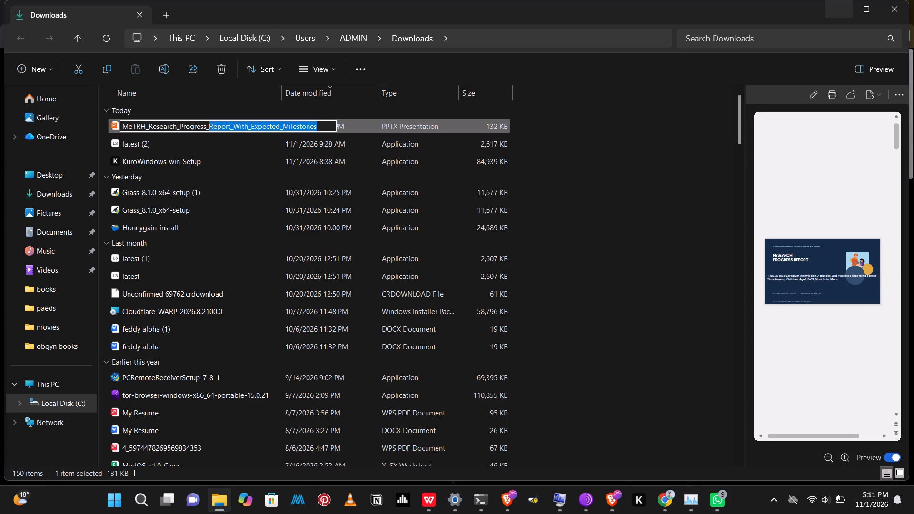
left_click_drag(210, 131, 235, 125)
key("BackSpace")
key("BackSpace")
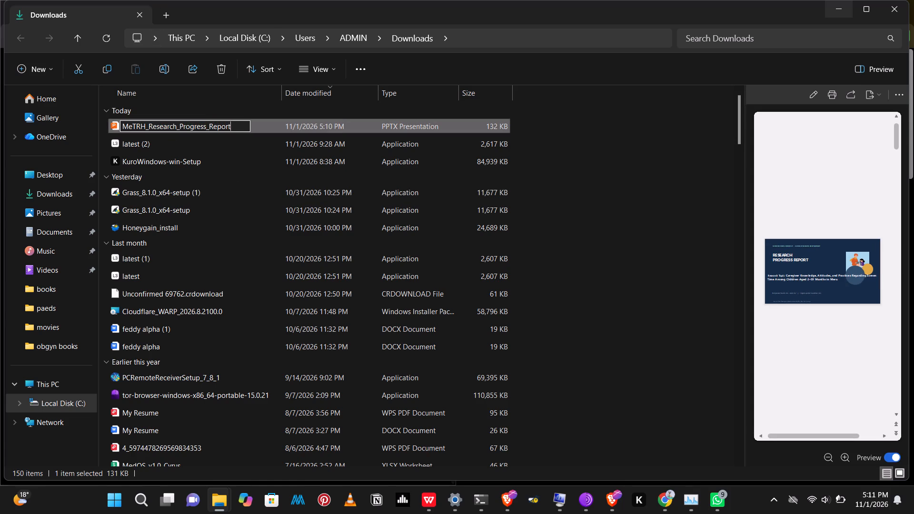
key("Return")
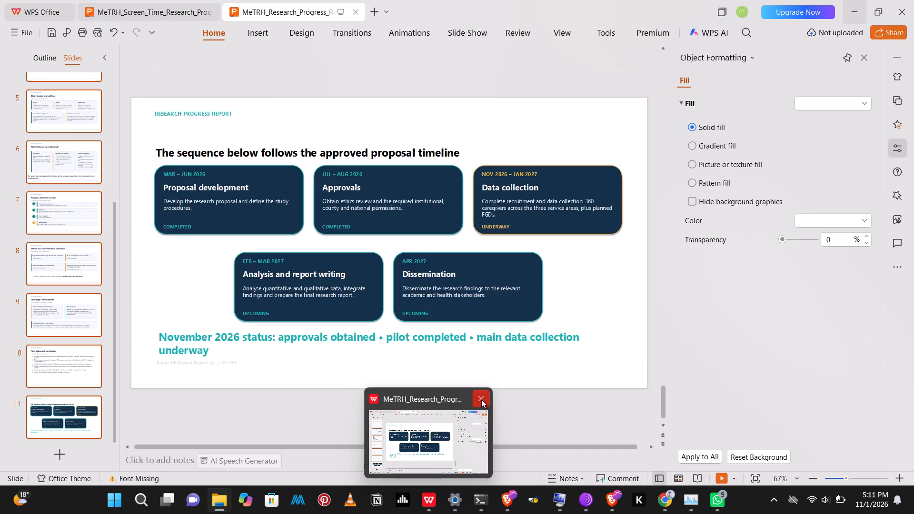
Close the presentation that is open in WPS Office and retry the file rename.
left_click(481, 399)
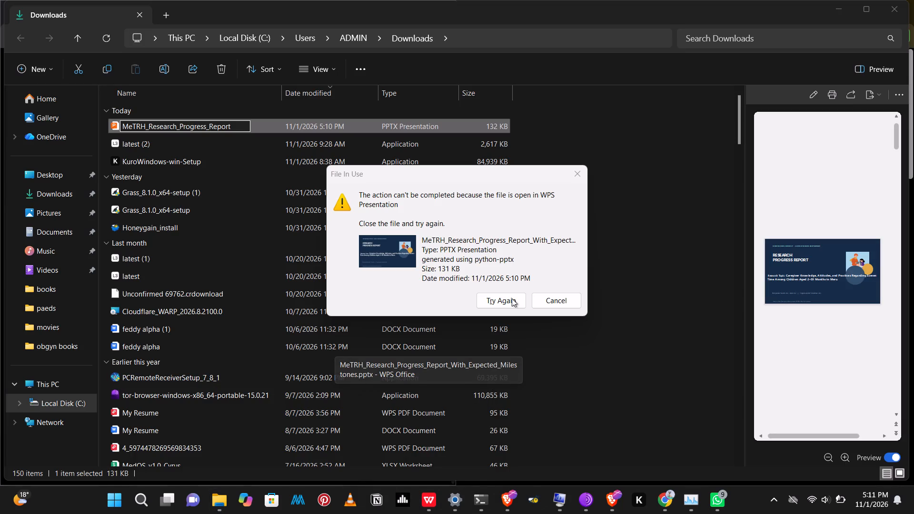
left_click(505, 297)
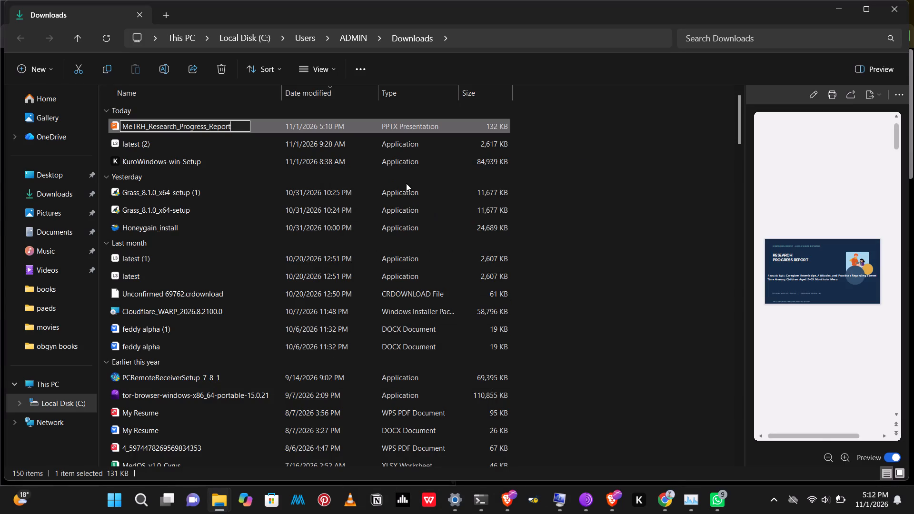
Apply the new name MeTRH_Research_Progress_Report to the presentation file in Downloads.
left_click(396, 122)
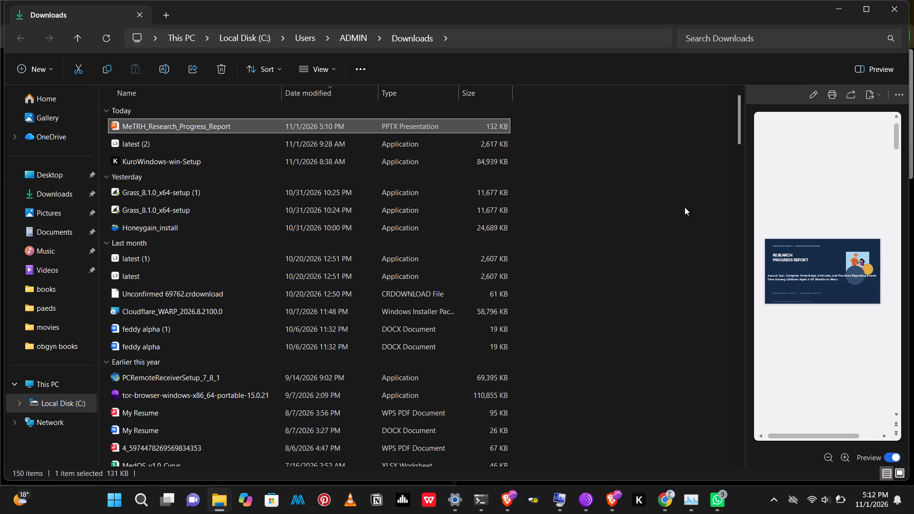
Snap the Downloads window to the left half of the screen to make room for a second window.
key("super+Left")
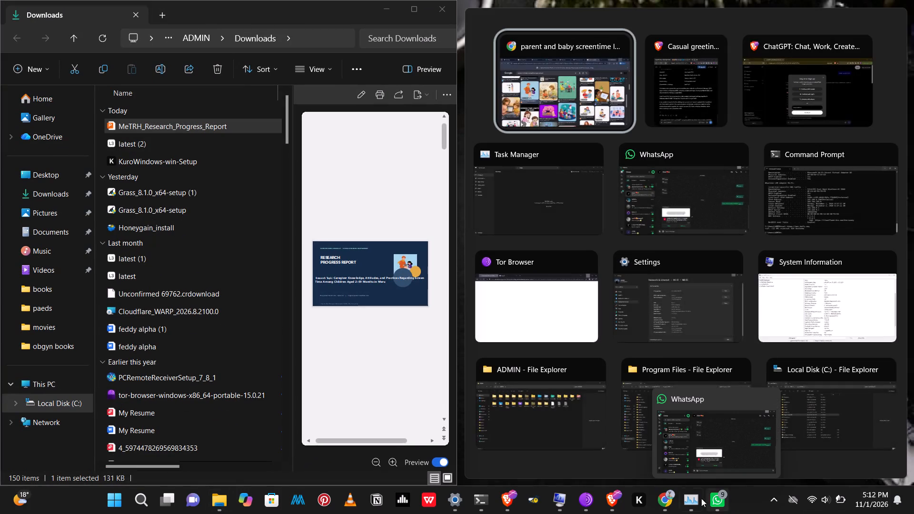
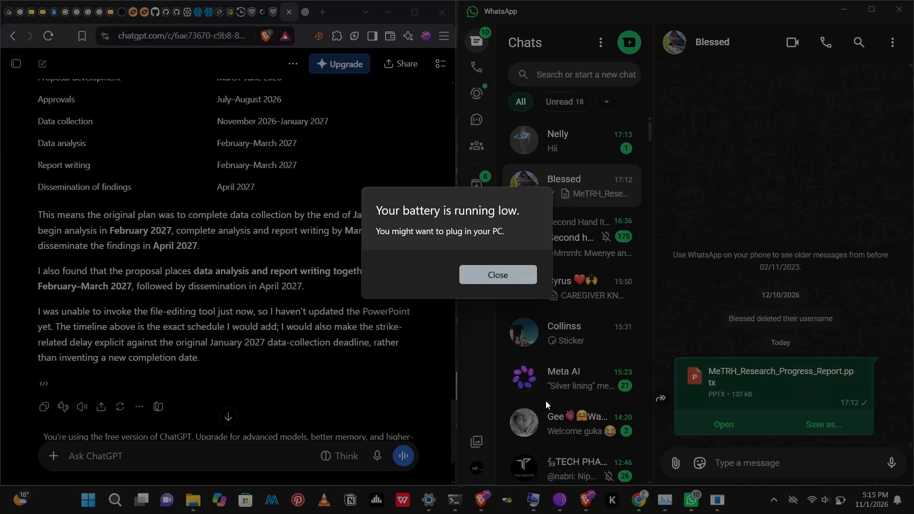
Dismiss the low-battery notification that covers the chat windows.
left_click(507, 279)
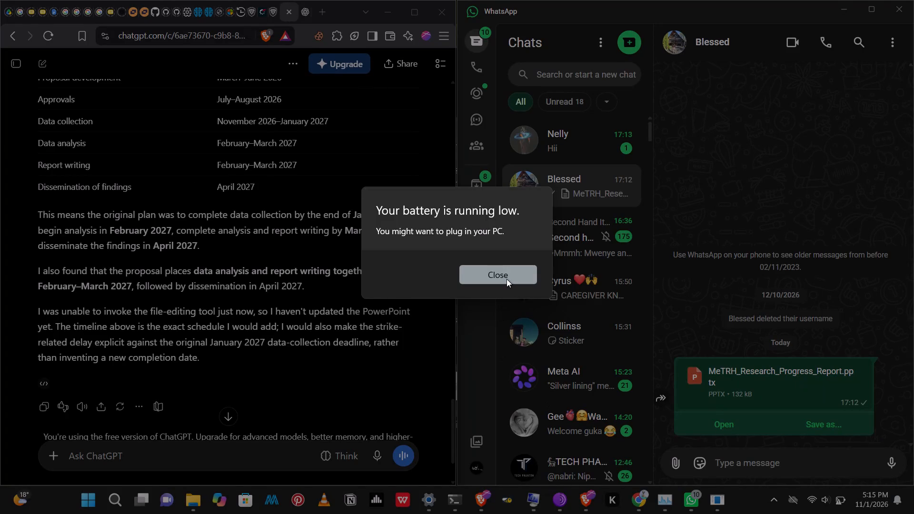
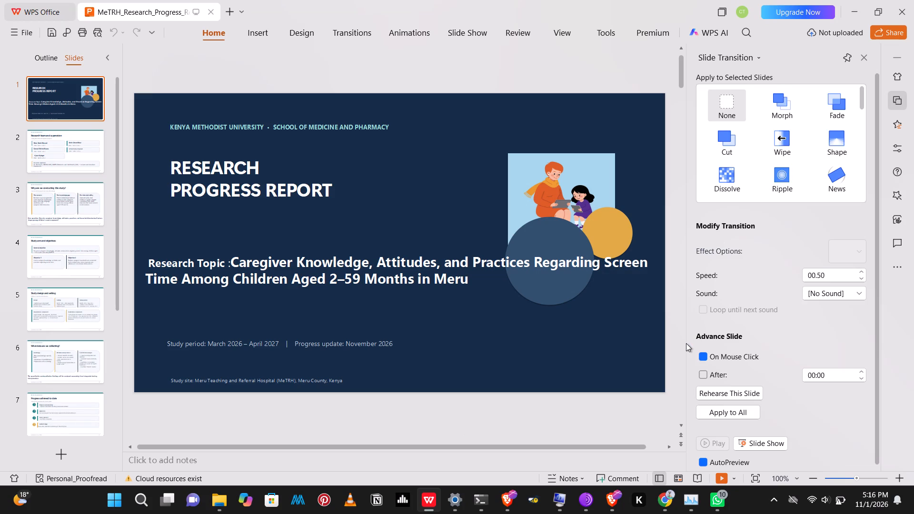
Review the renamed research progress presentation slide by slide, from the title slide through the study aim and objectives slide.
key("Down")
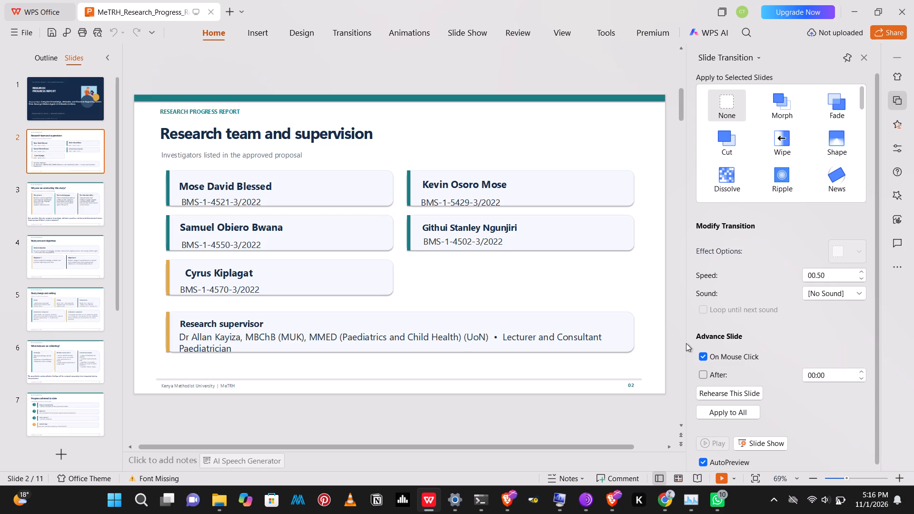
key("Down")
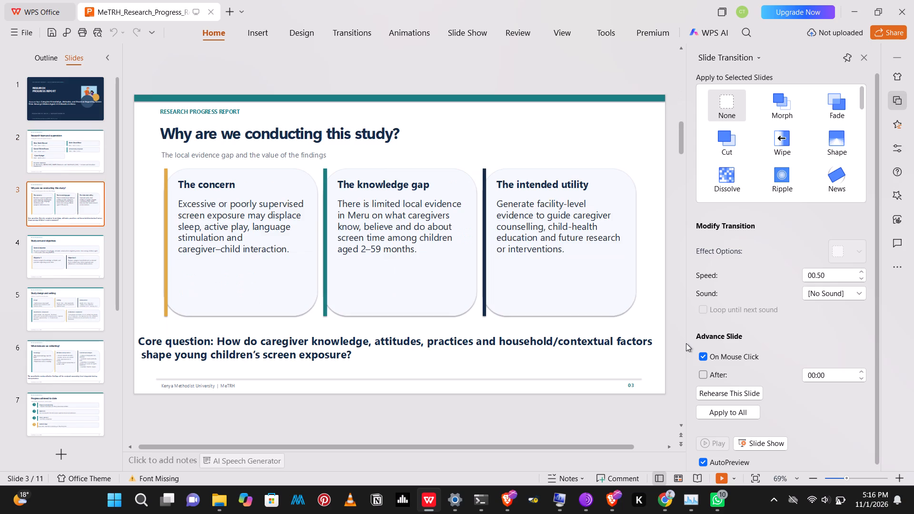
key("Down")
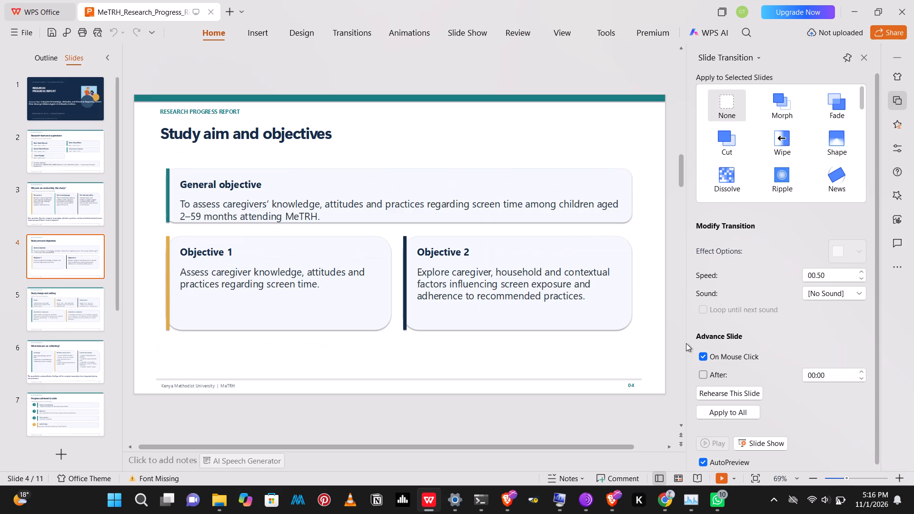
Review the research progress slides from "Study design and setting" through to the final slide, rechecking the data collection and progress slides.
key("Down")
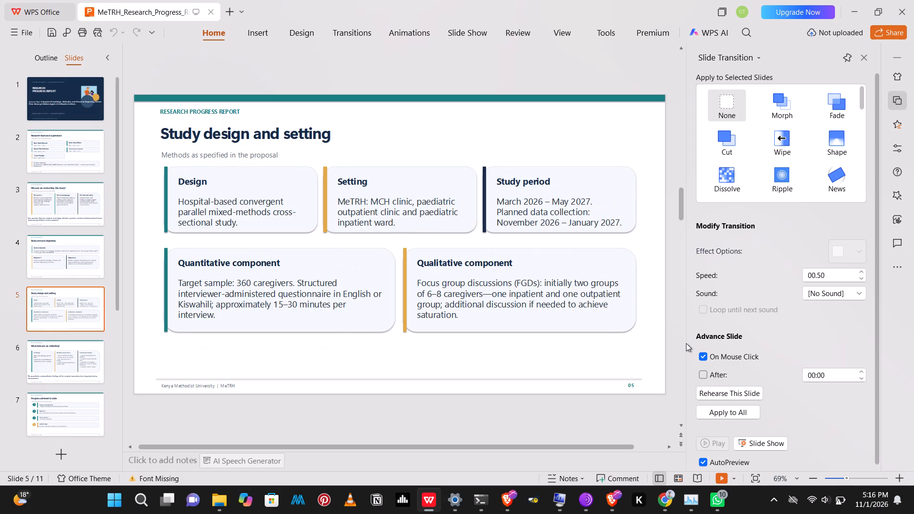
key("Down")
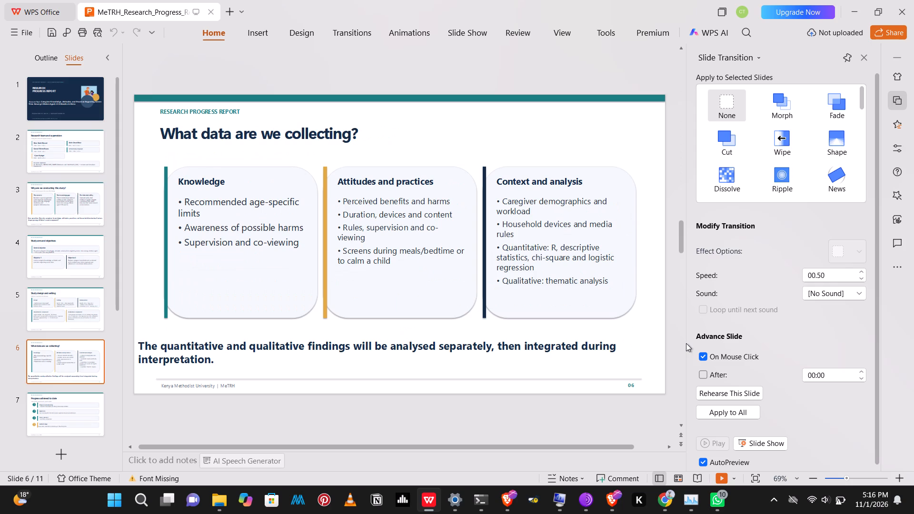
key("Down")
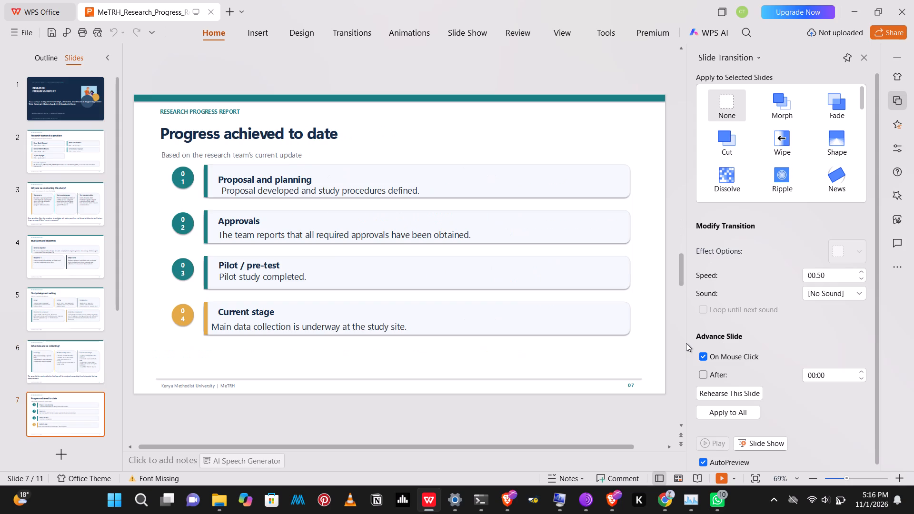
key("Down")
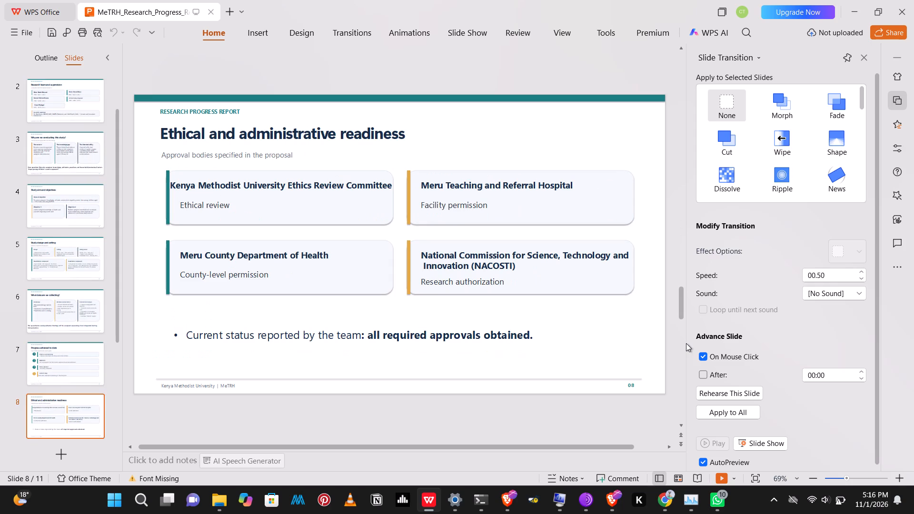
key("Up")
key("Up")
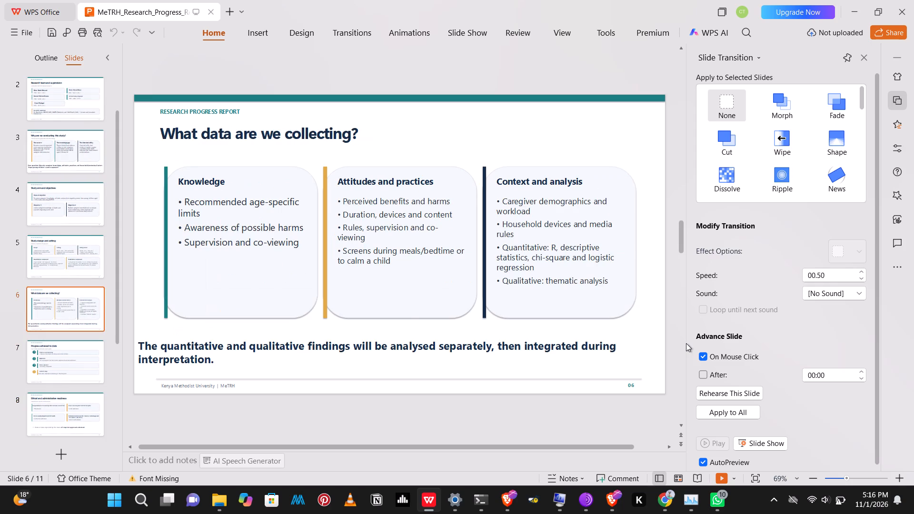
key("Up")
key("Down")
key("Down")
key("Down")
key("Down")
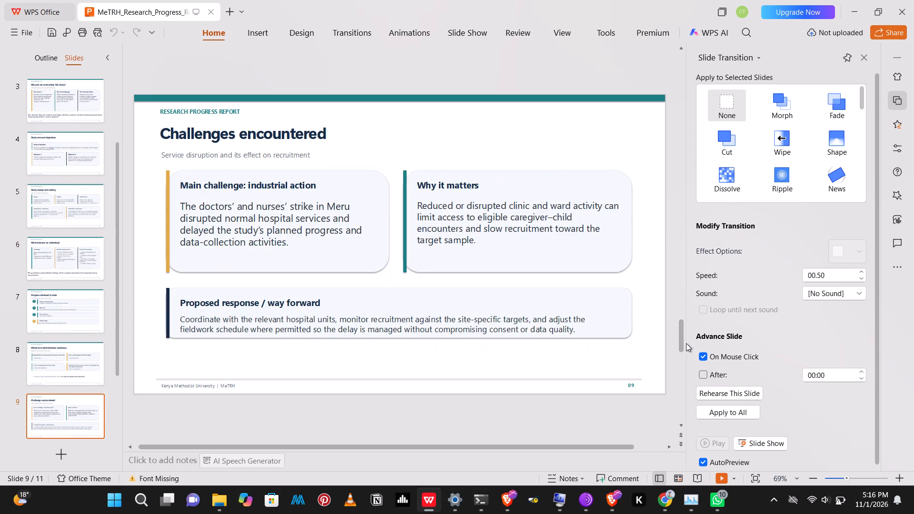
key("Down")
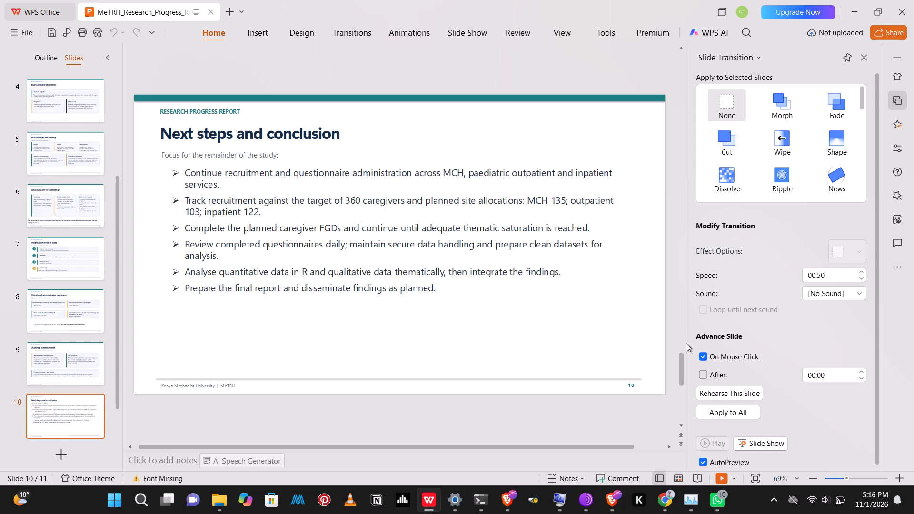
key("Down")
Look back through the slides in reverse order, from "Next steps and conclusion" to "Research team and supervision".
key("Up")
key("Up")
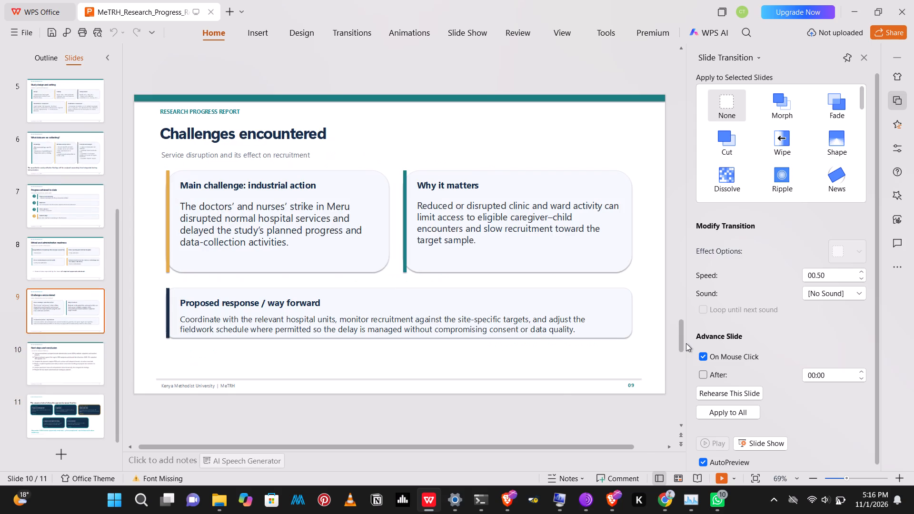
key("Up")
key("Up")
key("Up")
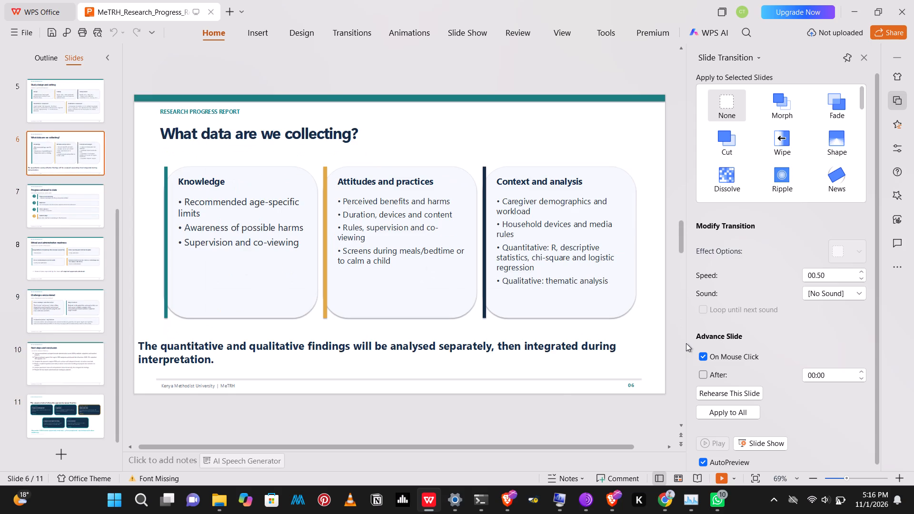
key("Up")
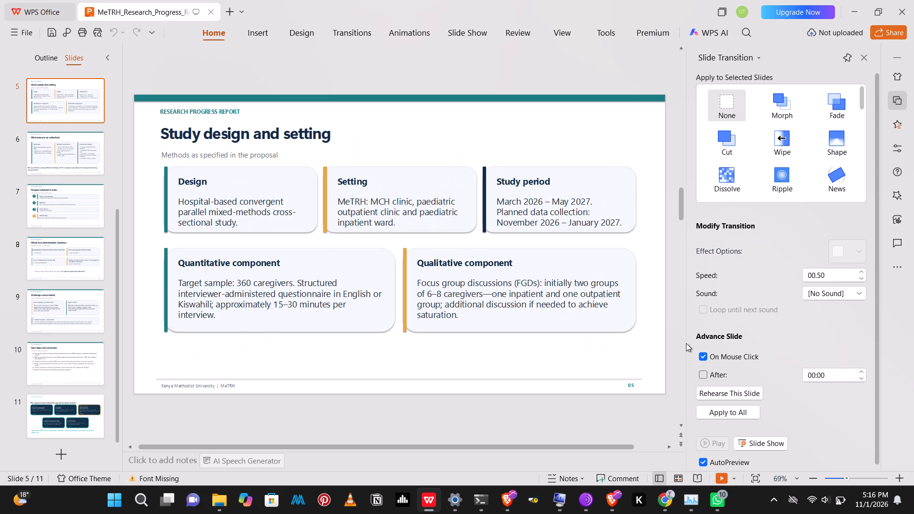
key("Up")
key("Up")
key("Up")
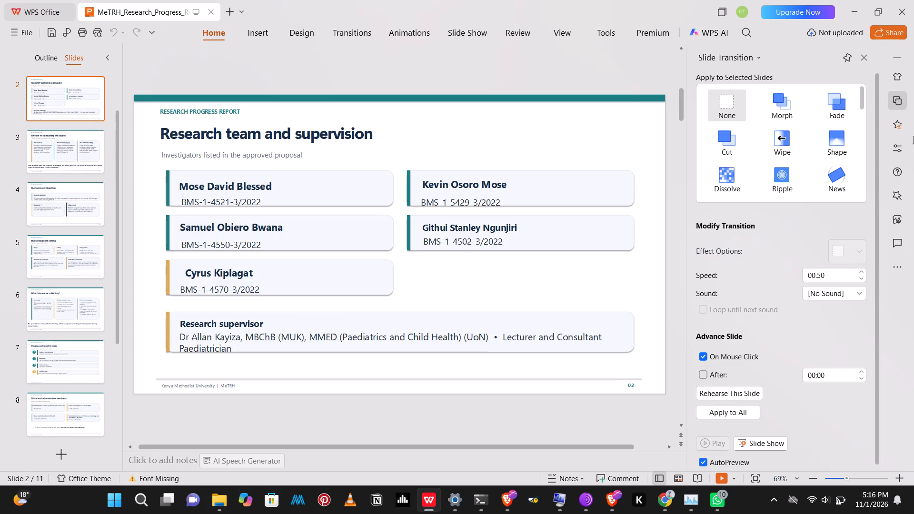